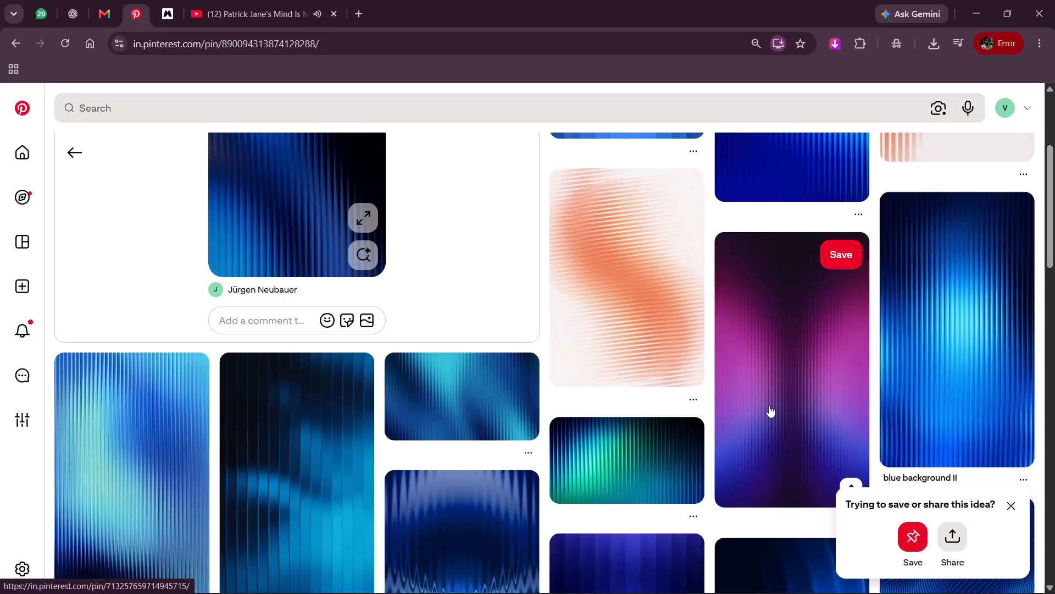
Browse the related gradient backgrounds and open the vertical blue pin with pale curved light streaks.
scroll(557, 378, down, 1)
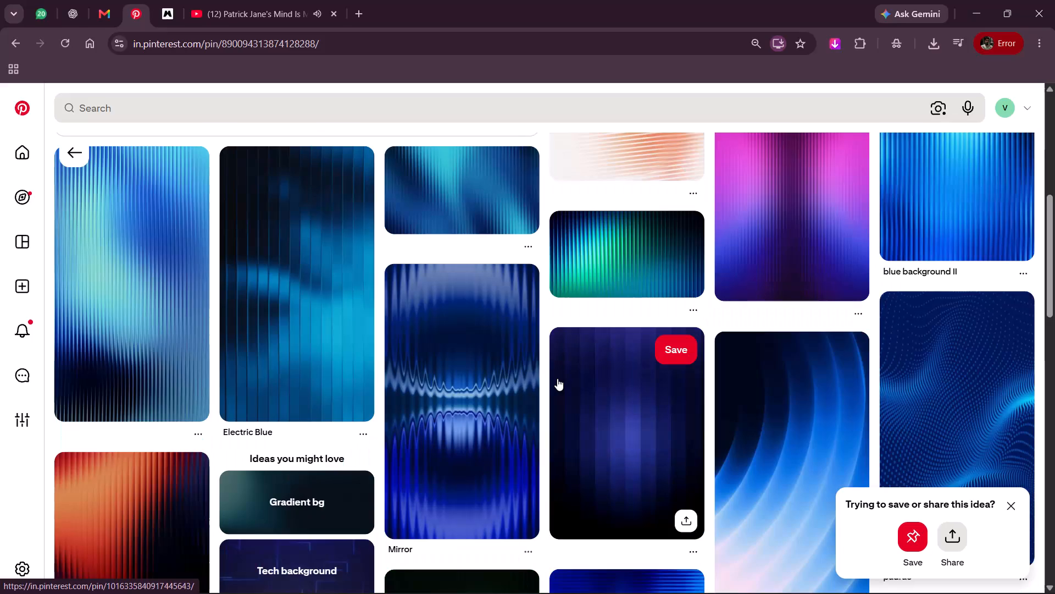
scroll(557, 378, down, 3)
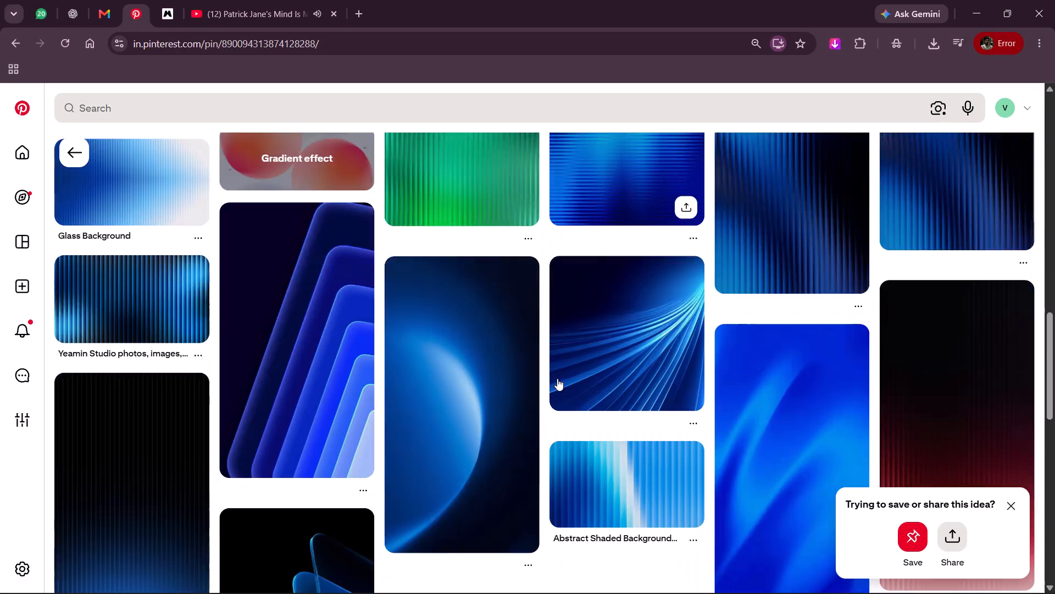
scroll(557, 378, down, 2)
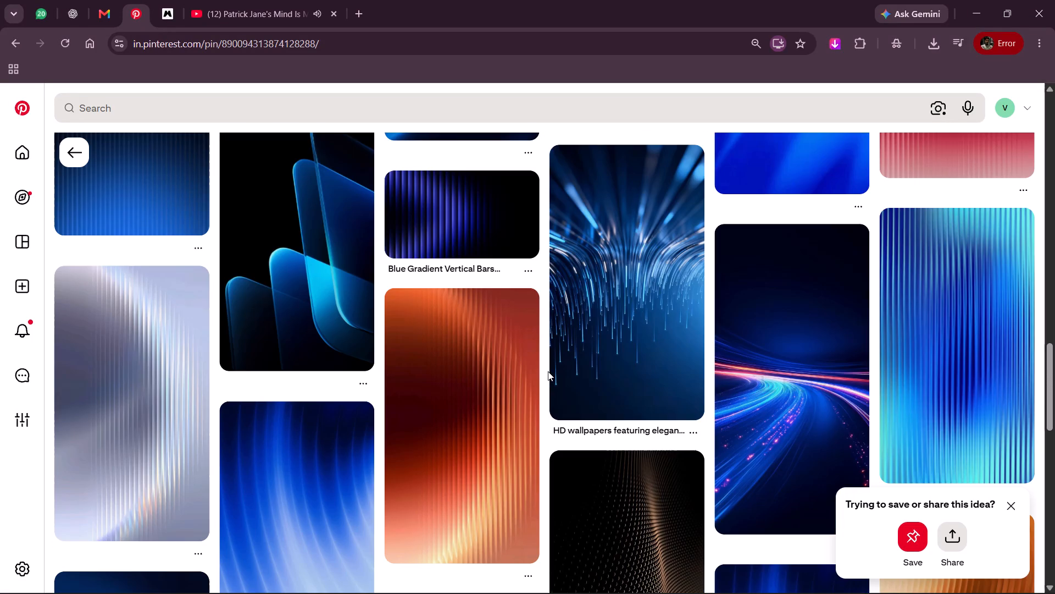
scroll(548, 371, down, 1)
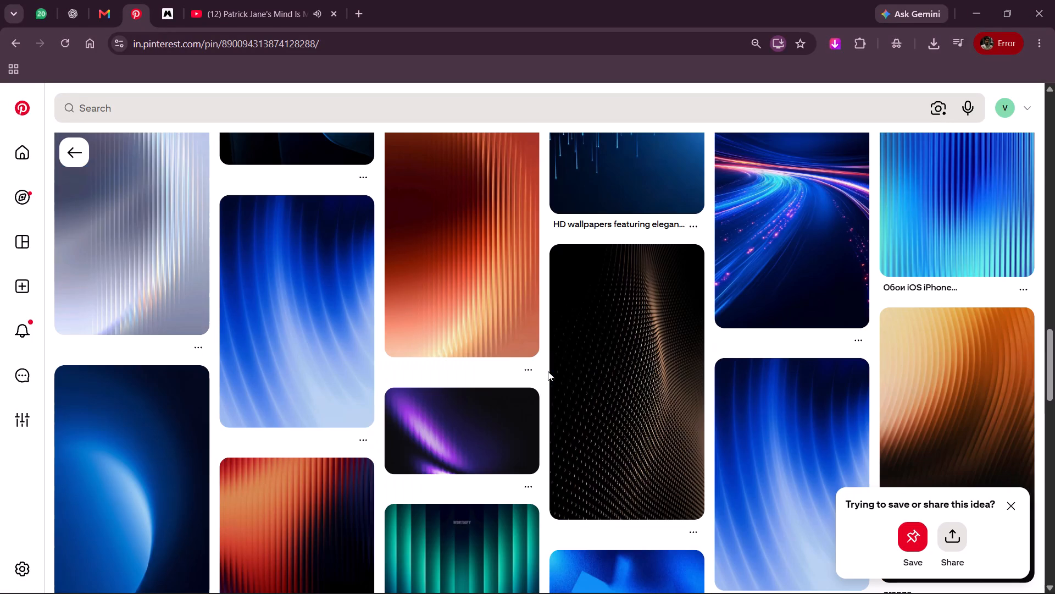
click(285, 328)
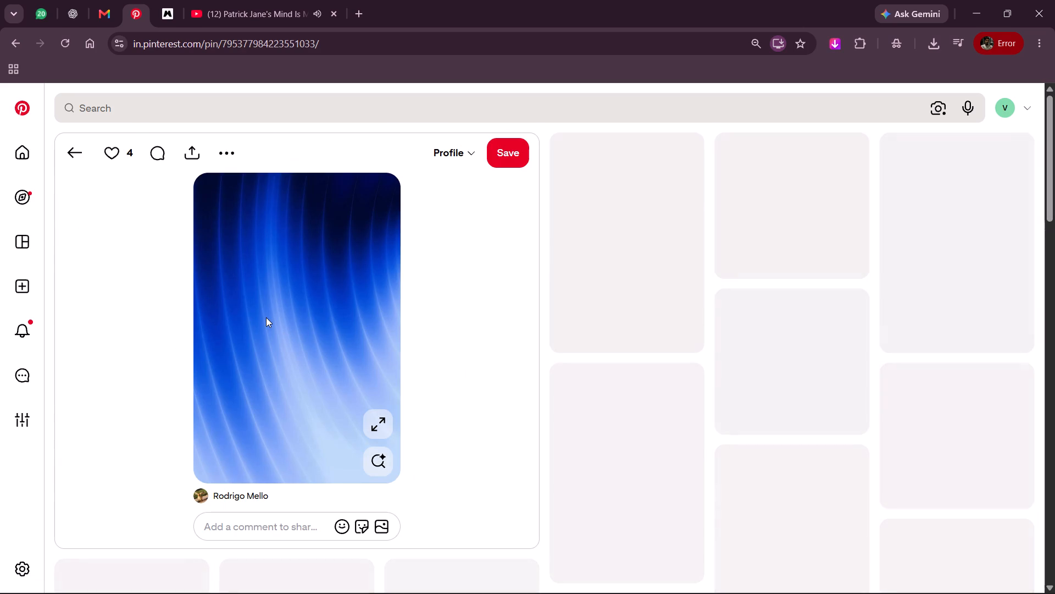
click(264, 317)
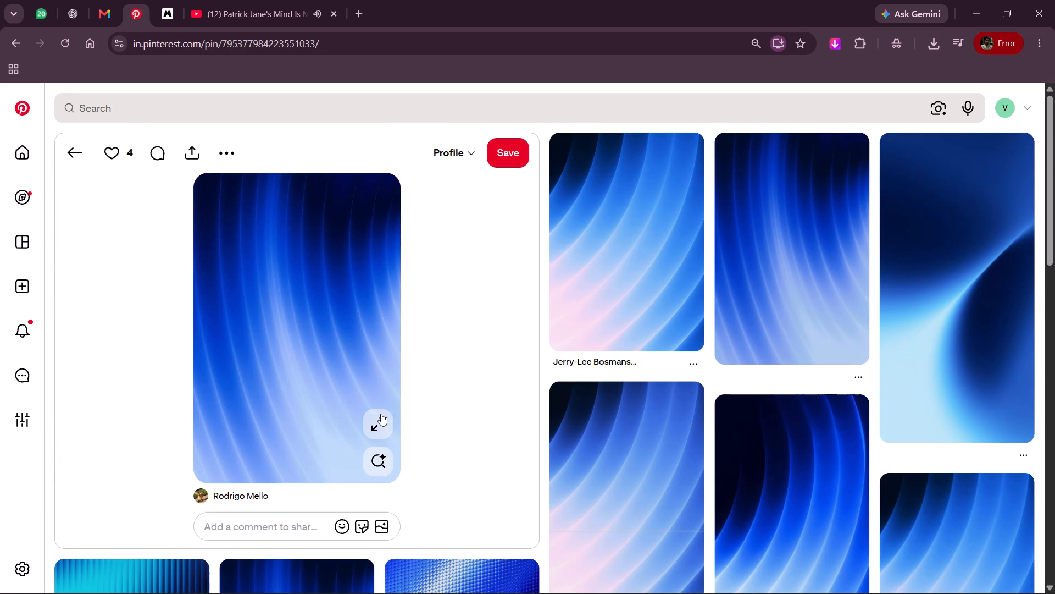
Enlarge the blue curved-streak image, save it as a JPEG in the Downloads folder, and close the enlarged view.
click(381, 414)
right_click(452, 320)
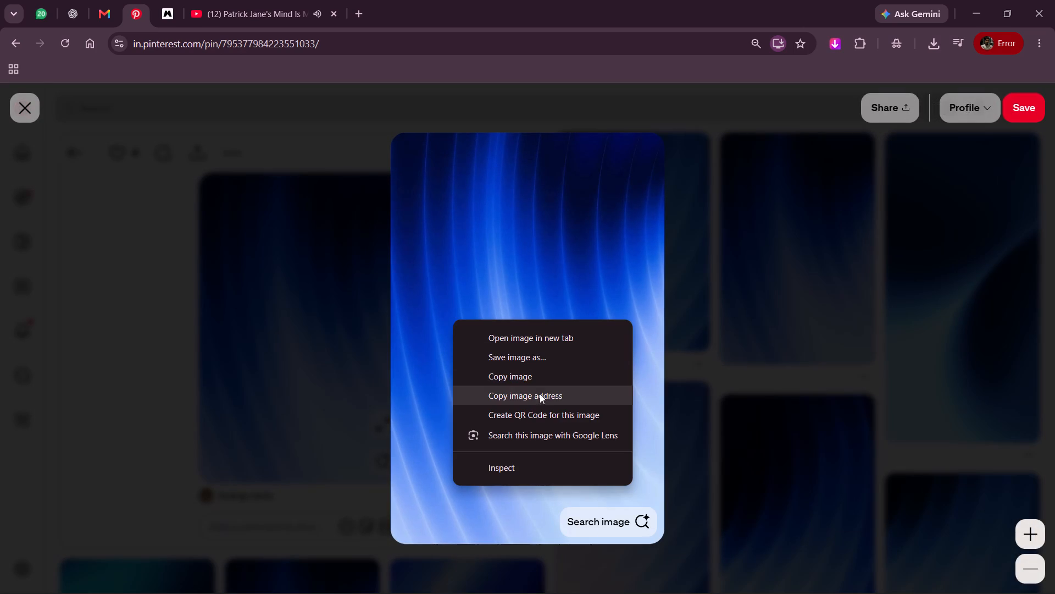
click(553, 359)
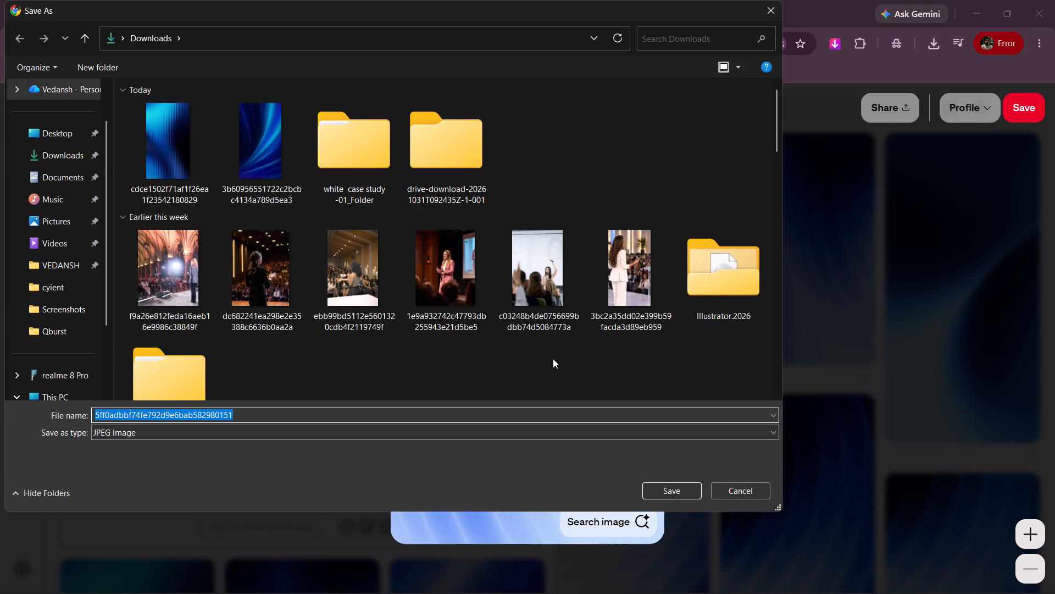
click(678, 492)
click(938, 441)
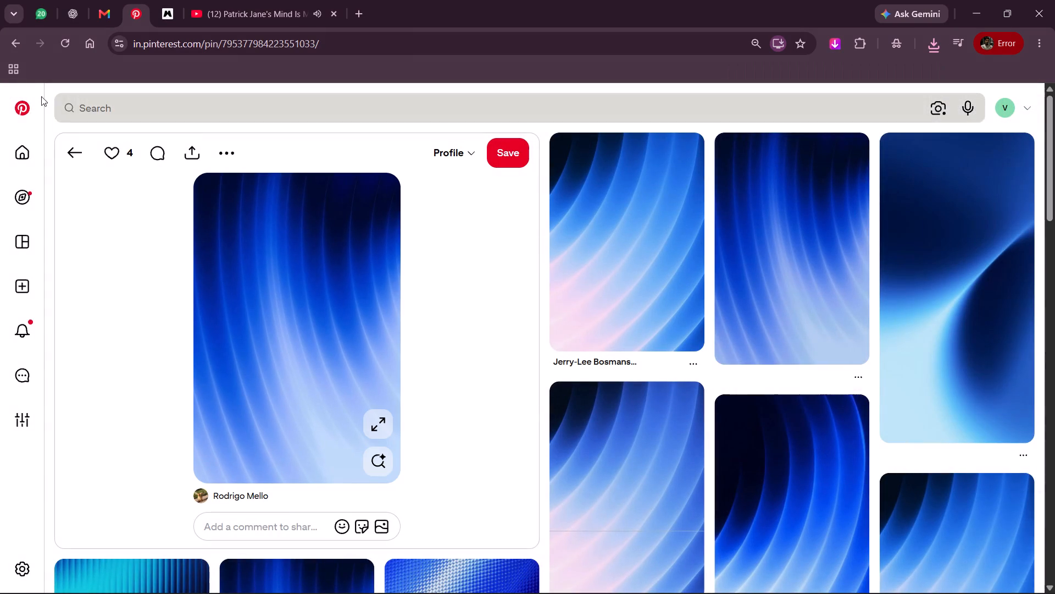
Return to the previous pin's feed of related gradient images.
click(66, 153)
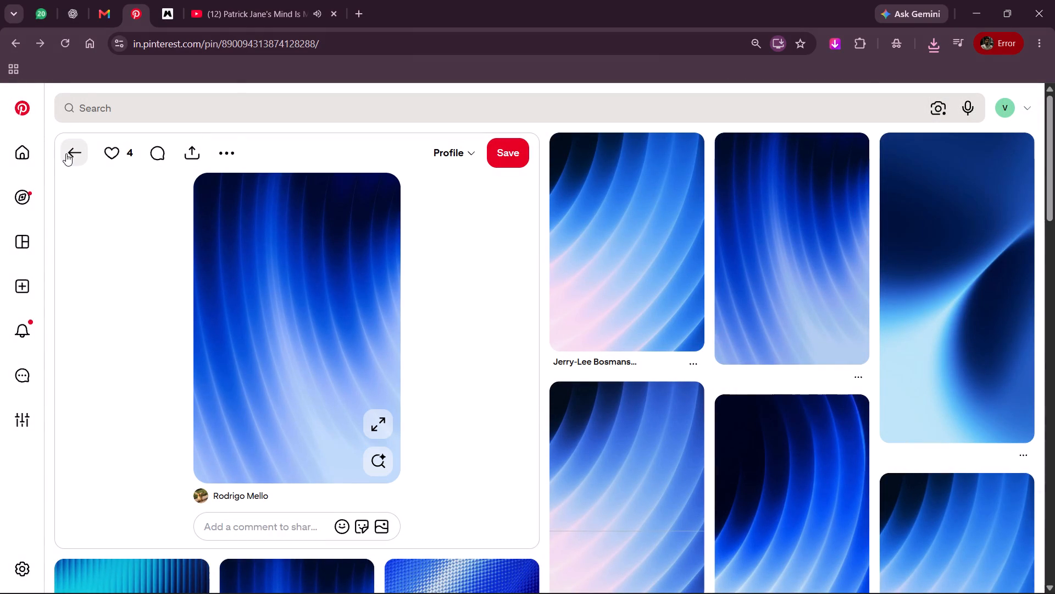
scroll(204, 323, up, 1)
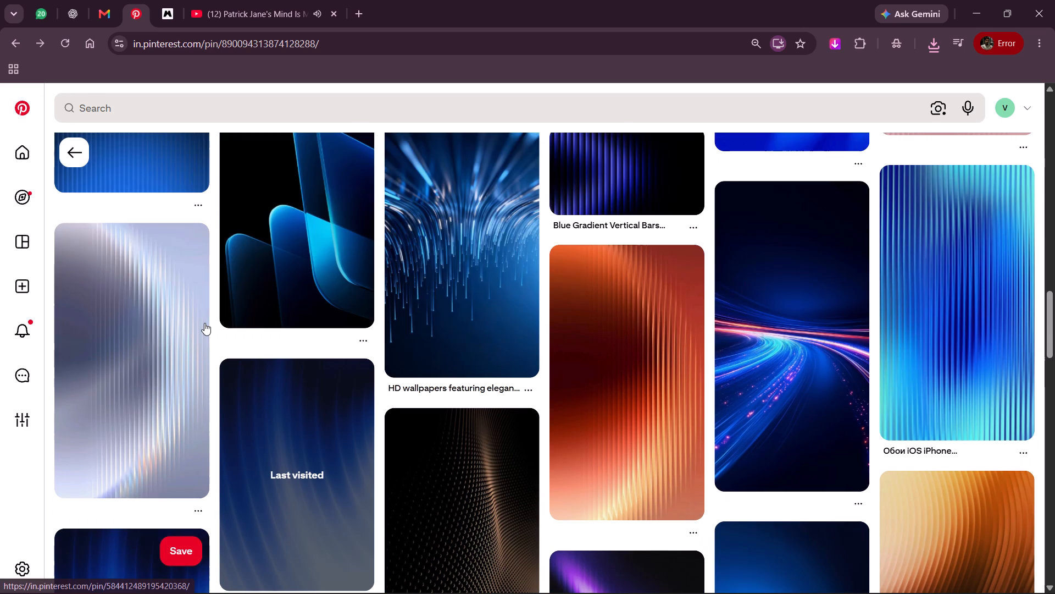
Switch to the YouTube video, decline the Premium family plan offer, and return to Pinterest.
click(247, 0)
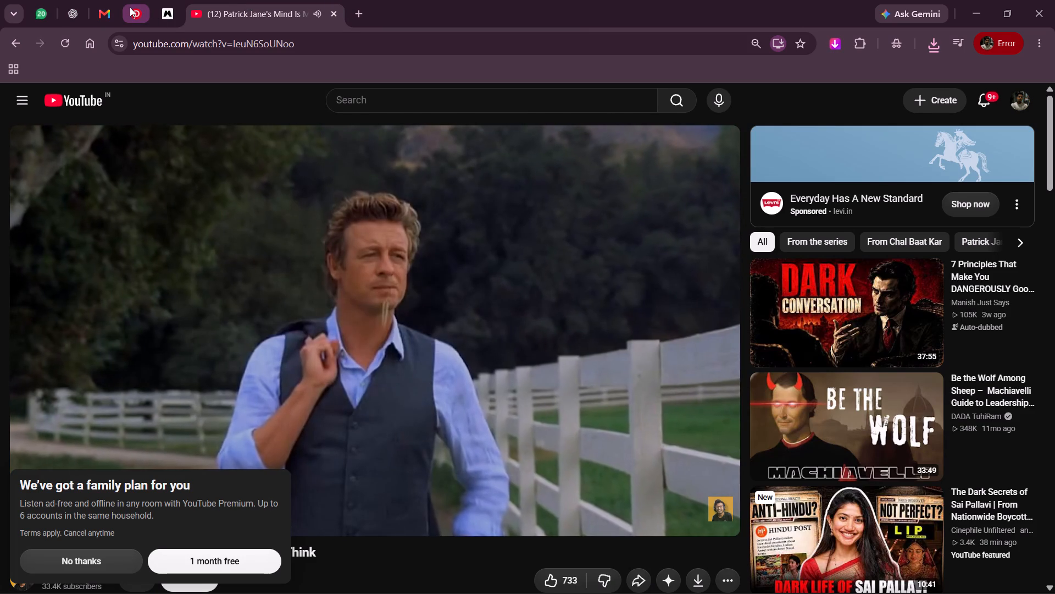
click(130, 7)
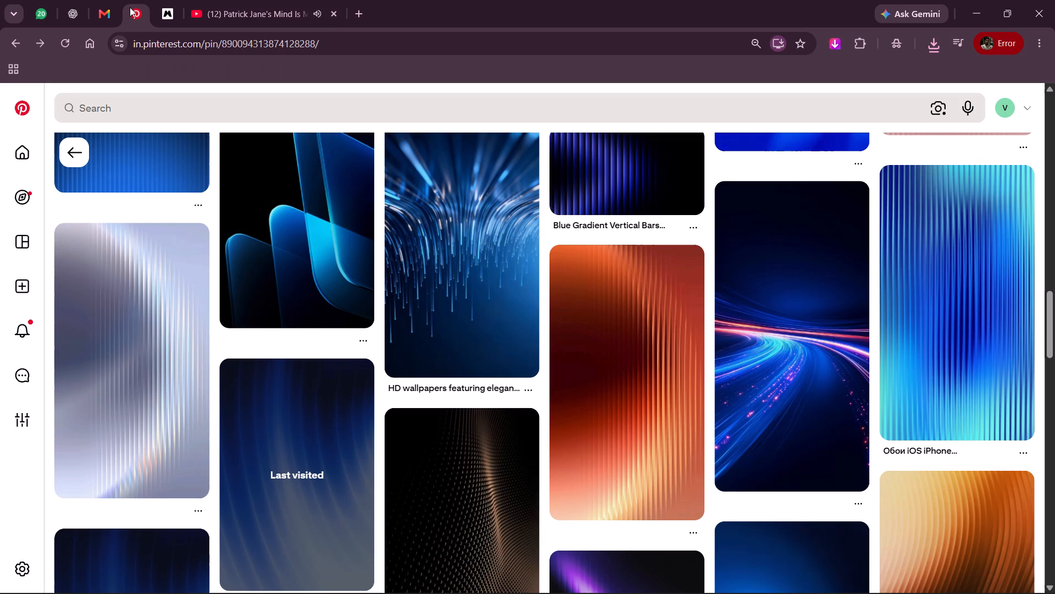
click(219, 0)
click(99, 559)
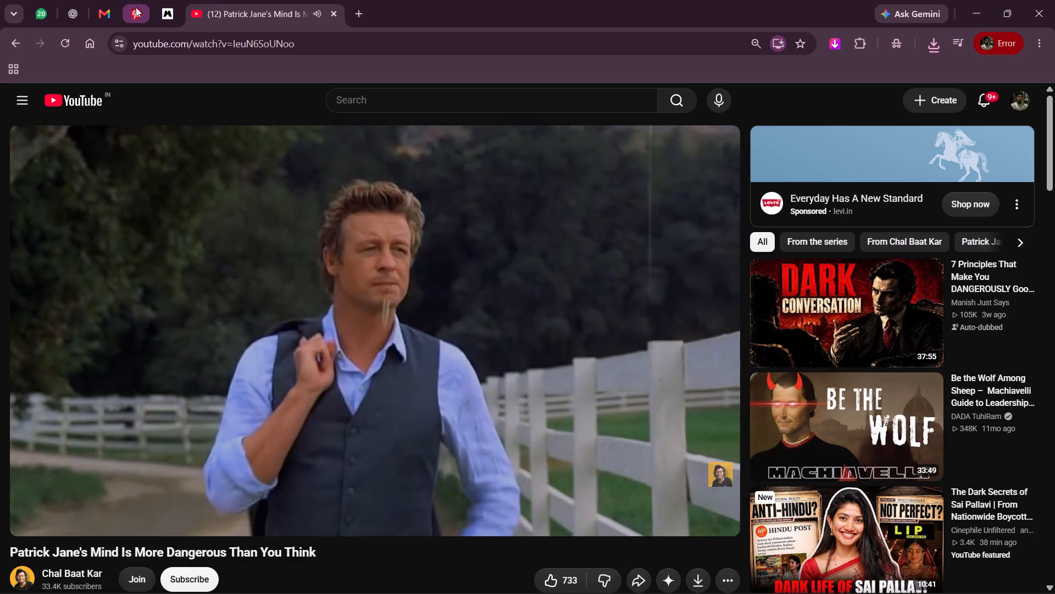
click(133, 7)
Look back over the ribbed-glass gradient pins, then return to the earlier pin's feed of related abstract backgrounds.
scroll(335, 397, up, 1)
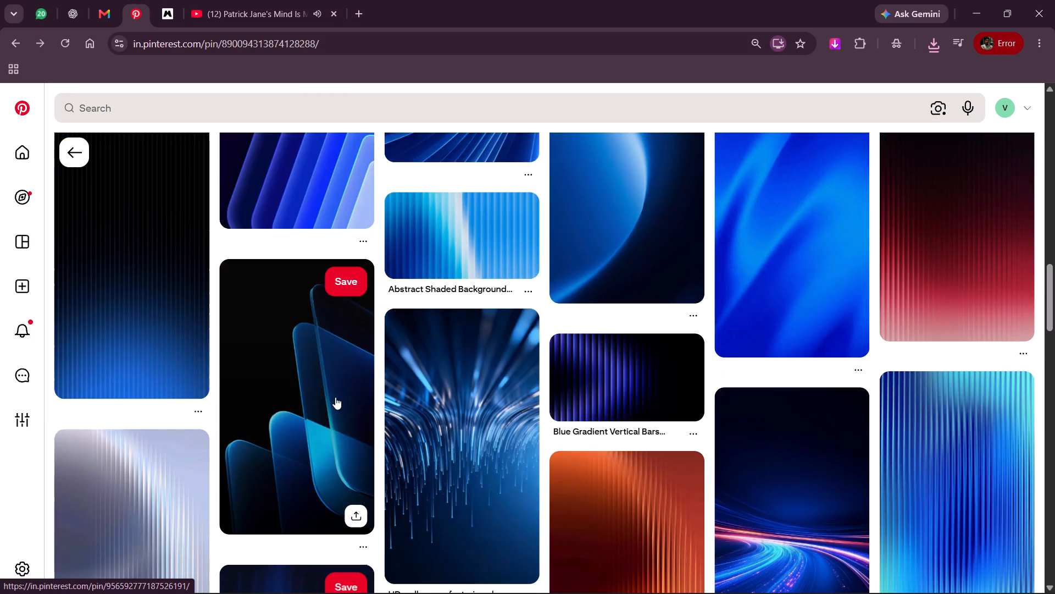
scroll(335, 397, up, 1)
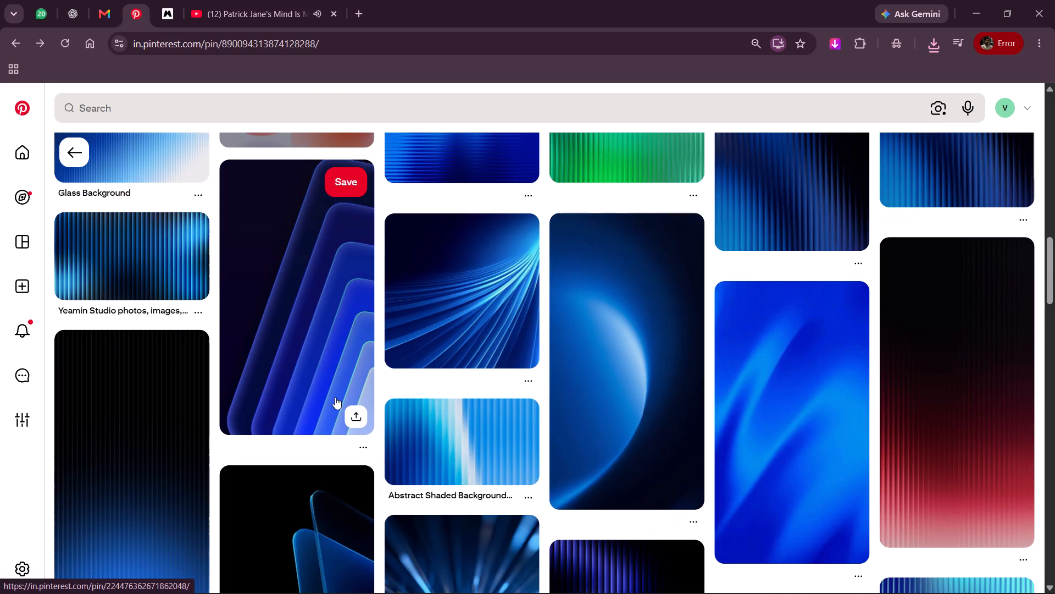
scroll(335, 397, up, 1)
scroll(379, 449, up, 3)
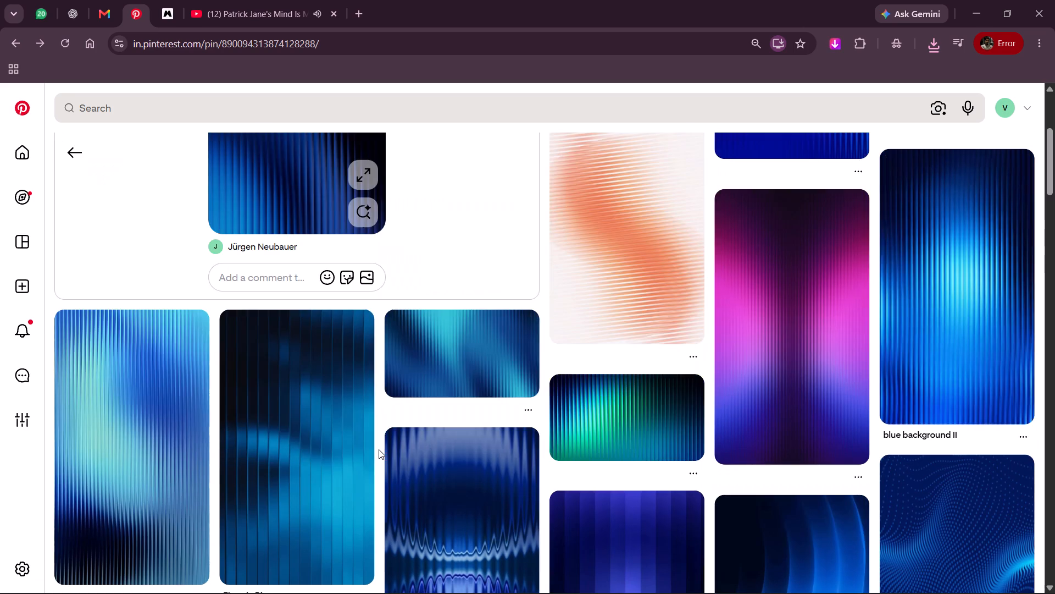
scroll(379, 449, up, 1)
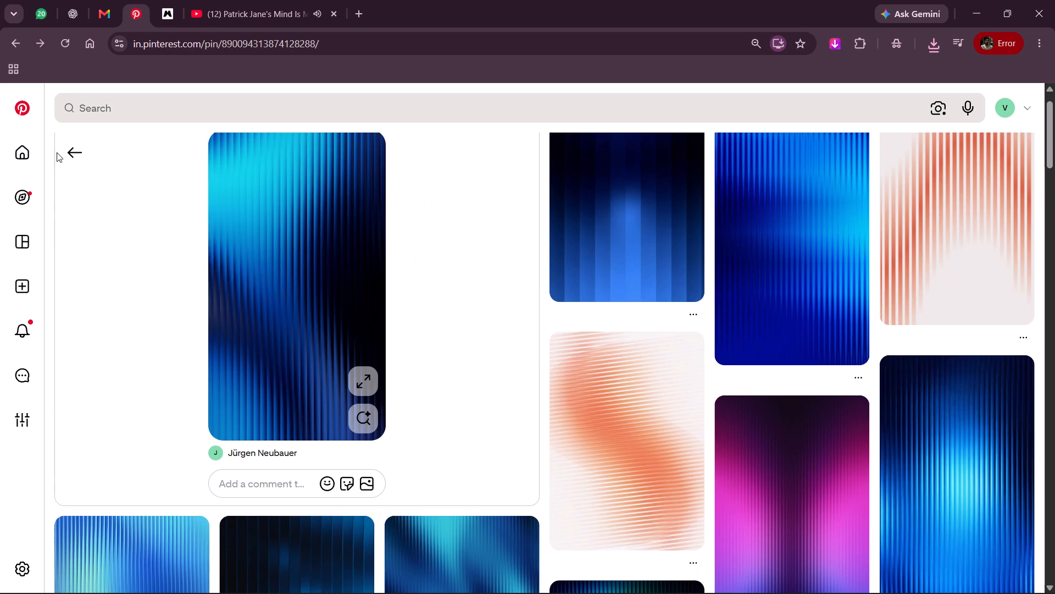
click(79, 141)
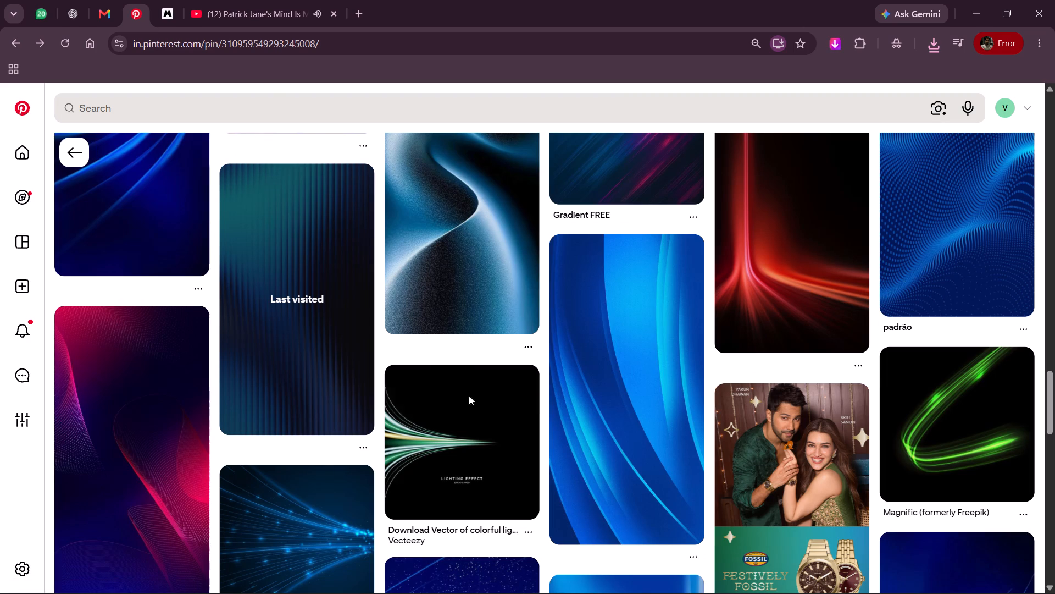
Look back through the related blue abstract background pins up to the opened pin with curved blue streaks.
scroll(374, 371, up, 2)
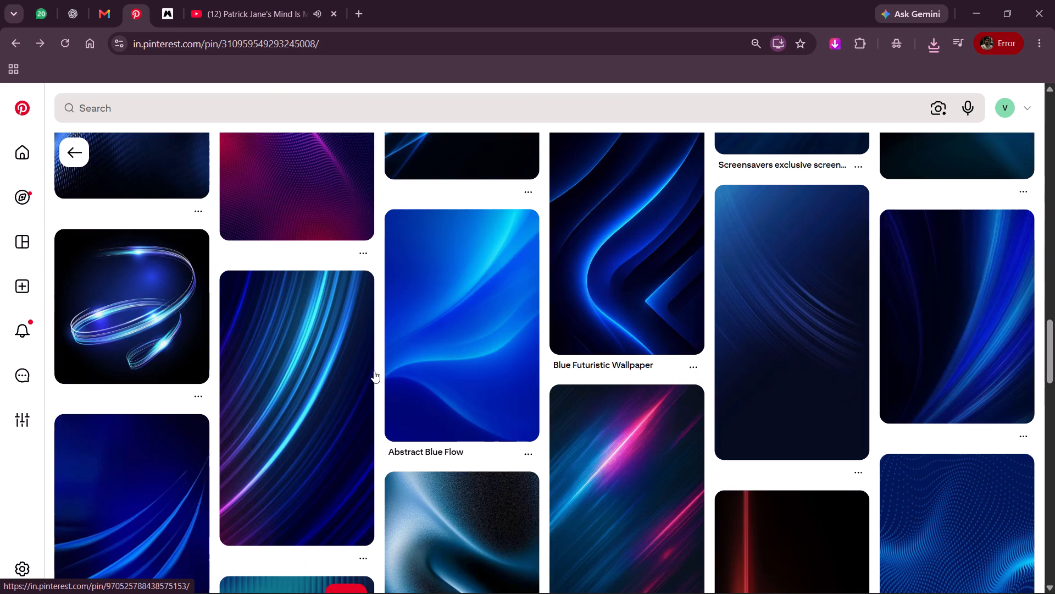
scroll(376, 371, up, 1)
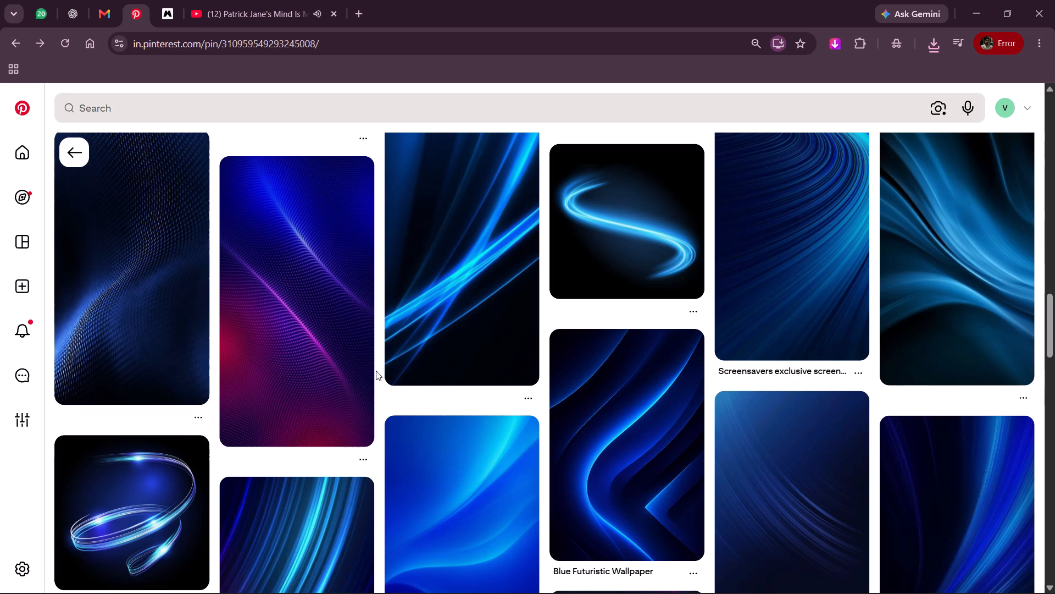
scroll(376, 371, up, 2)
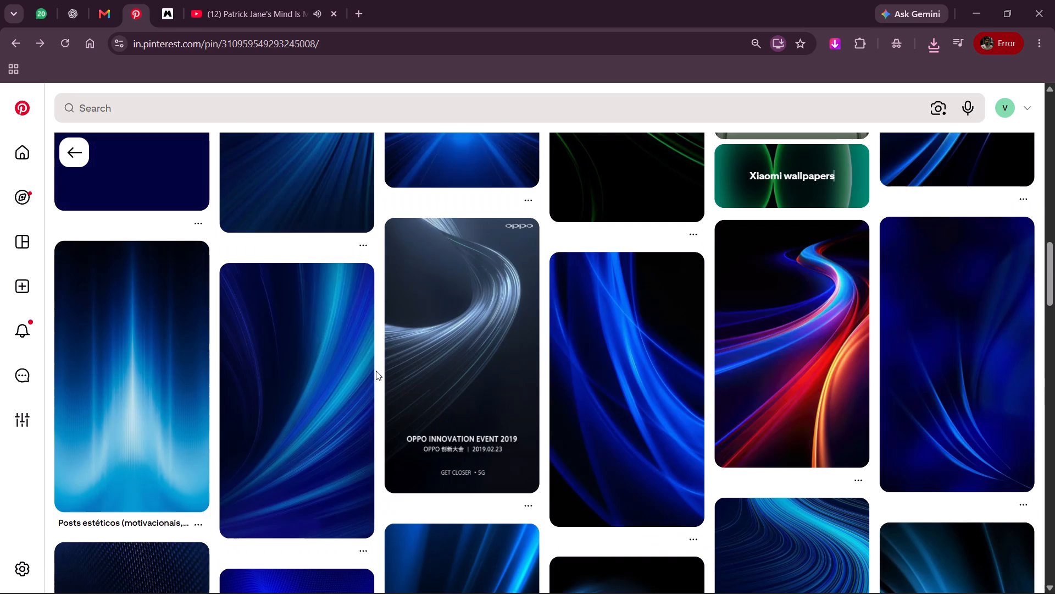
scroll(376, 371, up, 2)
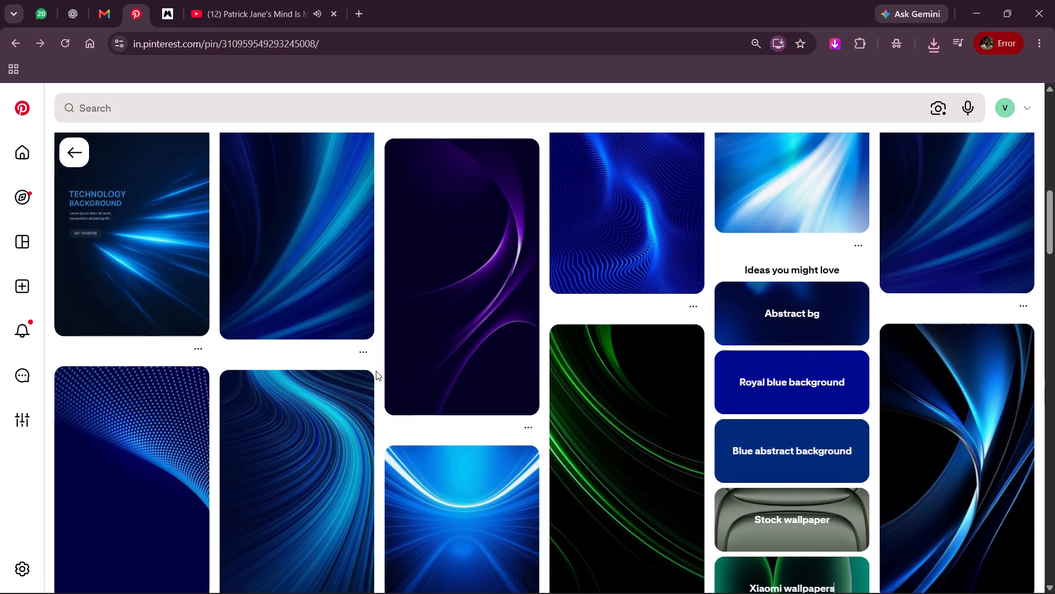
scroll(376, 371, up, 1)
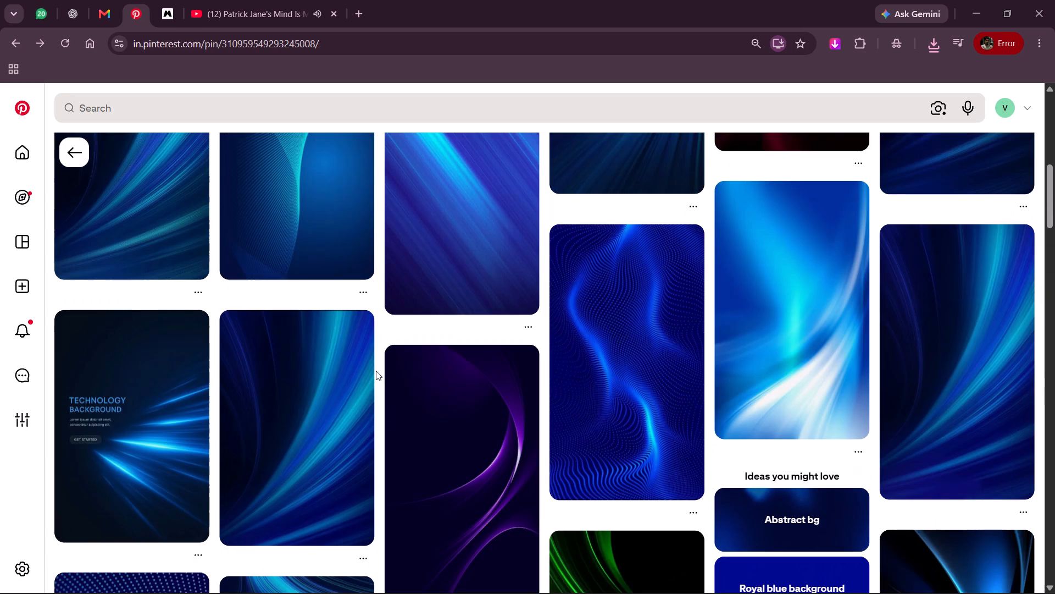
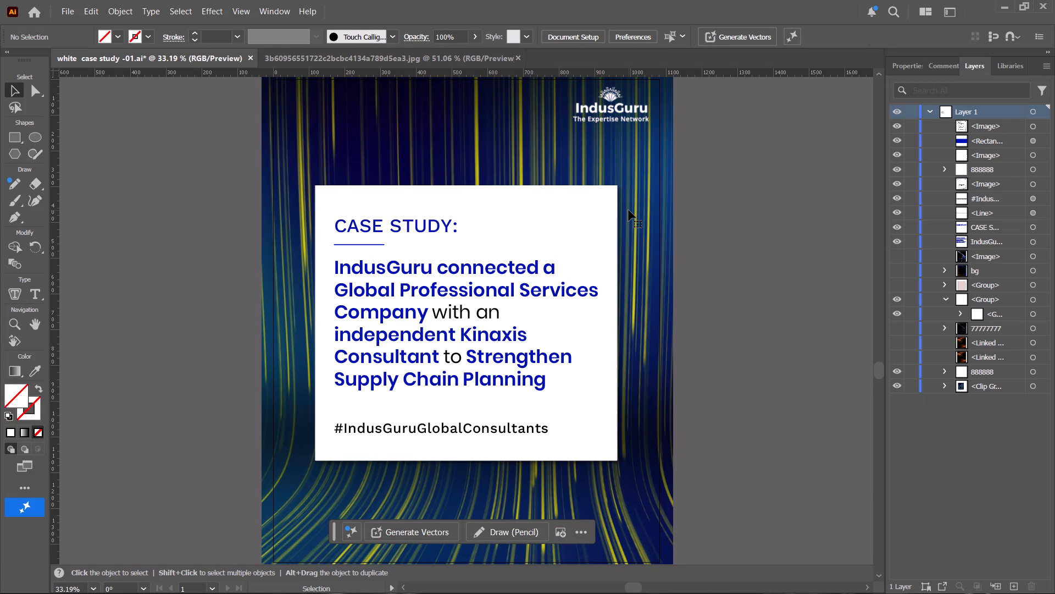
Open the downloaded Glossy Electric Blue Wave Streaks.png and move its image into the white case study -01.ai document.
key(ctrl+o)
double_click(176, 159)
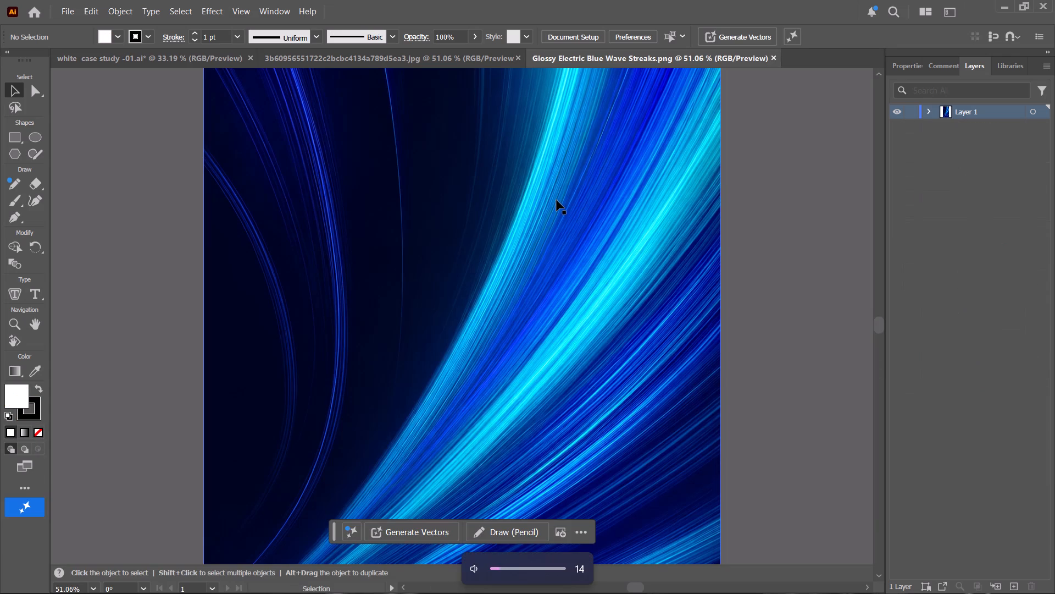
drag(539, 202, 258, 118)
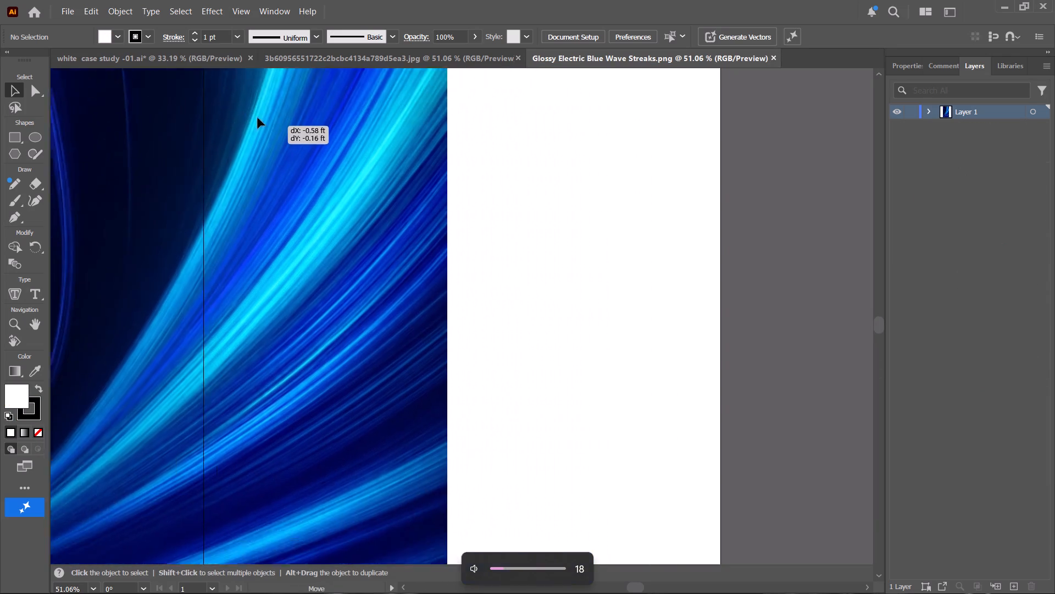
drag(258, 118, 585, 281)
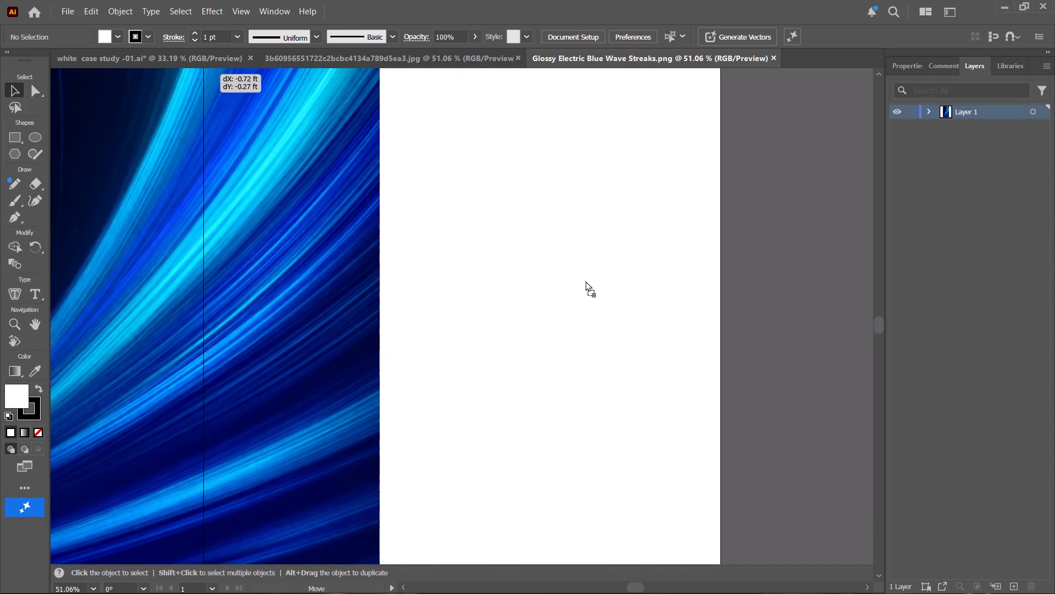
drag(585, 281, 602, 180)
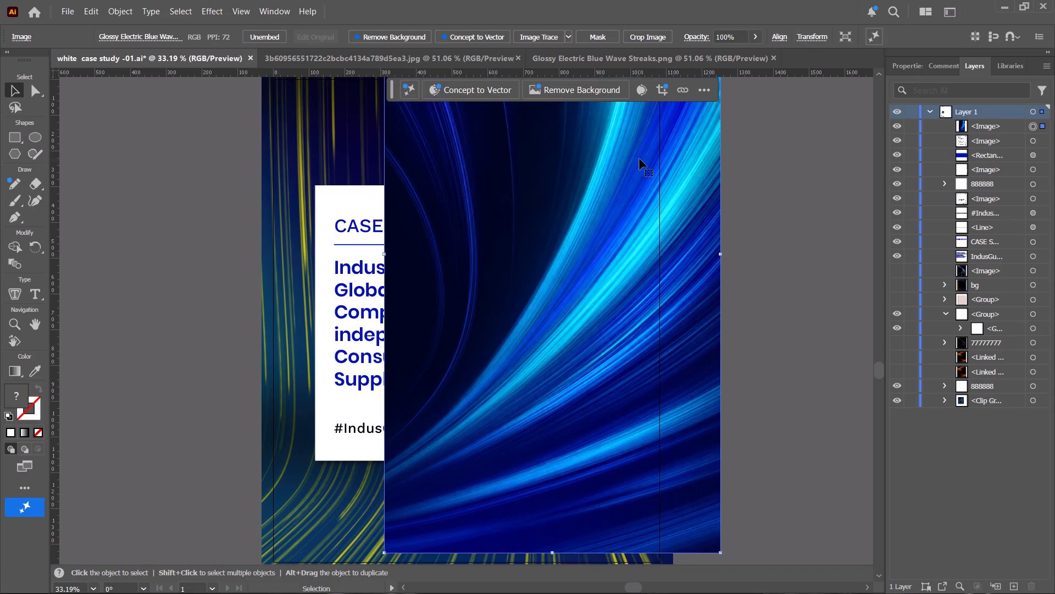
Position the new streak image over the case study artboard and stack it behind the text, just above the bottom clip group.
drag(640, 159, 540, 179)
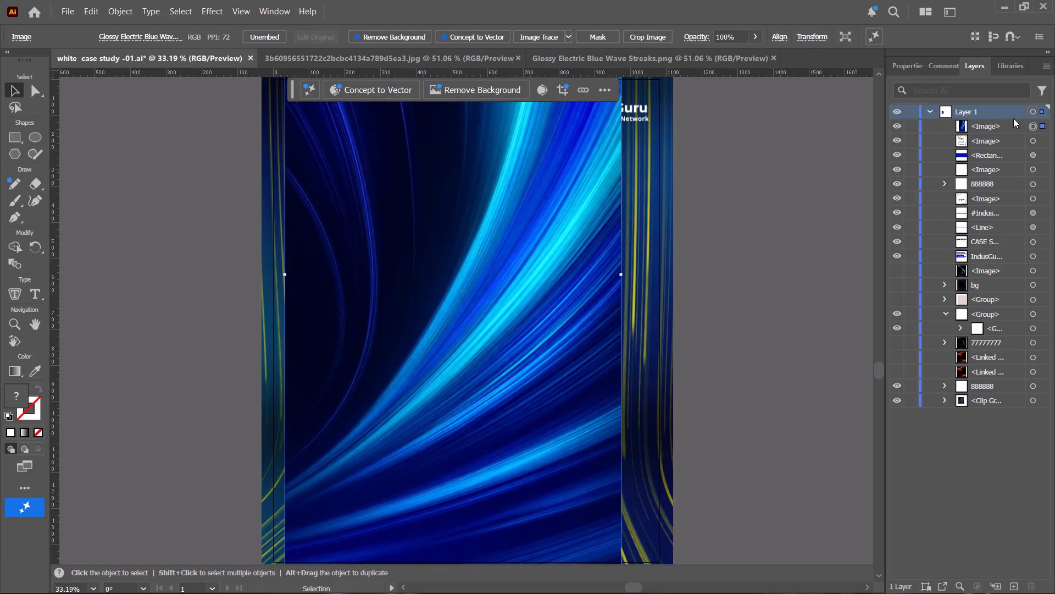
drag(990, 125, 969, 395)
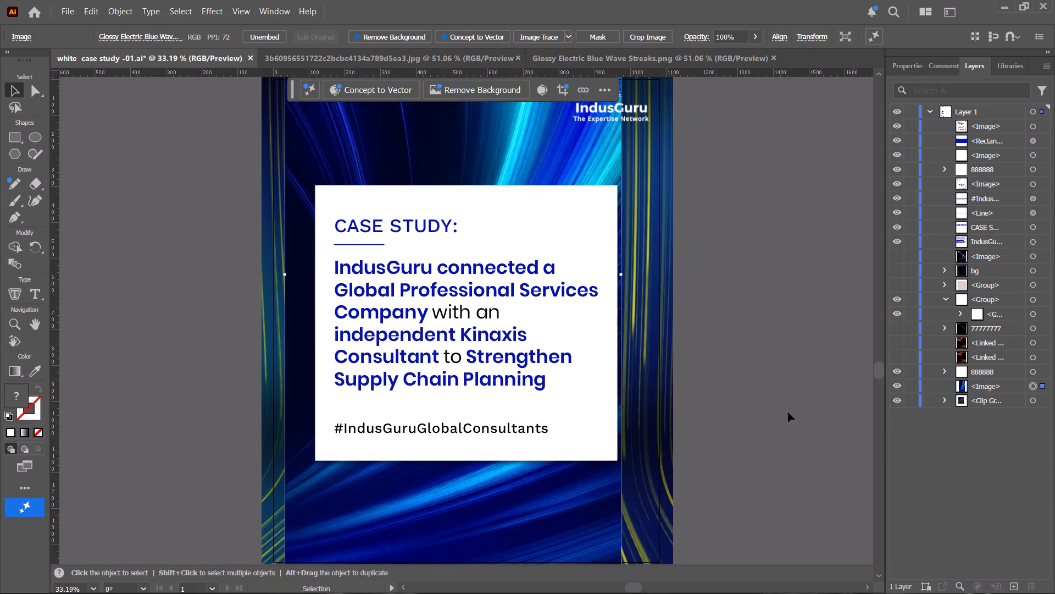
Enlarge the streak image proportionally to cover the artboard and shift it slightly so it sits behind the whole design.
alt+scroll(723, 409, down, 5)
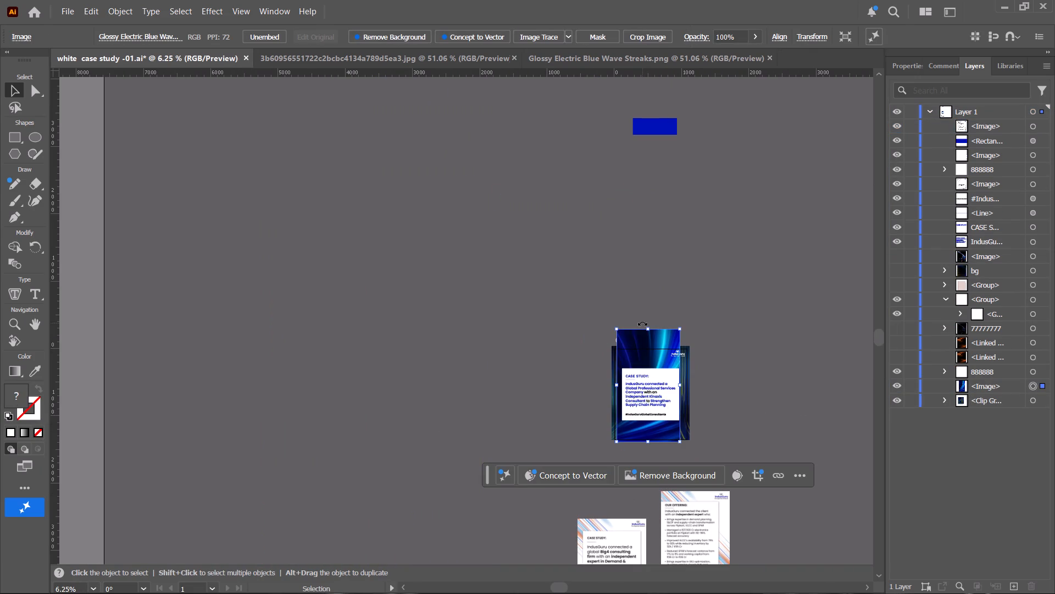
alt+scroll(660, 380, up, 3)
key(space)
drag(676, 347, 626, 339)
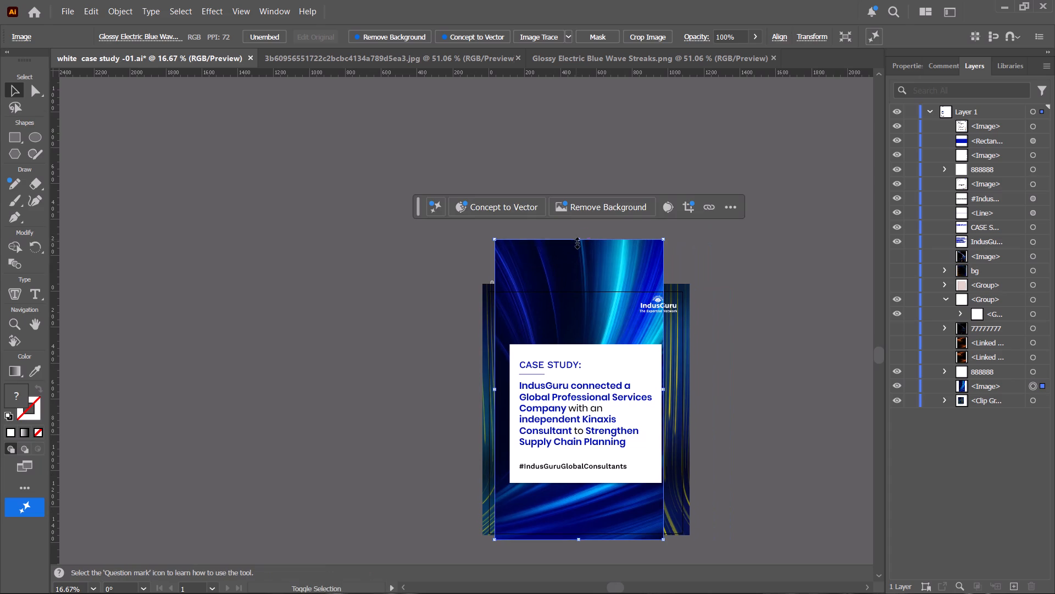
shift+drag(576, 241, 585, 166)
drag(615, 208, 618, 213)
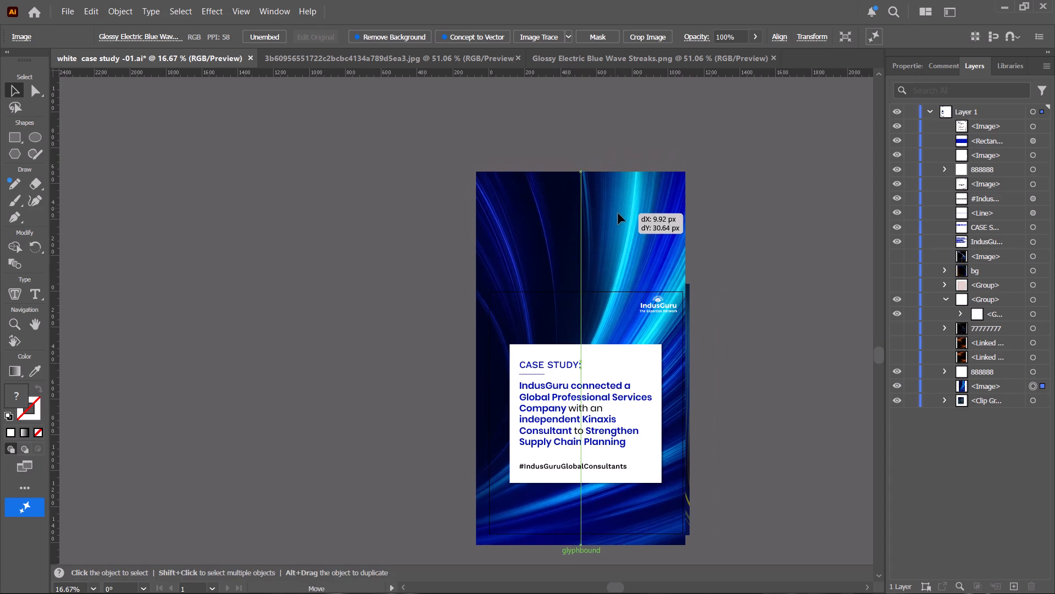
drag(618, 213, 618, 221)
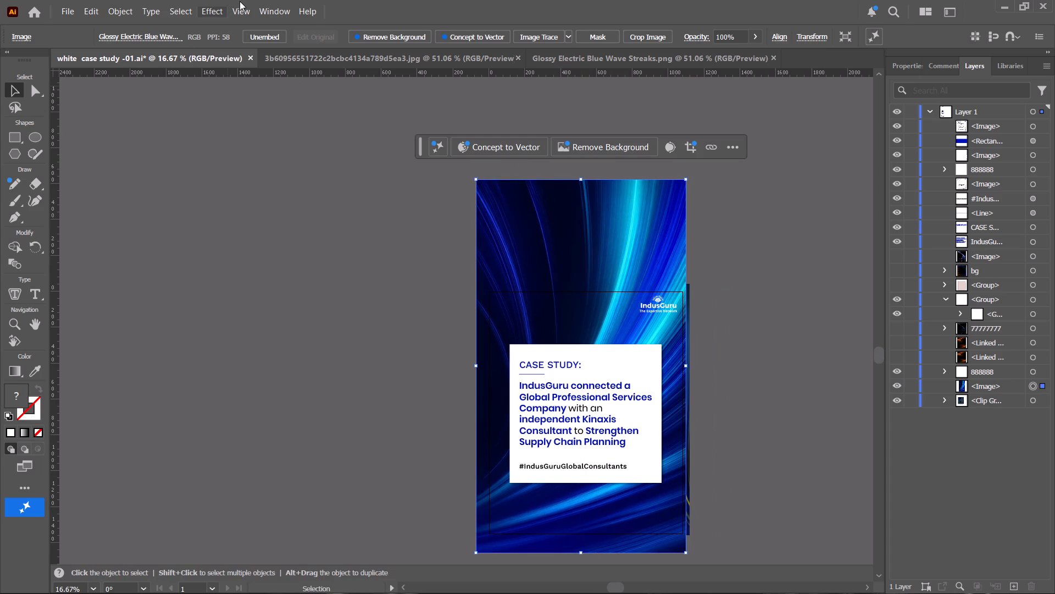
Preview the case study design in Presentation Mode, then exit the preview.
click(240, 1)
click(329, 124)
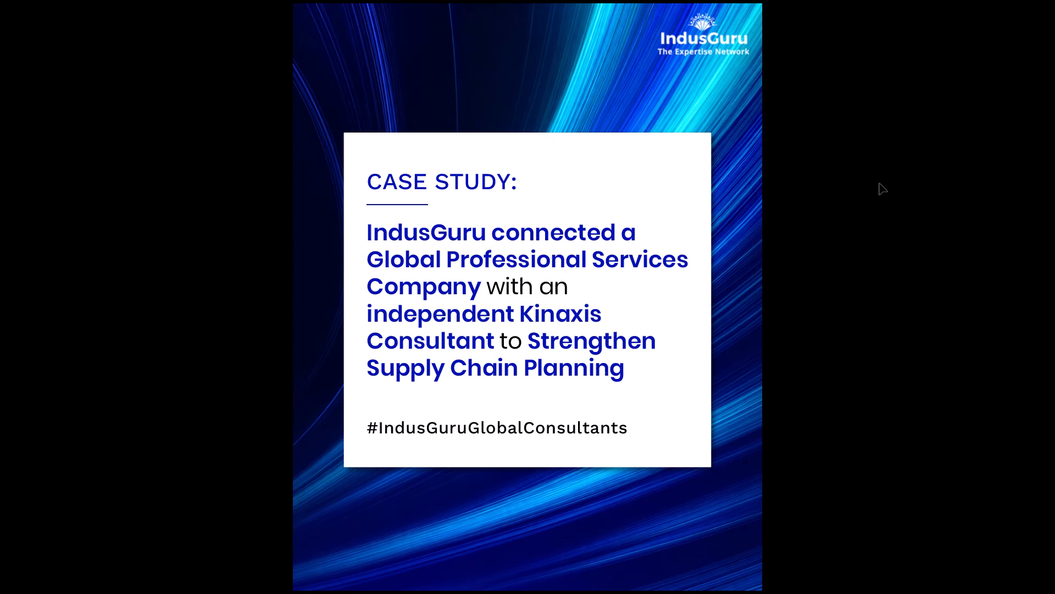
key(Escape)
Move the streak background image straight down behind the case study card.
drag(635, 146, 635, 239)
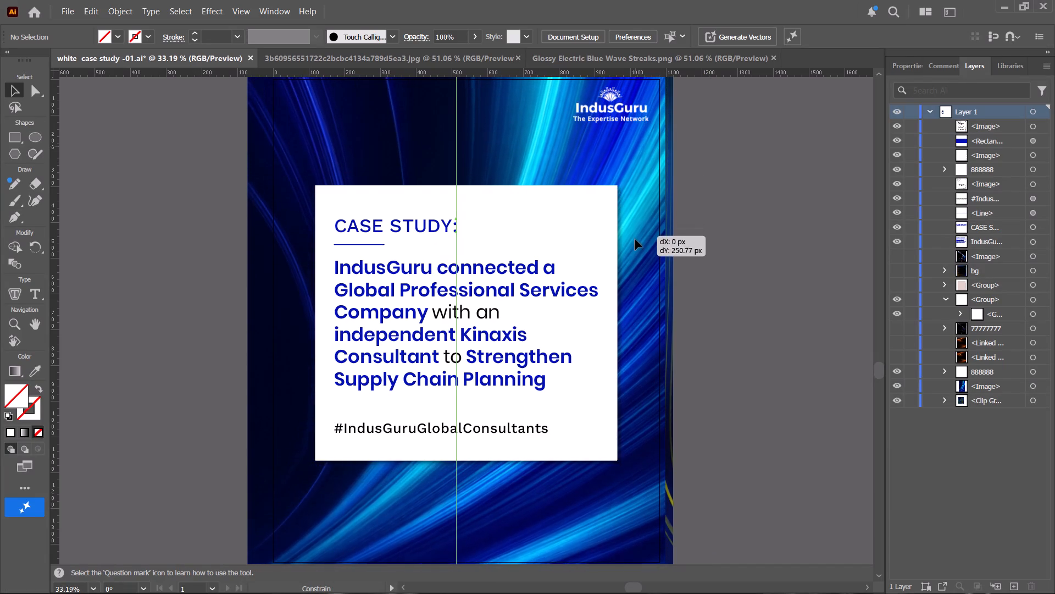
drag(635, 239, 635, 301)
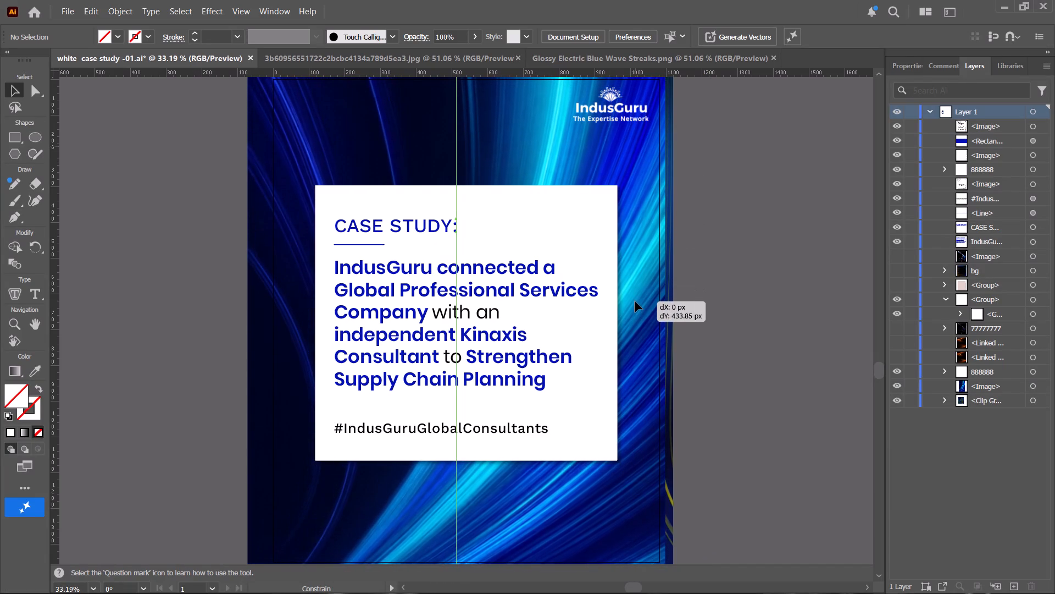
drag(635, 301, 637, 262)
Check the repositioned background in Presentation Mode, then return to editing.
click(278, 8)
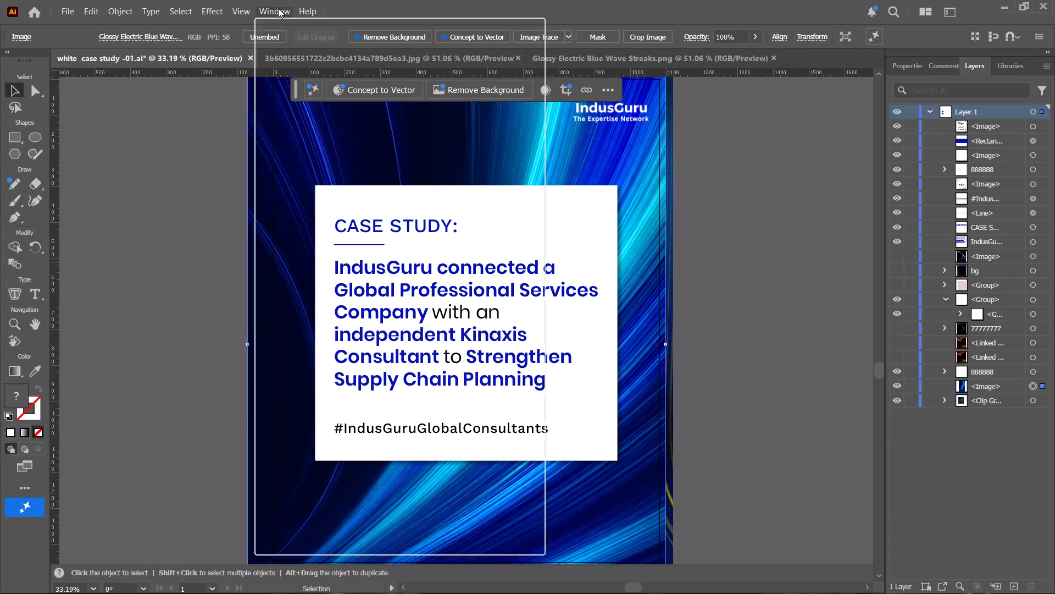
click(232, 16)
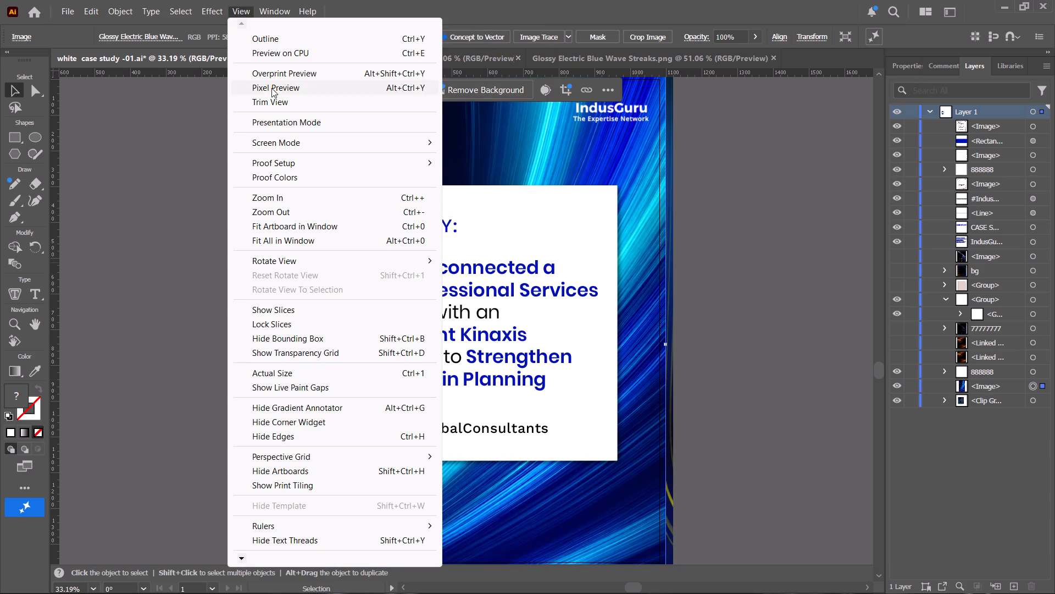
click(343, 121)
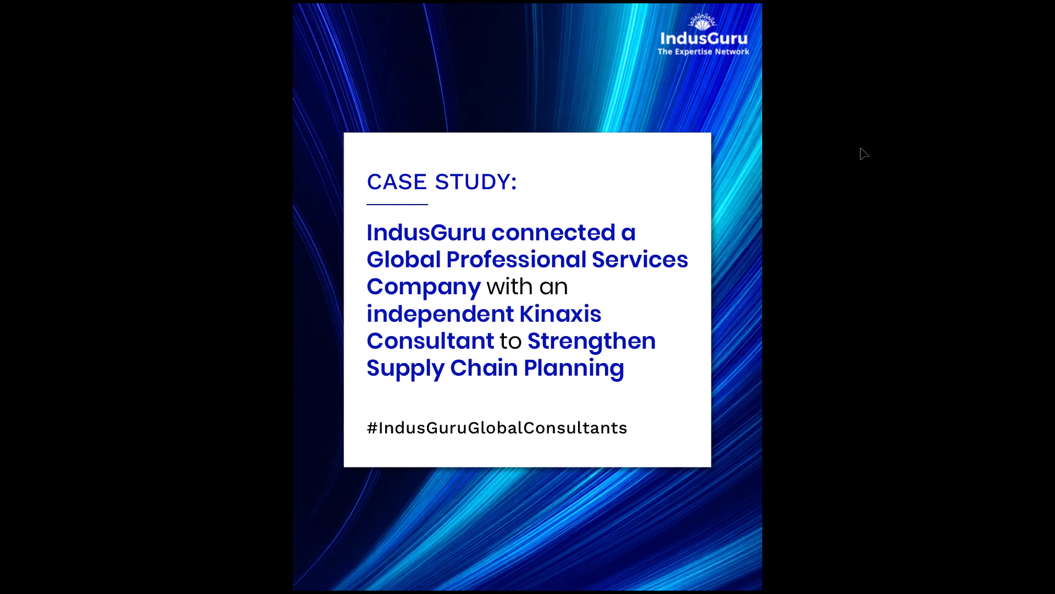
key(Escape)
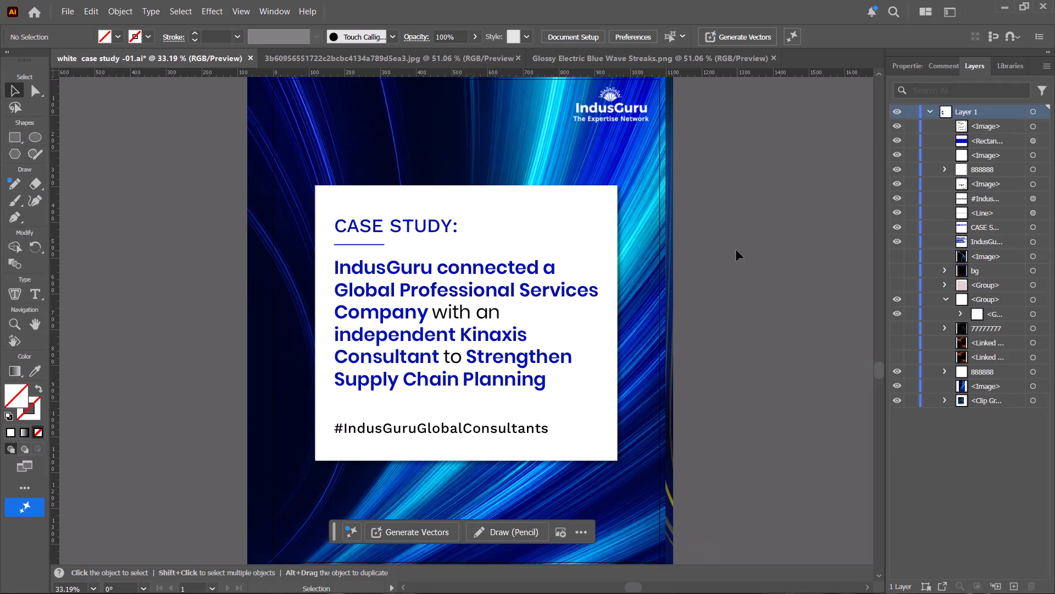
Scale the streak image down proportionally, aligning its left edge with the clip group behind it and pulling its right edge slightly inward.
alt+scroll(733, 257, down, 2)
key(space)
key(space)
key(space)
key(space)
key(space)
key(space)
key(space)
key(space)
key(space)
key(space)
key(space)
key(space)
key(space)
key(space)
key(space)
key(space)
key(space)
key(space)
key(space)
key(space)
drag(733, 256, 666, 264)
alt+scroll(460, 199, up, 4)
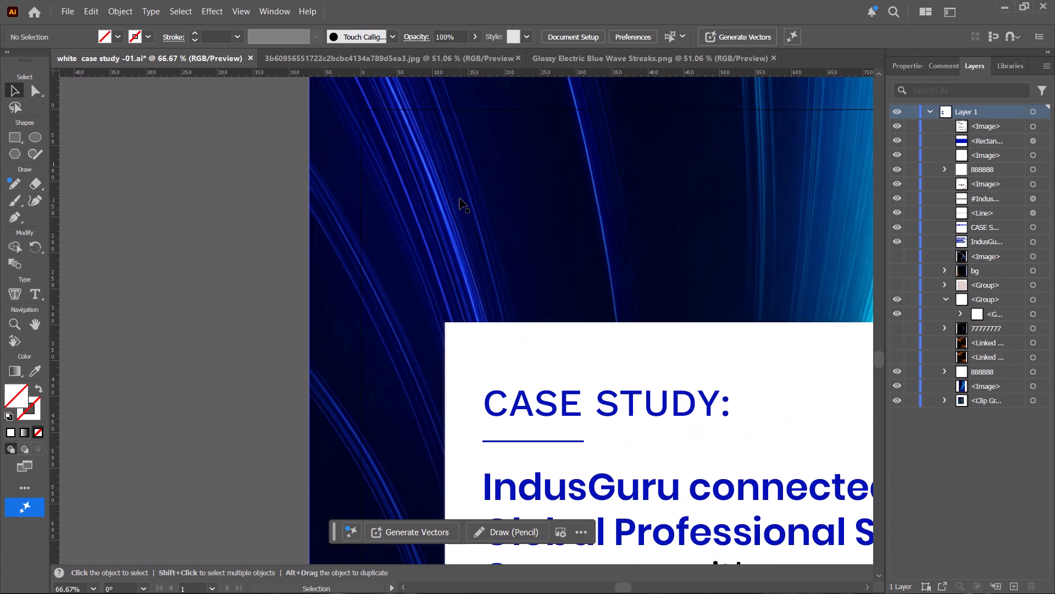
alt+click(445, 199)
alt+scroll(478, 203, down, 4)
key(space)
drag(492, 197, 481, 198)
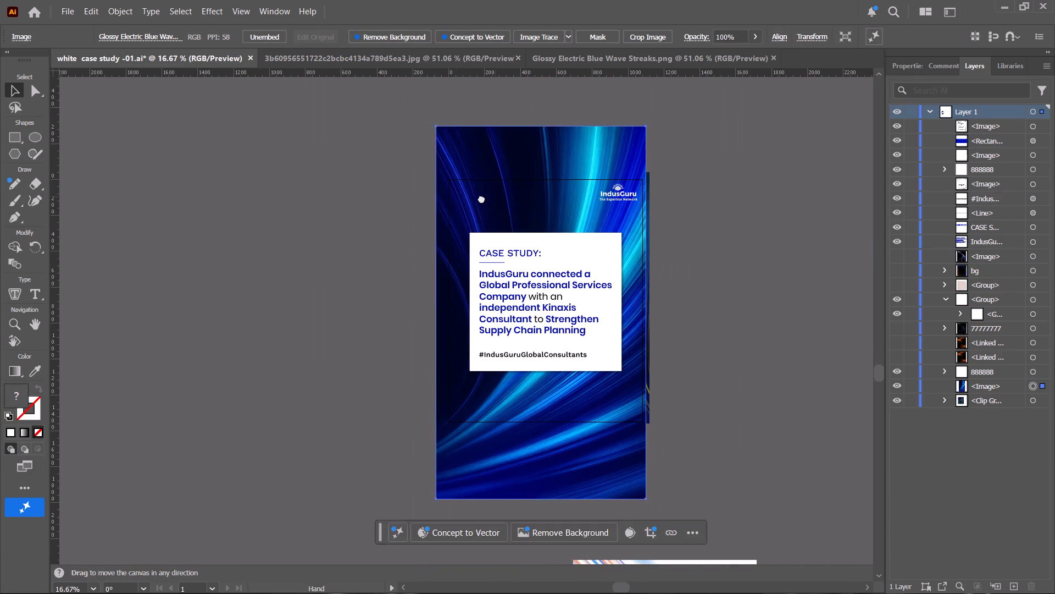
drag(481, 198, 441, 198)
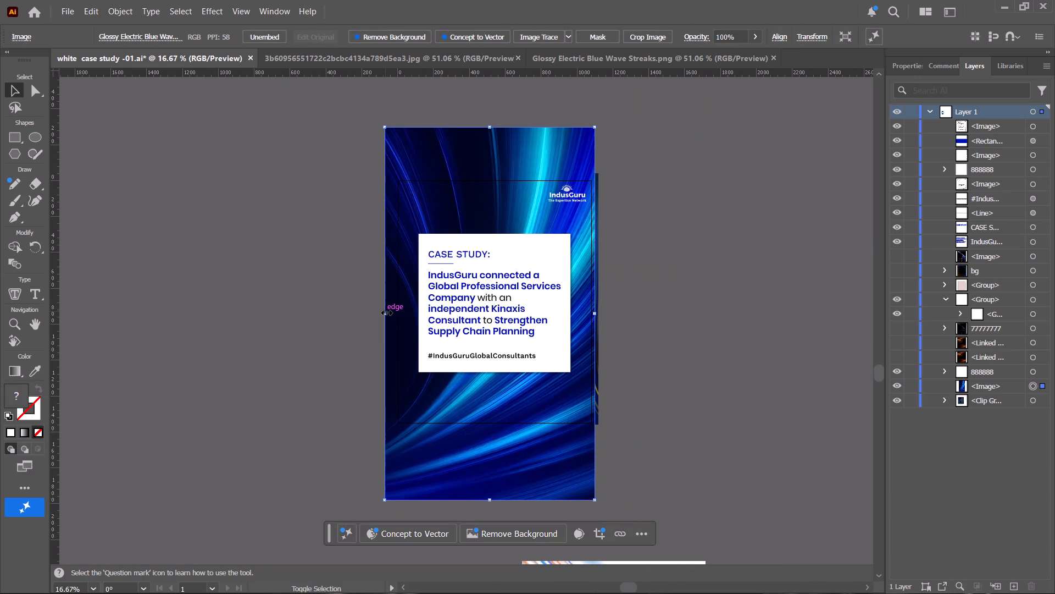
shift+drag(385, 311, 394, 311)
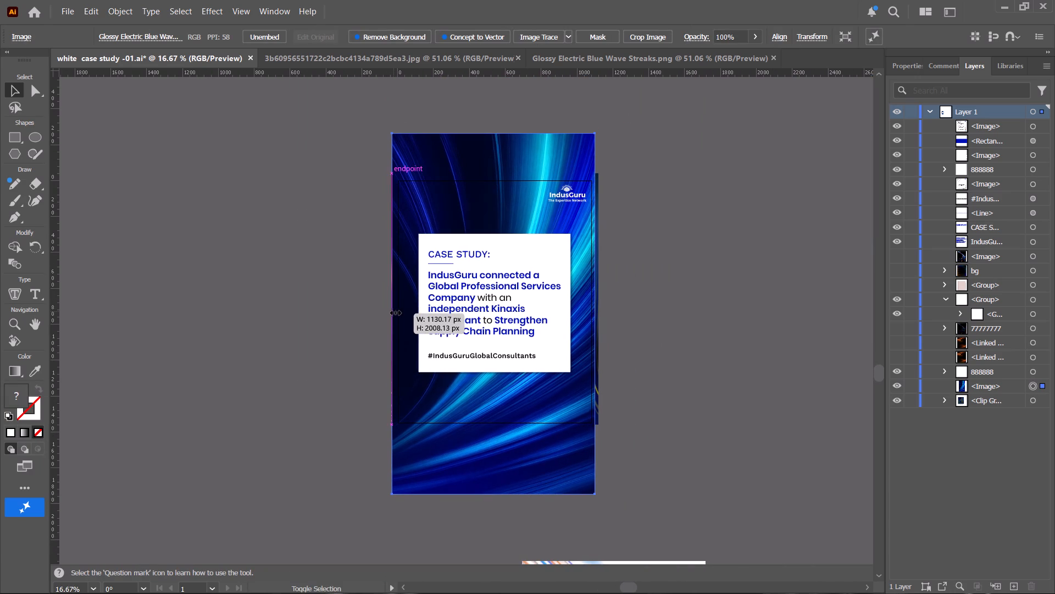
shift+drag(394, 311, 393, 311)
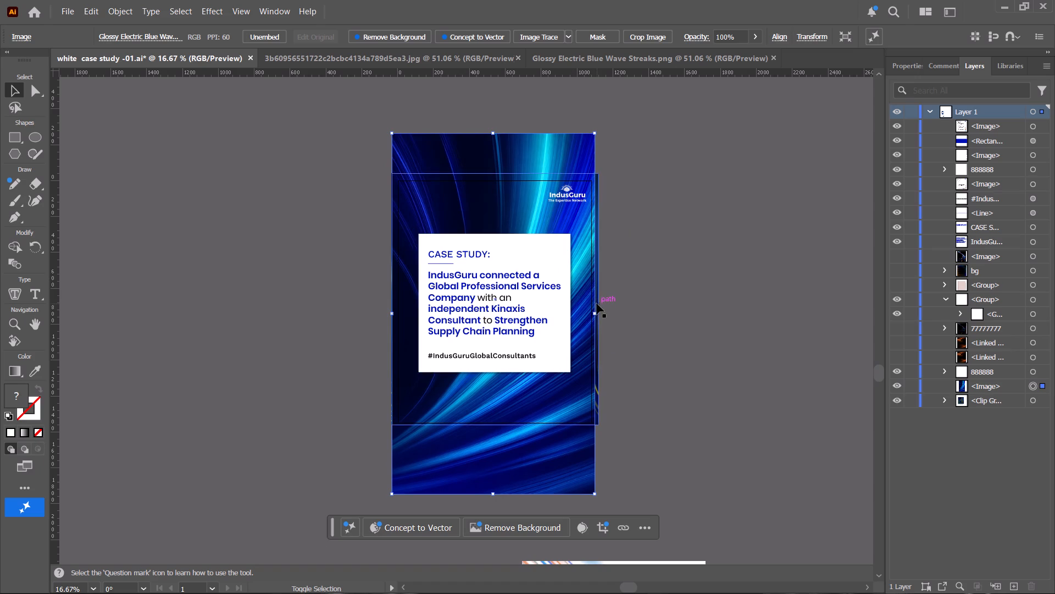
shift+drag(595, 315, 590, 315)
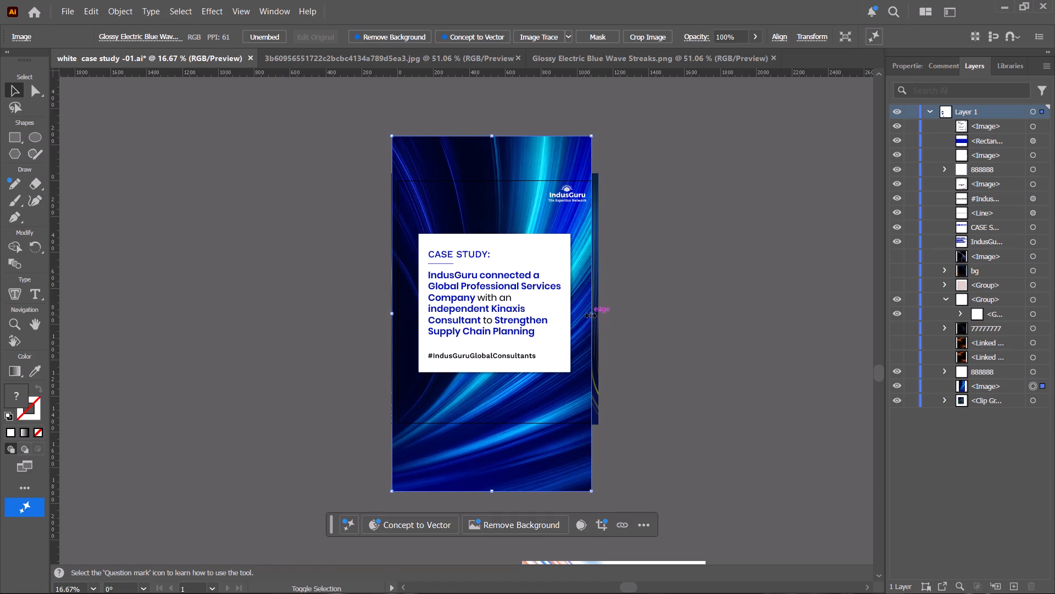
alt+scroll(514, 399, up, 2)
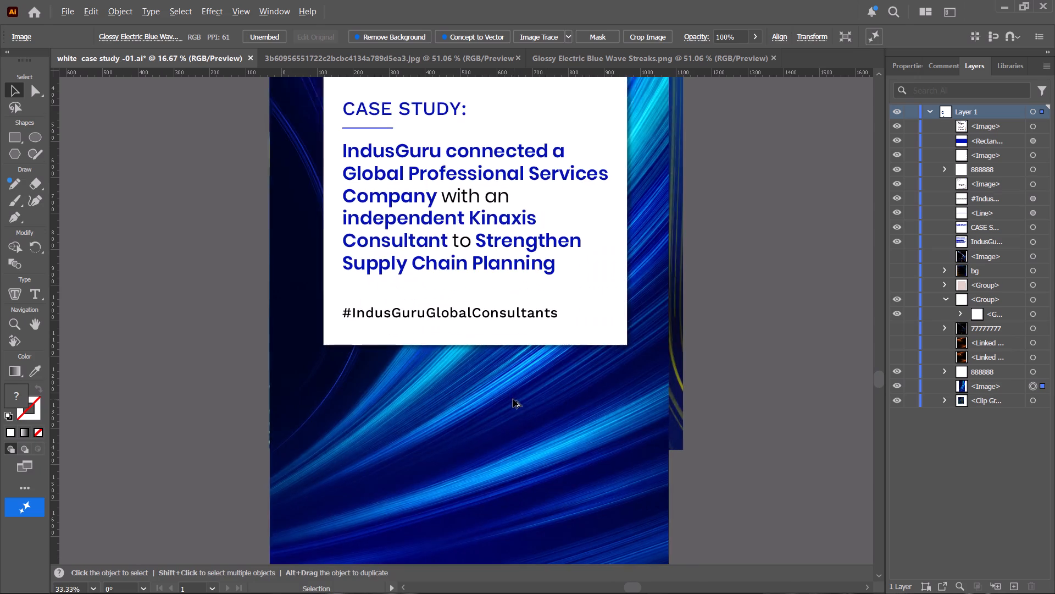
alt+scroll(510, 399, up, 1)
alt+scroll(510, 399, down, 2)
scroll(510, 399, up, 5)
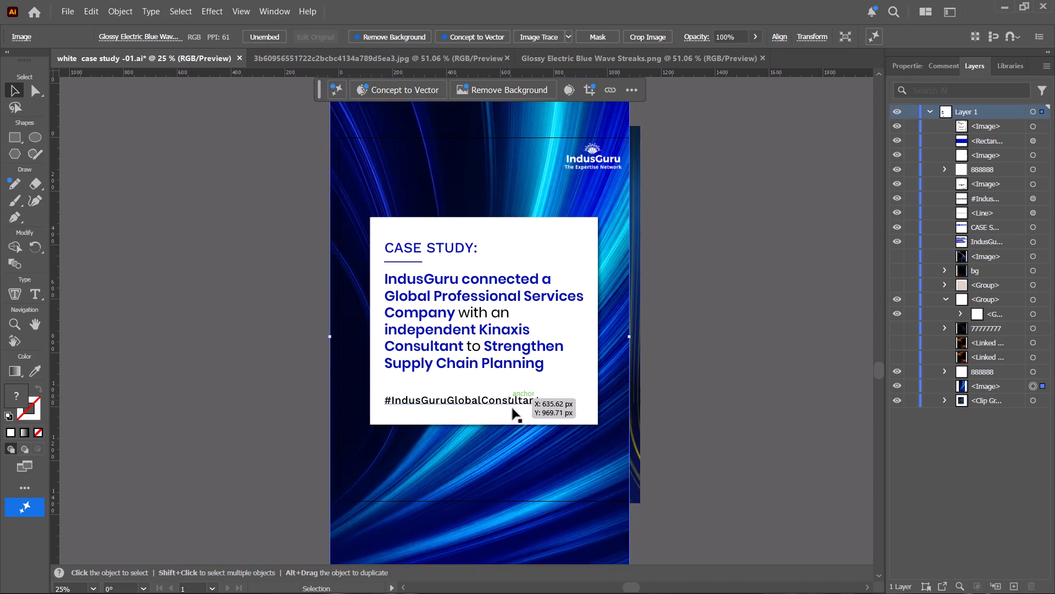
Move the streak background image straight down about 53 px behind the case study card and deselect it.
shift+drag(535, 443, 535, 464)
drag(585, 448, 585, 463)
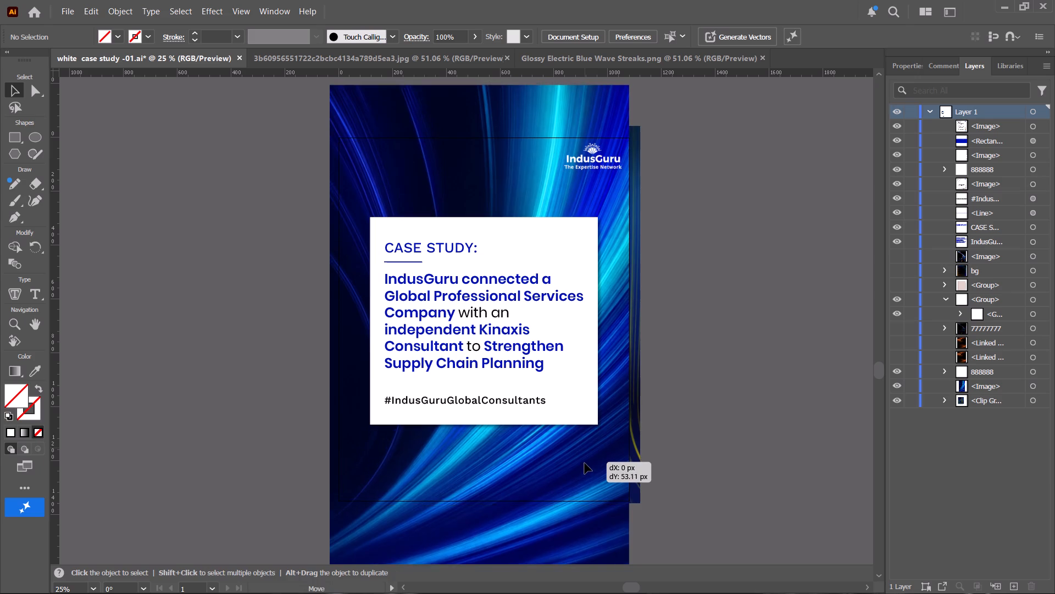
drag(585, 463, 585, 464)
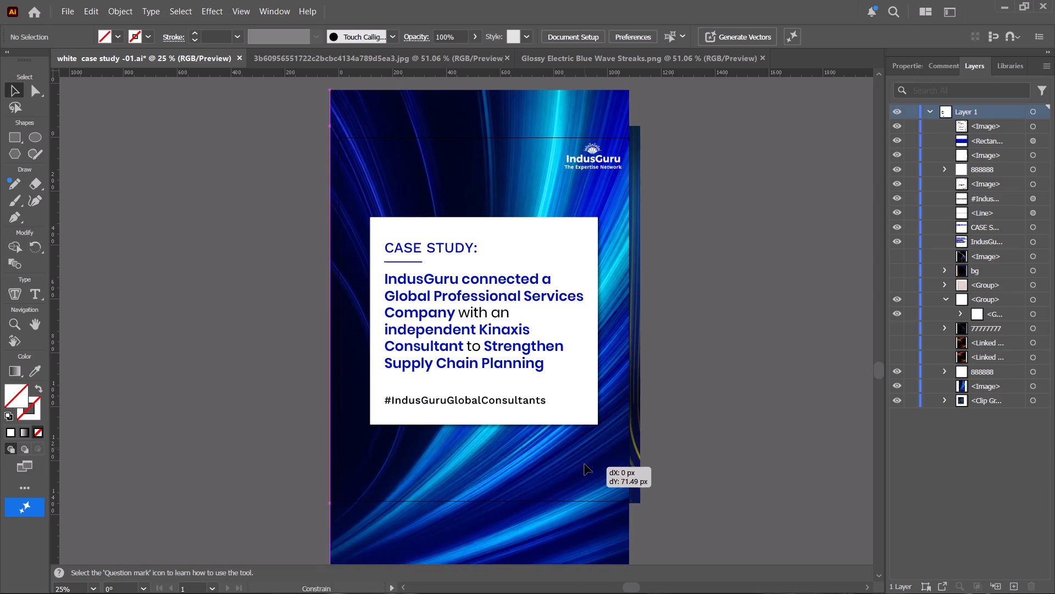
drag(585, 464, 585, 463)
click(751, 284)
key(space)
drag(718, 278, 636, 295)
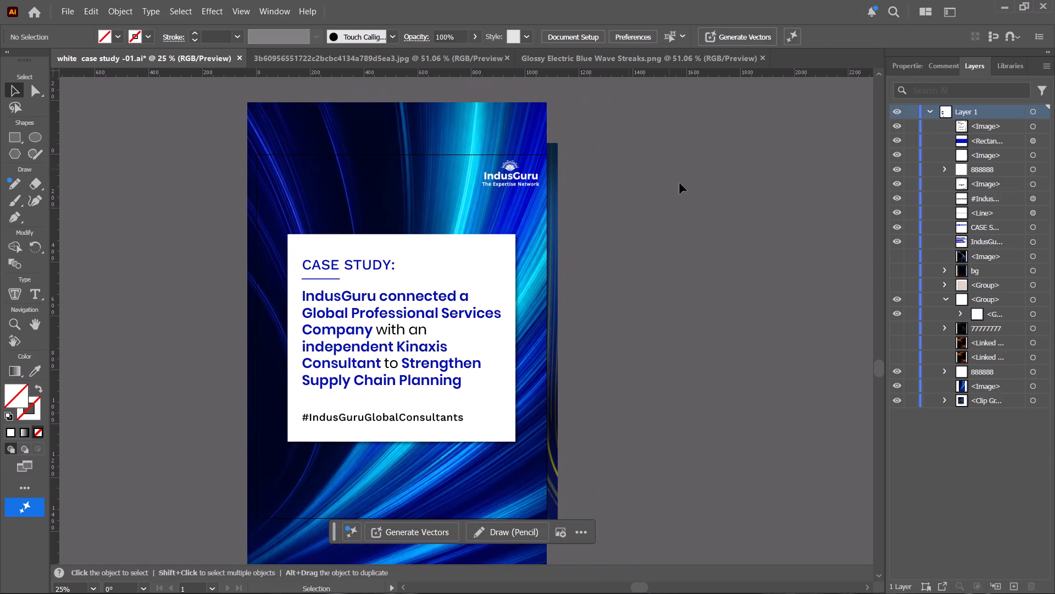
Open the blue gradient wave image 5ff0adbbf74fe792d9e6bab582980151.jpg from the Downloads folder.
key(ctrl+o)
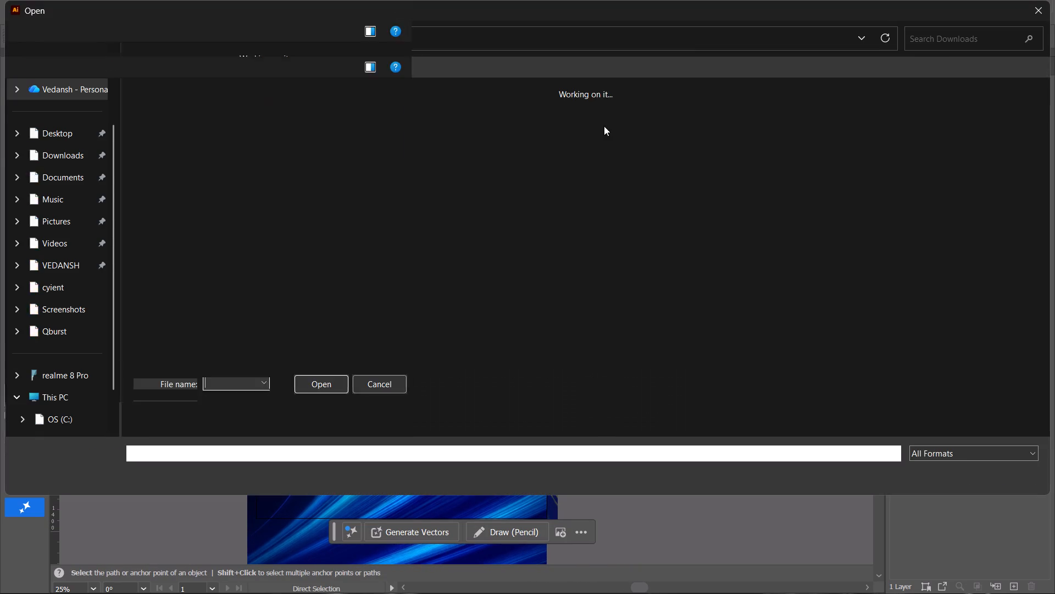
double_click(272, 157)
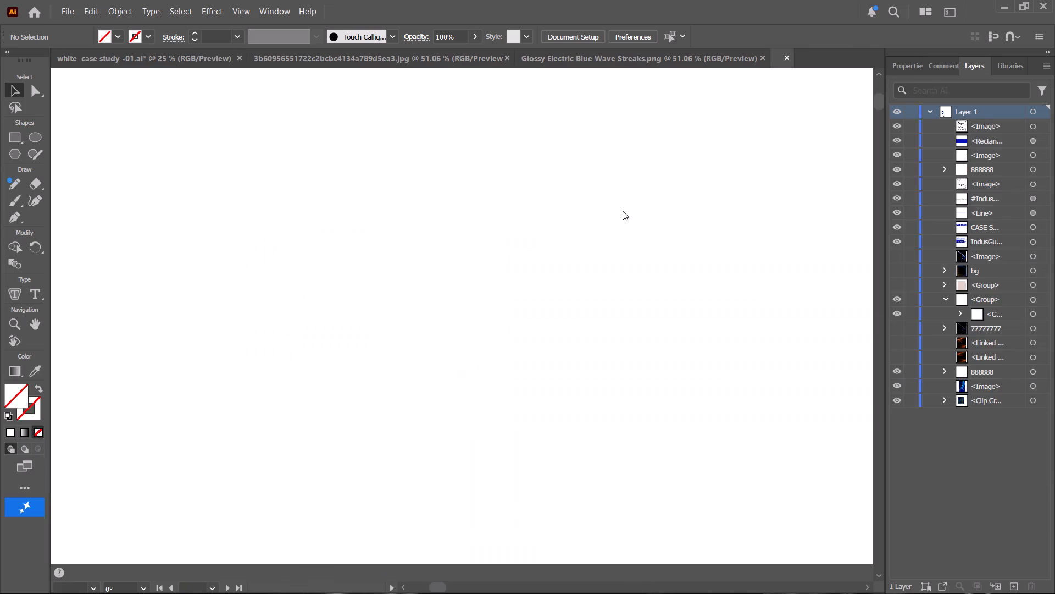
alt+scroll(492, 245, down, 6)
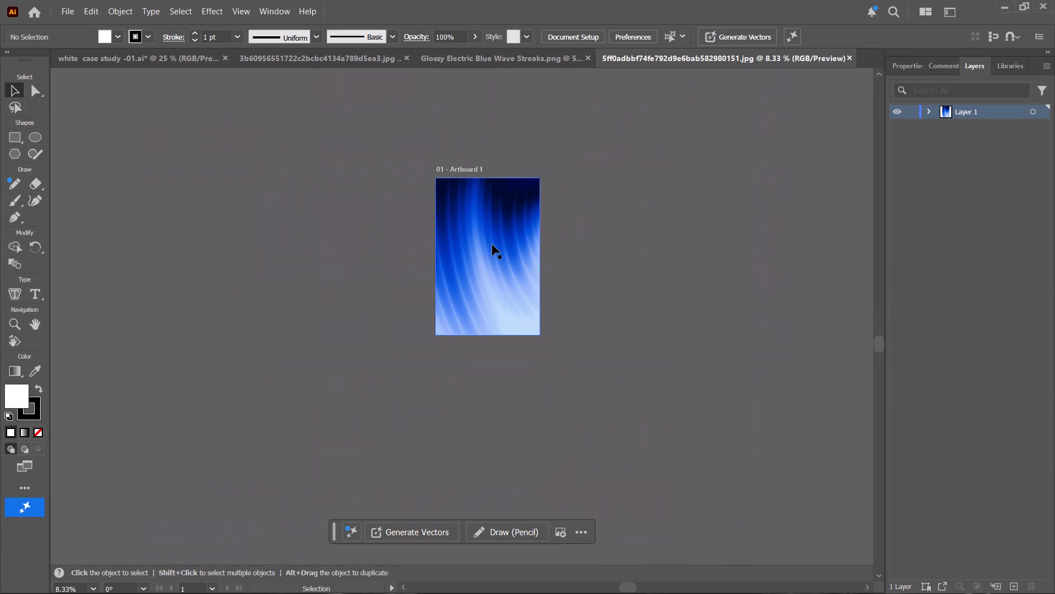
key(space)
drag(492, 245, 448, 294)
click(406, 58)
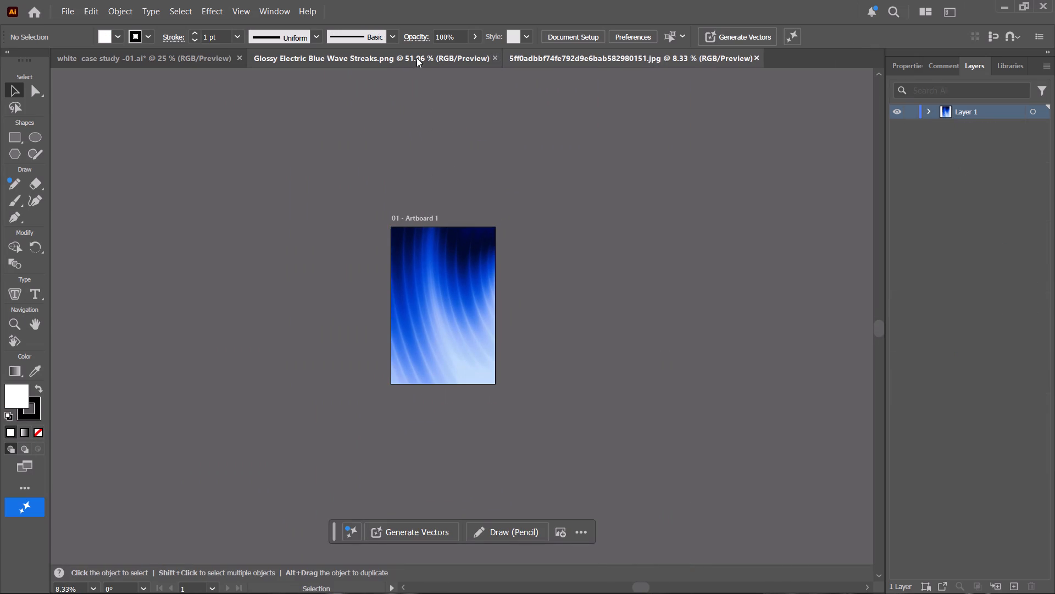
click(492, 56)
Bring the blue gradient wave image into the white case study -01.ai document and place it beside the case study design.
drag(457, 342, 41, 24)
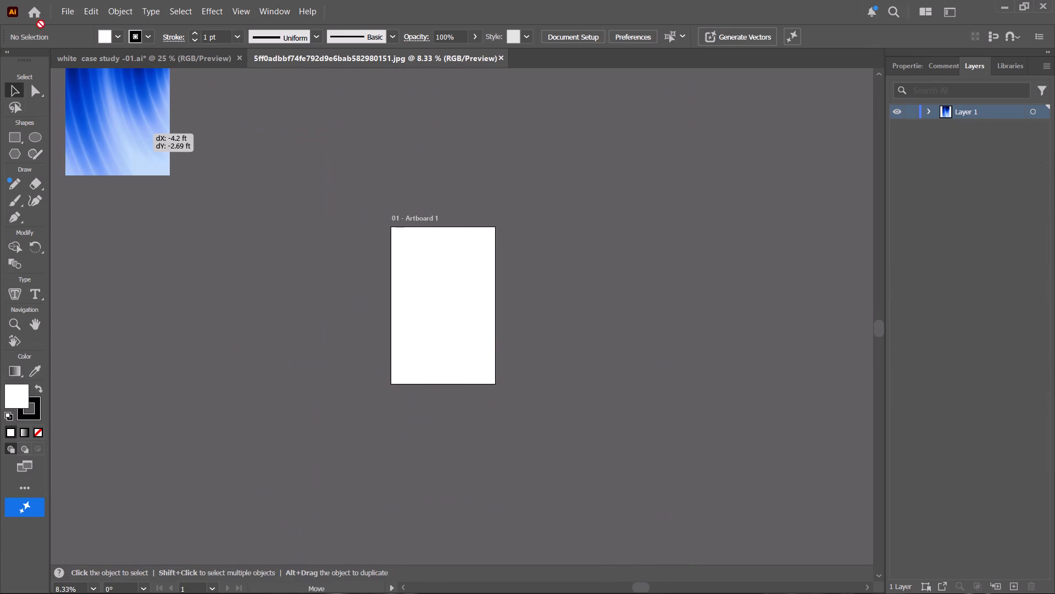
drag(41, 24, 654, 324)
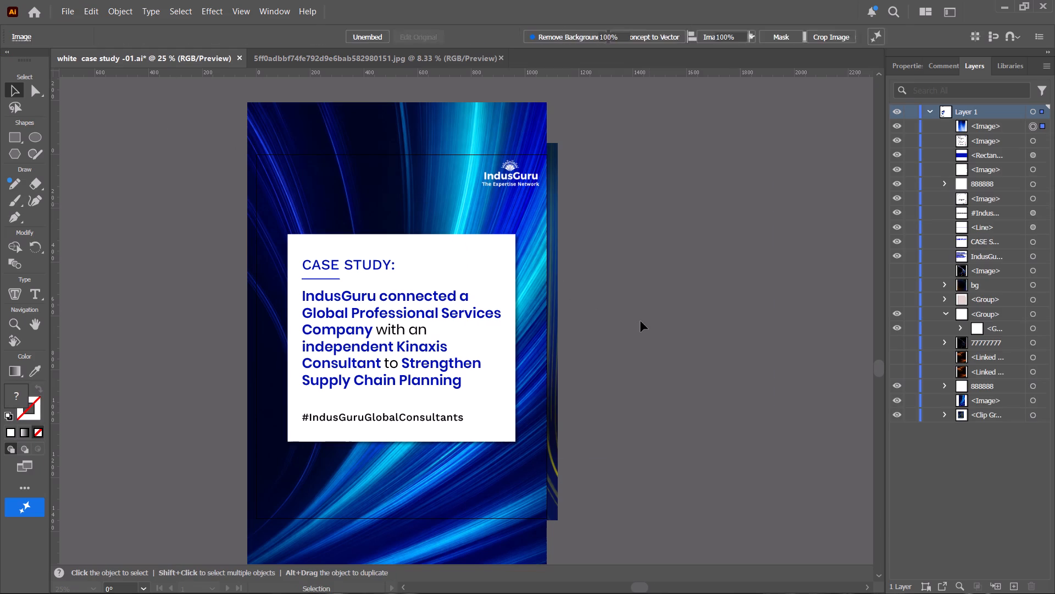
alt+scroll(628, 321, down, 3)
drag(652, 289, 687, 332)
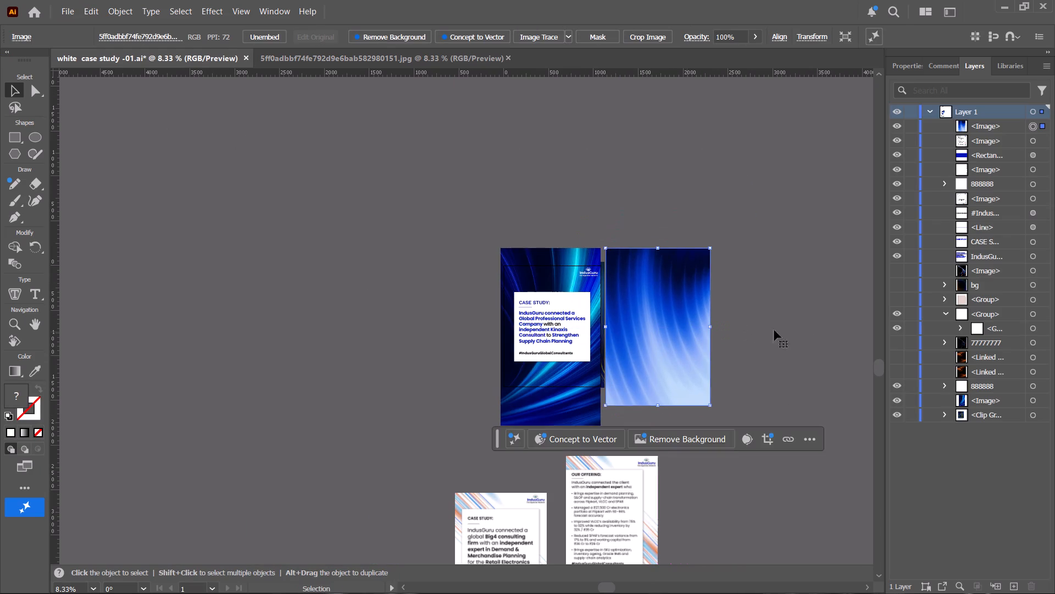
click(814, 321)
alt+scroll(795, 324, up, 2)
key(space)
drag(704, 302, 727, 299)
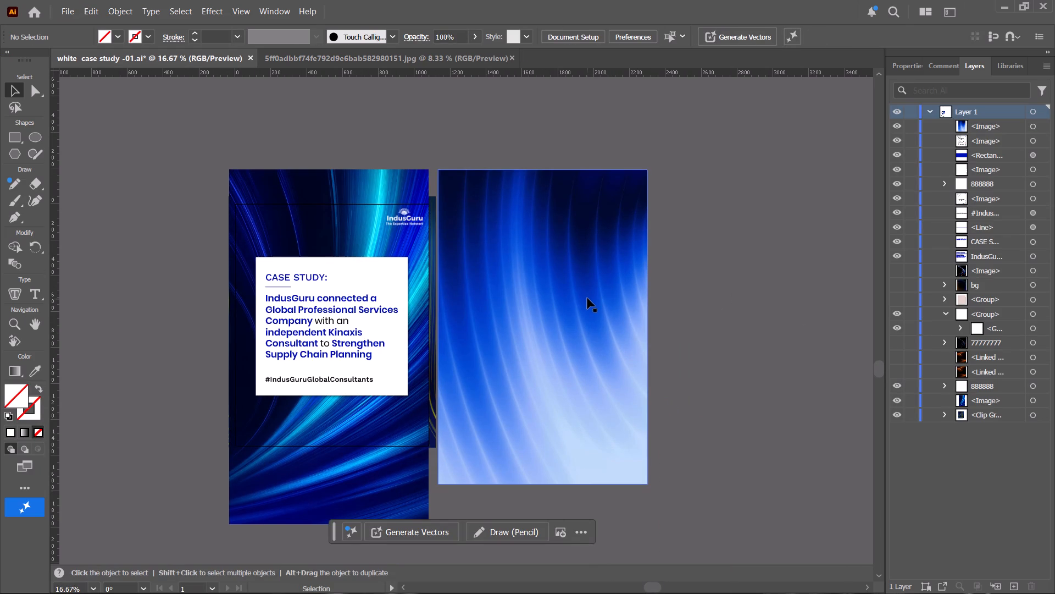
Restack the blue gradient wave image below the lower 888888 group, directly above the streak image in Layer 1.
click(587, 299)
drag(1014, 128, 1002, 371)
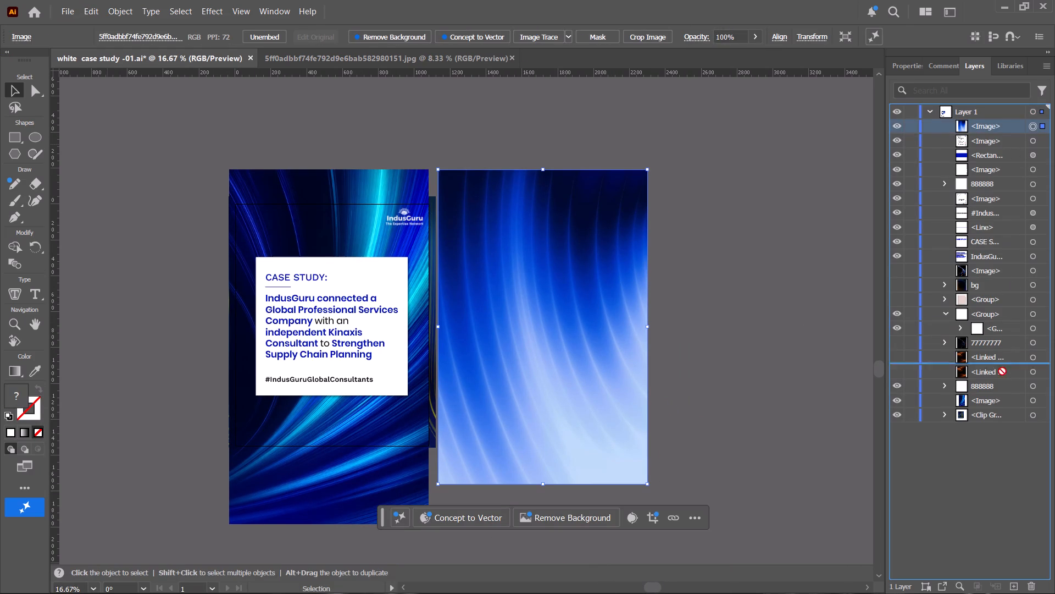
drag(1002, 371, 998, 394)
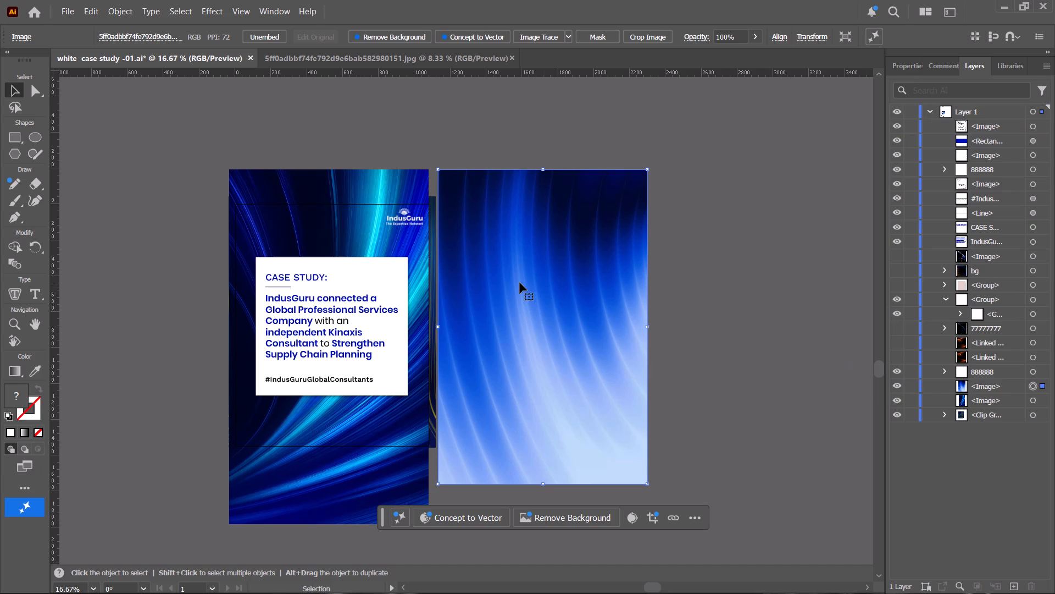
Move the blue gradient wave image behind the case study card so it covers the whole artboard.
drag(541, 303, 324, 317)
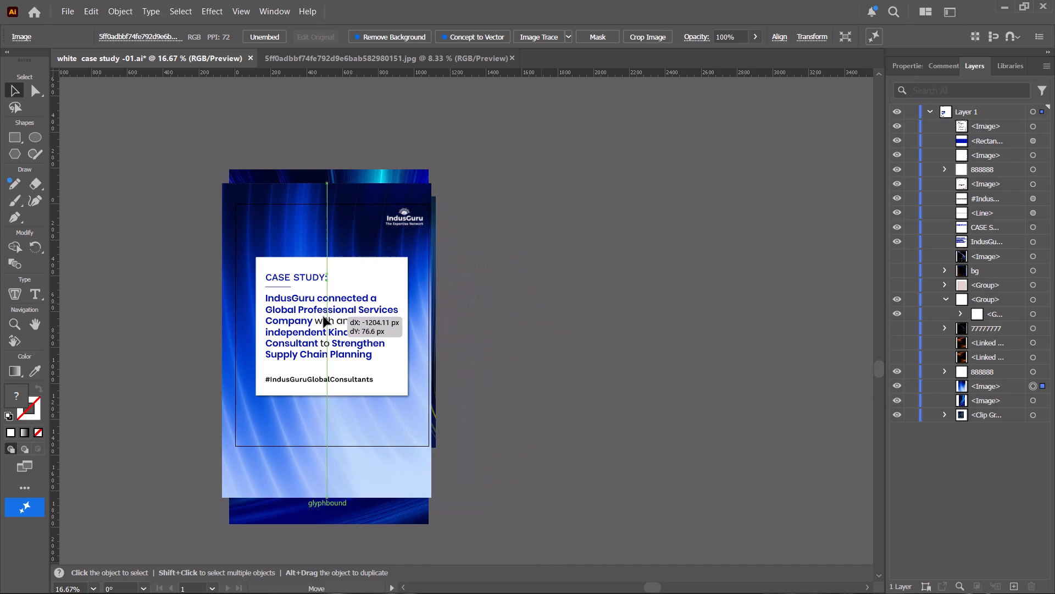
drag(324, 317, 330, 300)
click(648, 279)
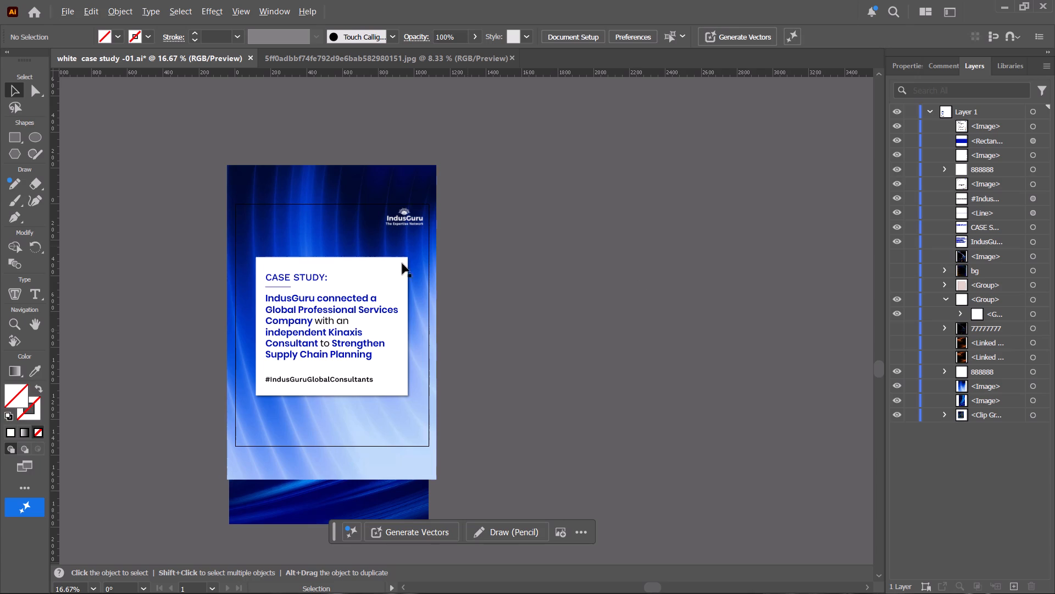
Preview the case study design with the new gradient wave background in Presentation Mode.
click(246, 6)
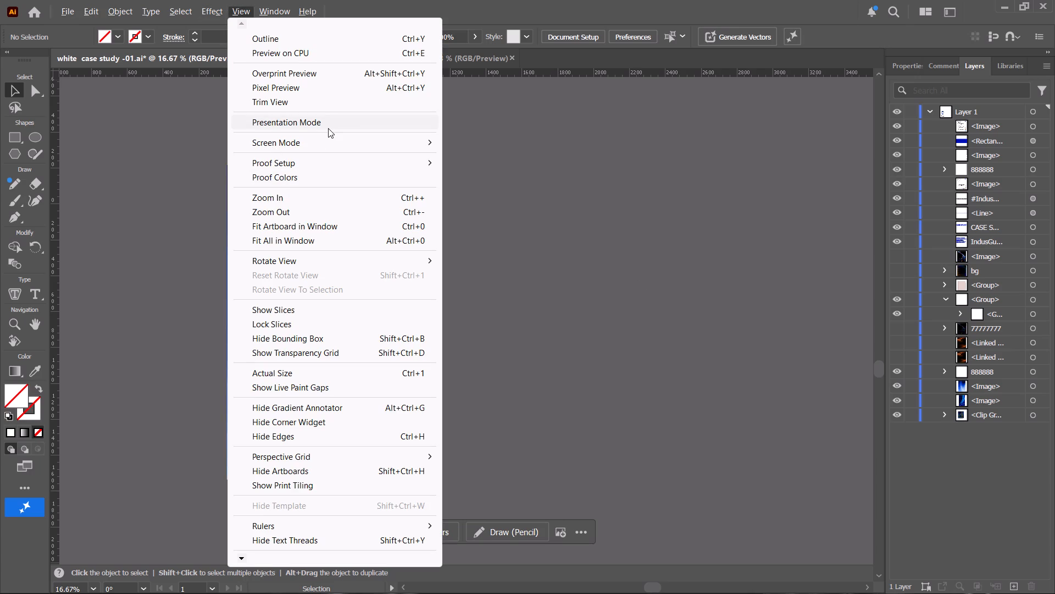
click(355, 120)
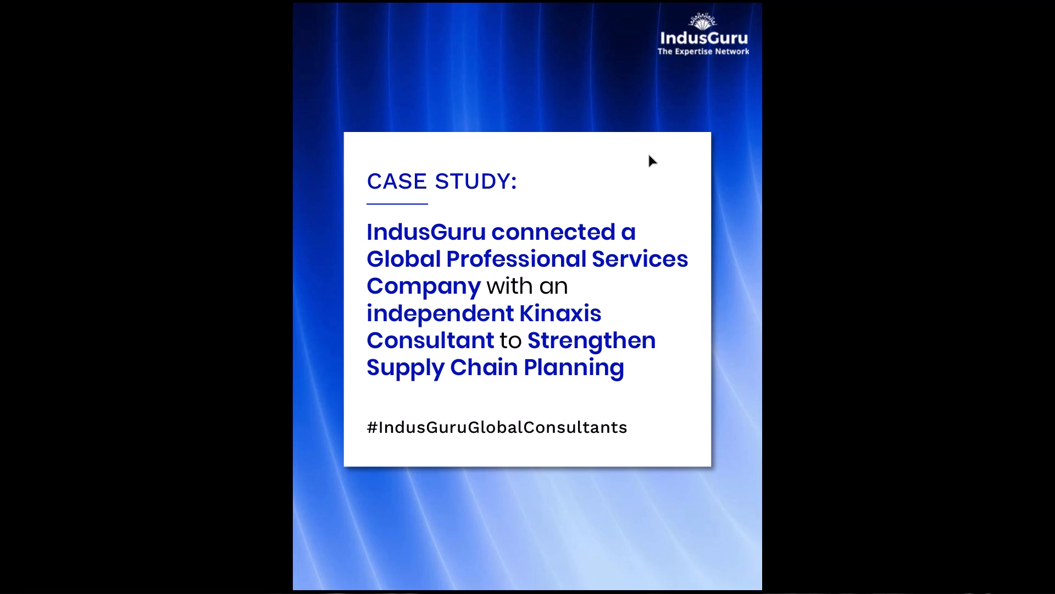
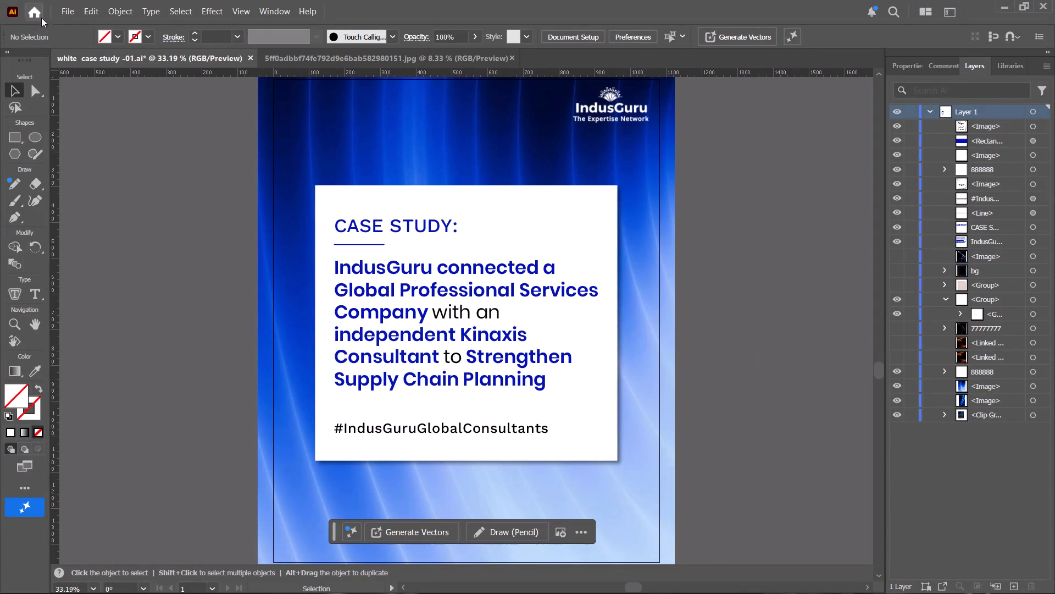
Export the artboard with the gradient wave background for screens as a 1x PNG into the Downloads folder.
click(62, 14)
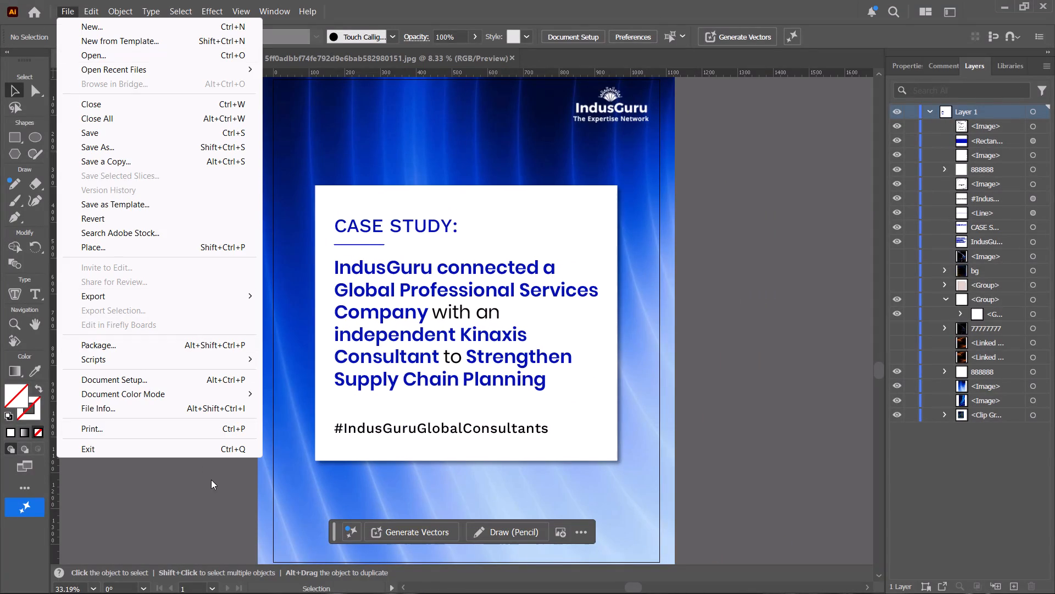
click(212, 483)
alt+scroll(212, 483, down, 1)
key(space)
drag(212, 480, 178, 478)
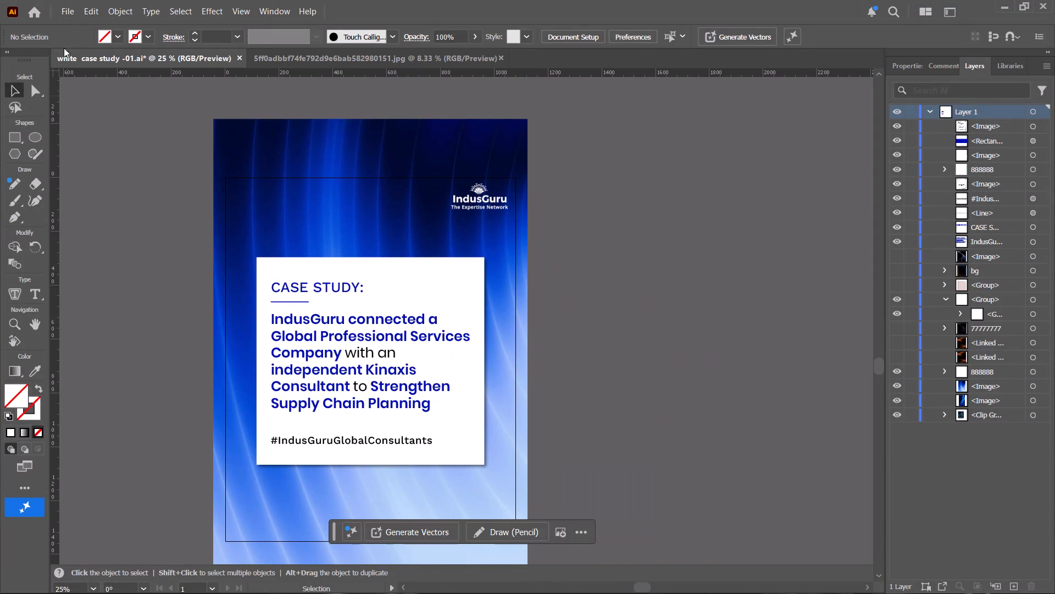
click(74, 4)
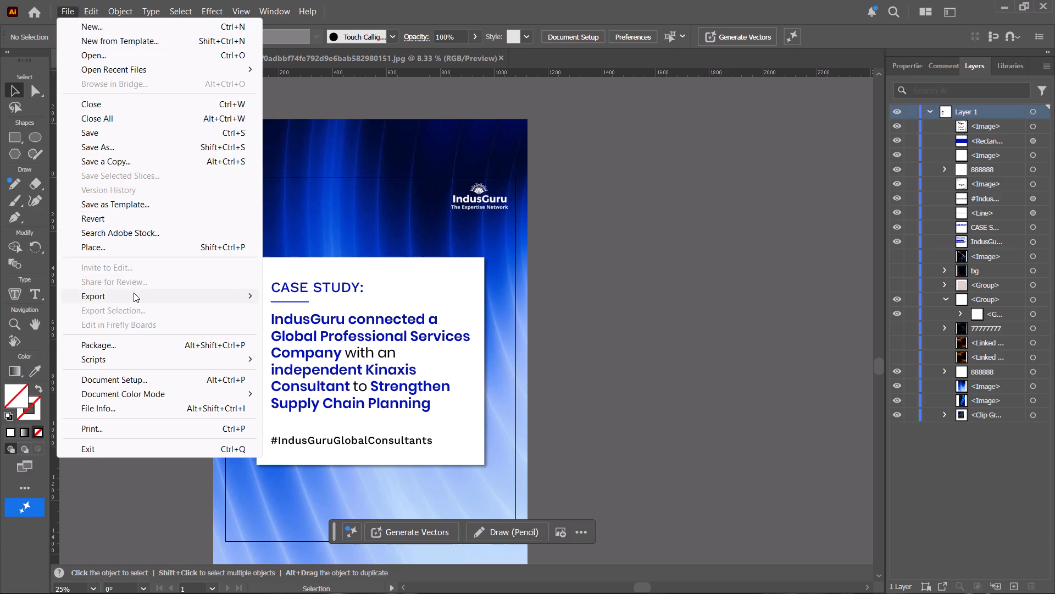
click(335, 298)
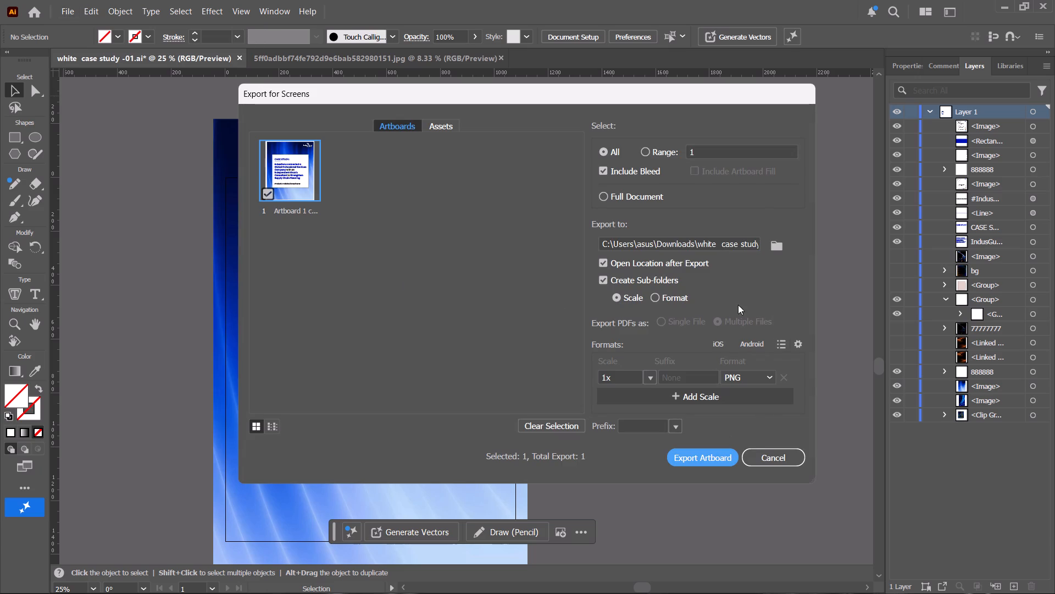
click(780, 245)
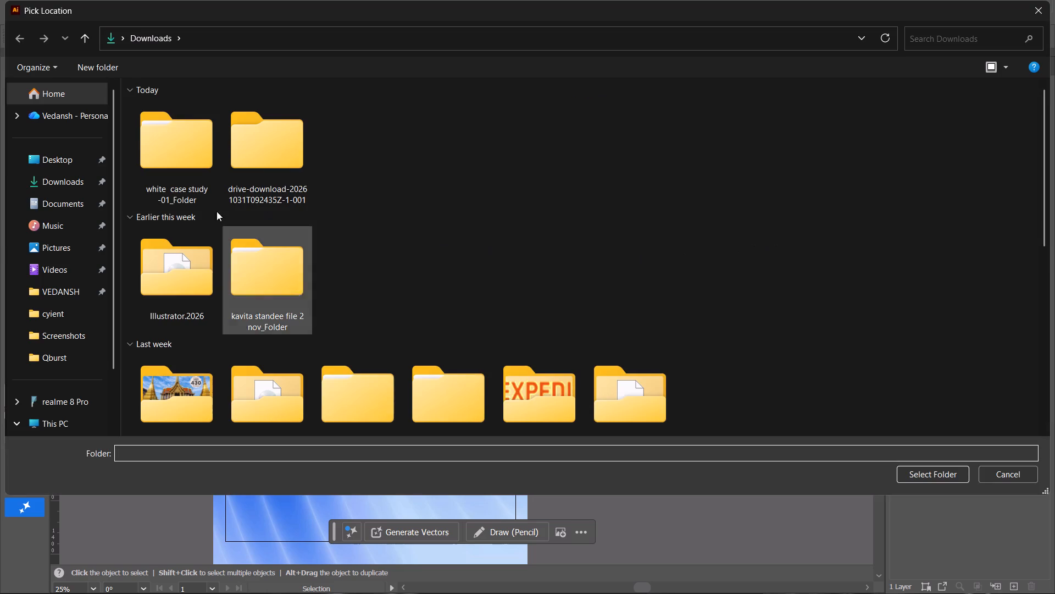
click(945, 471)
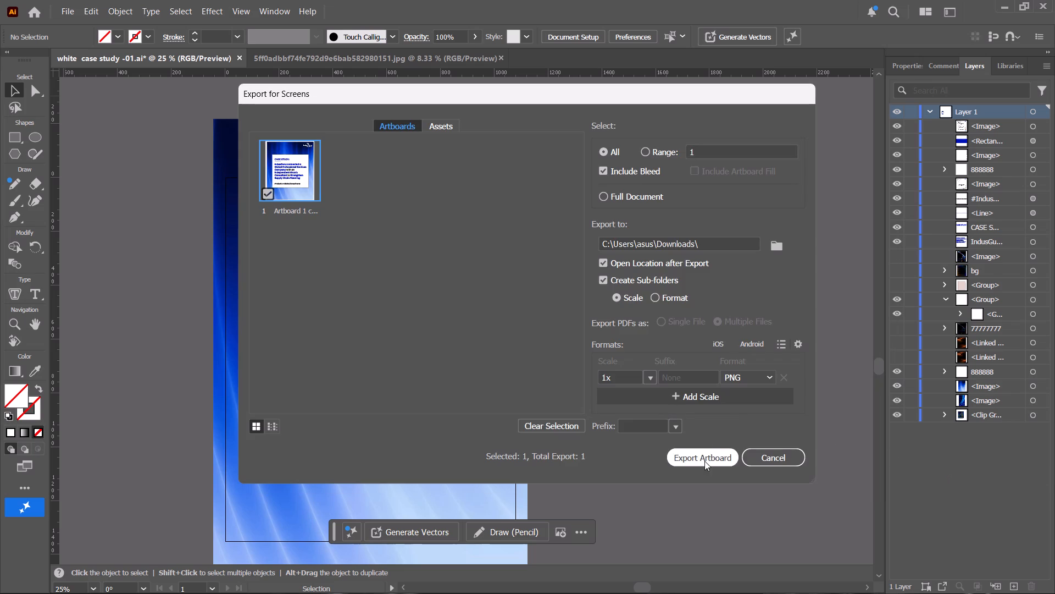
click(704, 461)
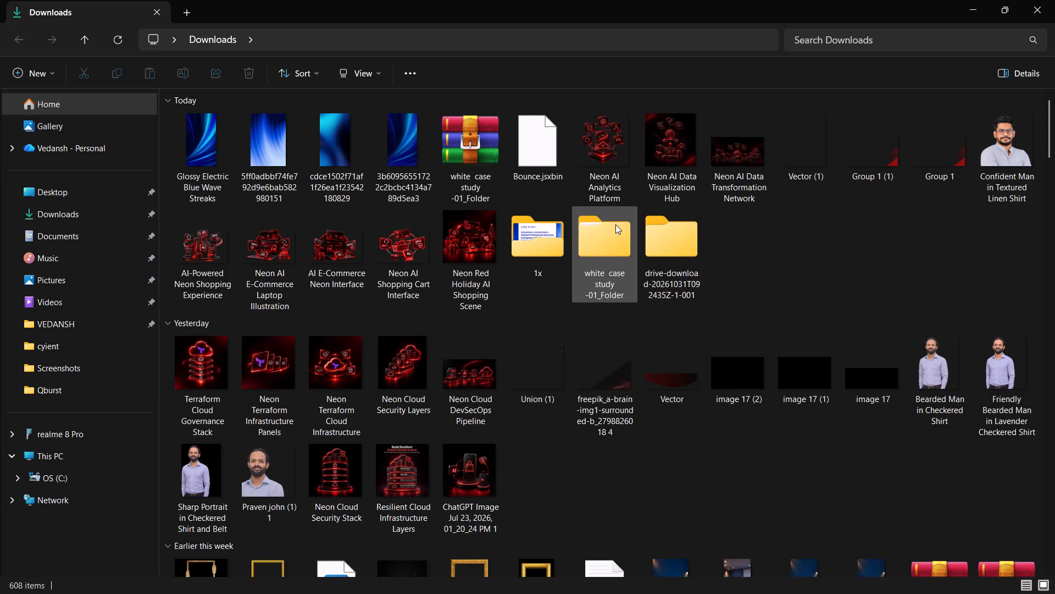
Return to Illustrator and hide the blue gradient wave image in Layer 1 to expose the streak background.
key(alt+Tab)
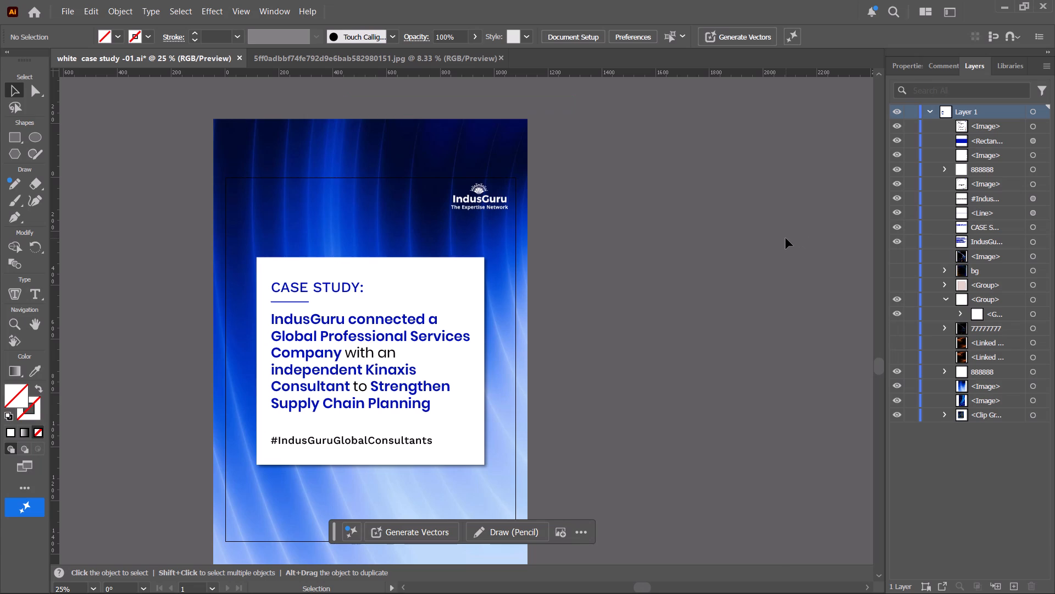
click(897, 384)
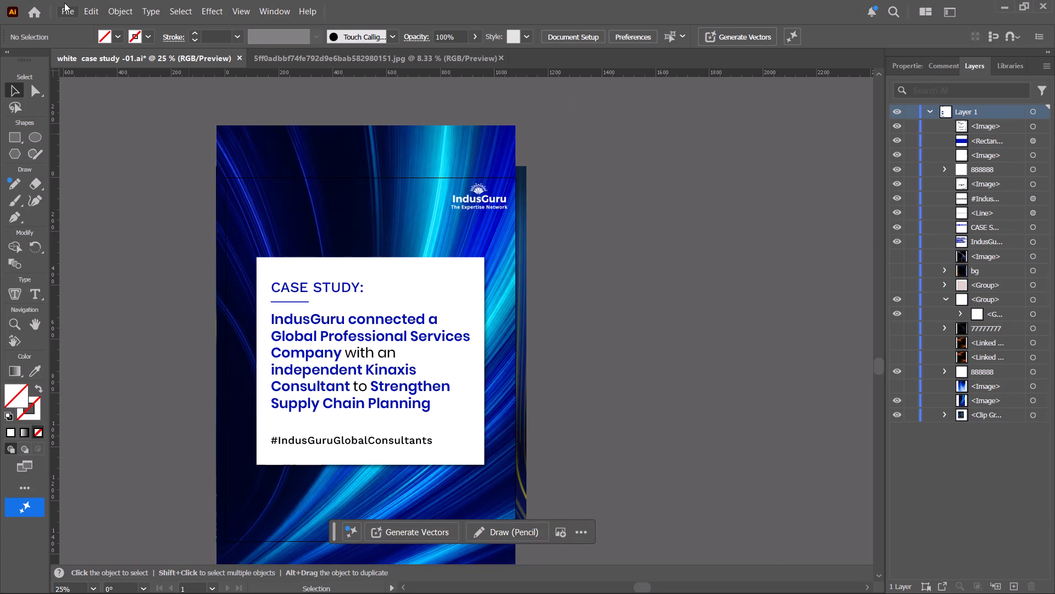
Open Export for Screens for the streak version and try exporting it to Downloads without replacing Artboard 1 copy.png.
click(66, 1)
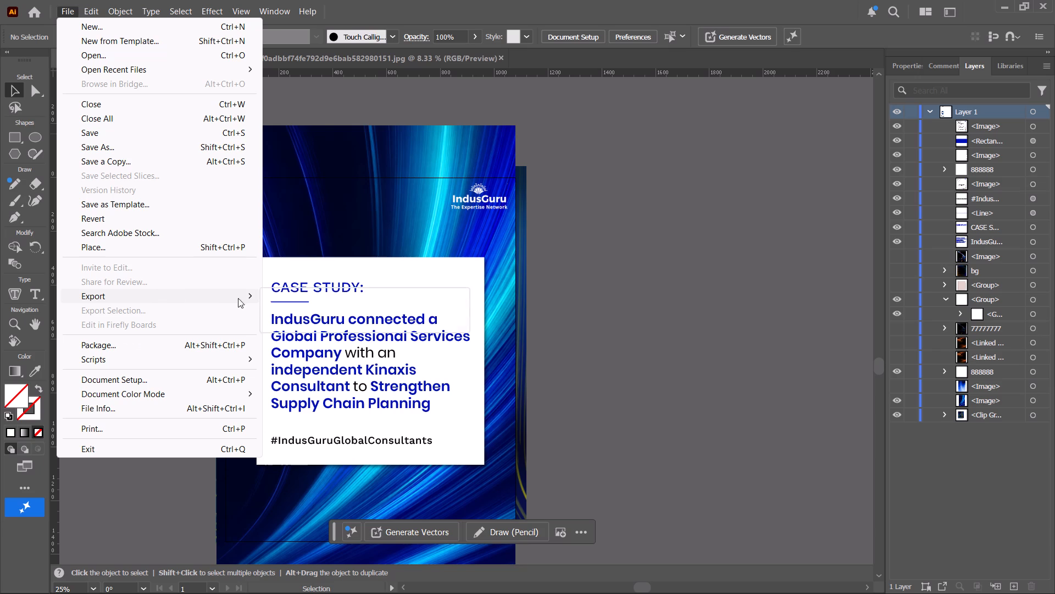
click(358, 298)
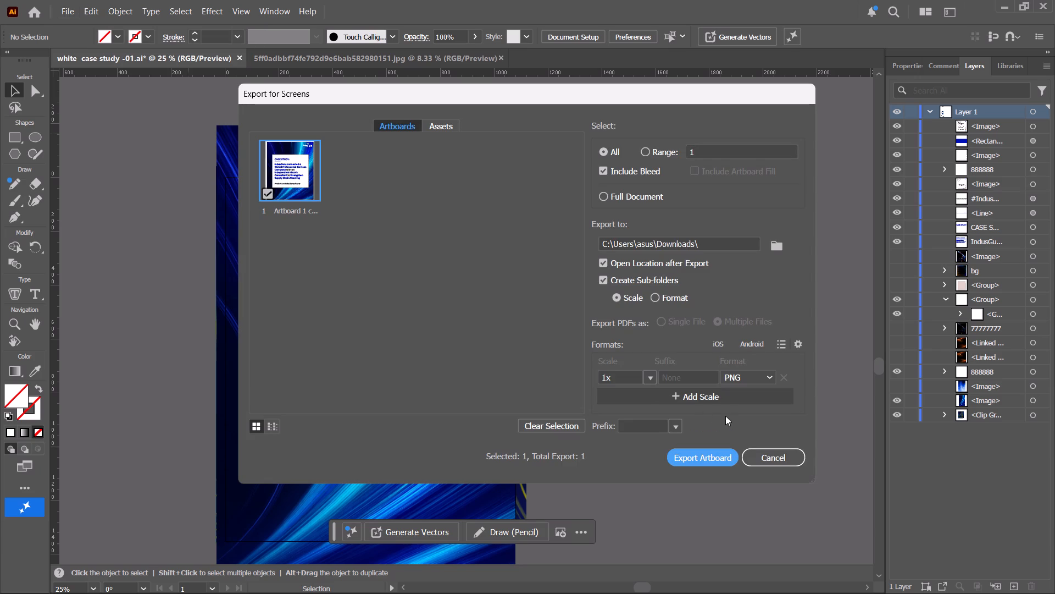
click(708, 455)
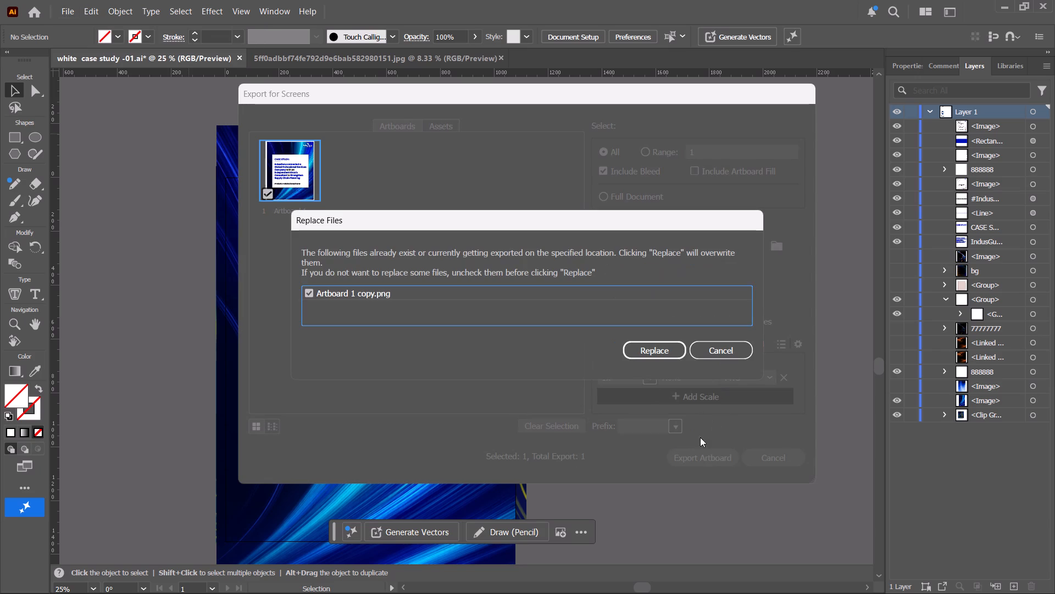
click(721, 345)
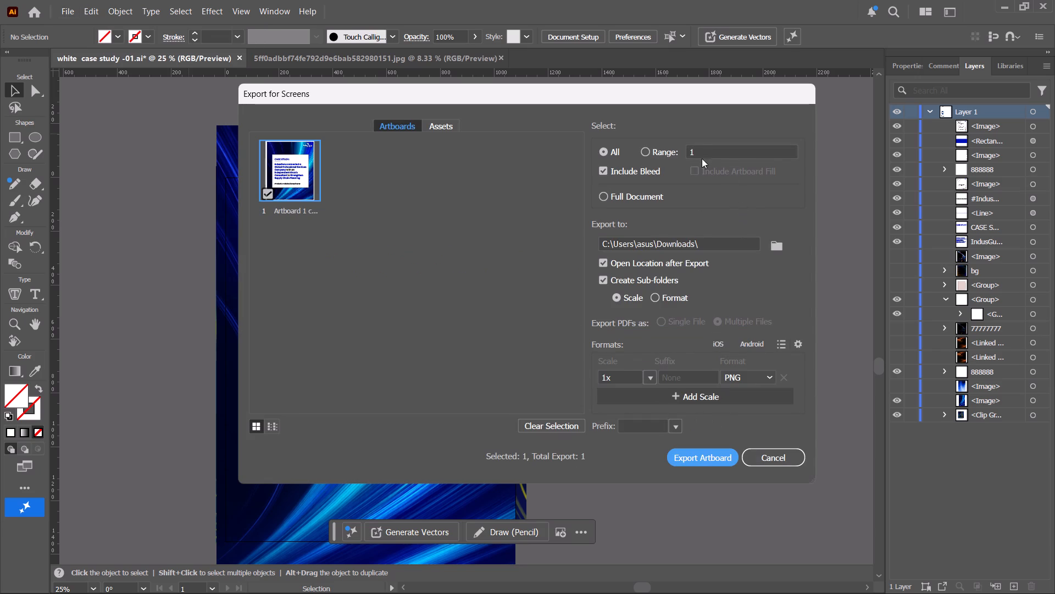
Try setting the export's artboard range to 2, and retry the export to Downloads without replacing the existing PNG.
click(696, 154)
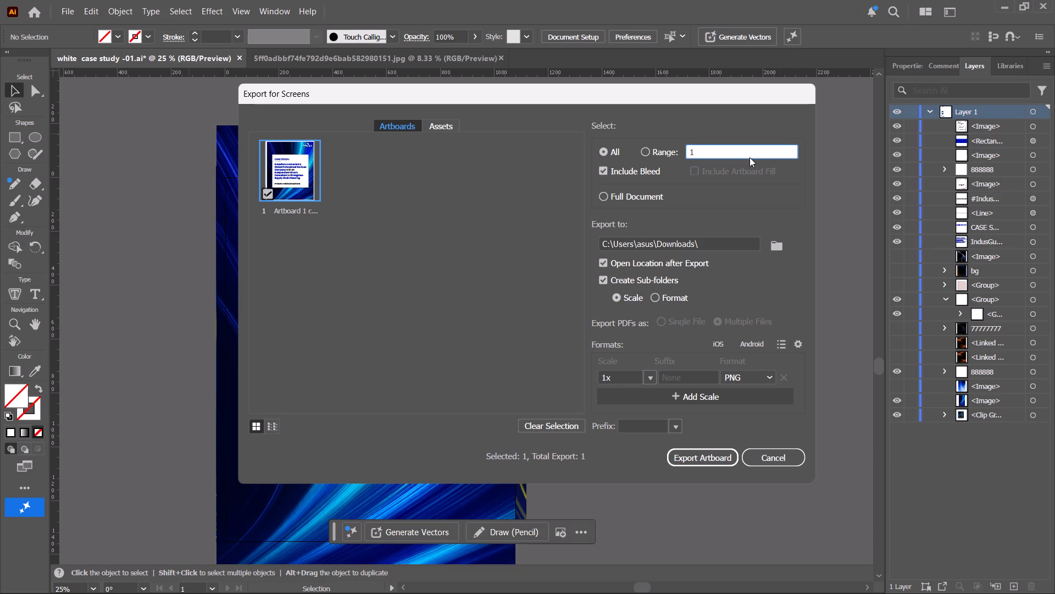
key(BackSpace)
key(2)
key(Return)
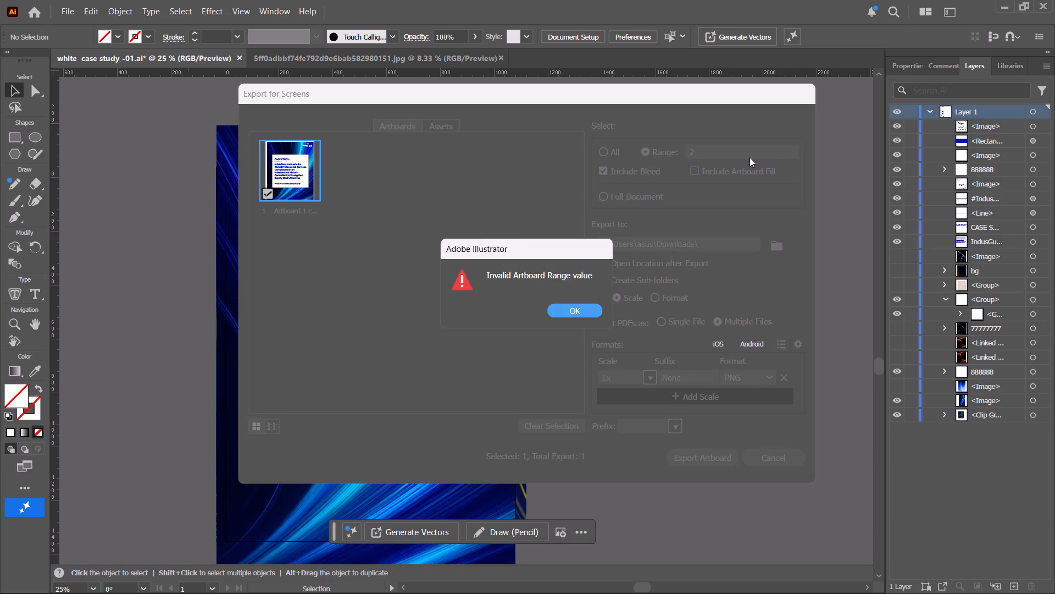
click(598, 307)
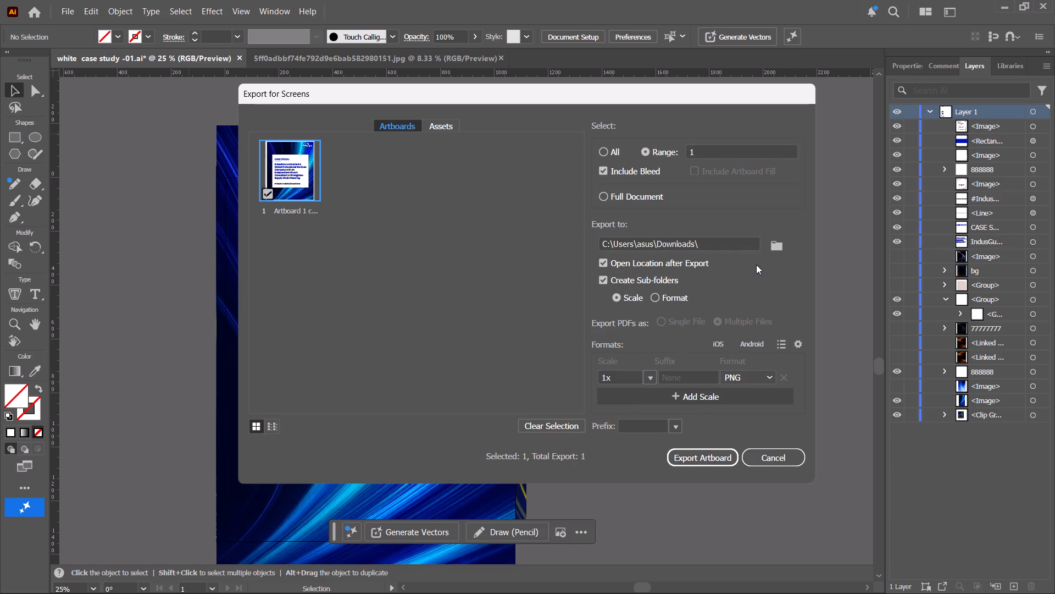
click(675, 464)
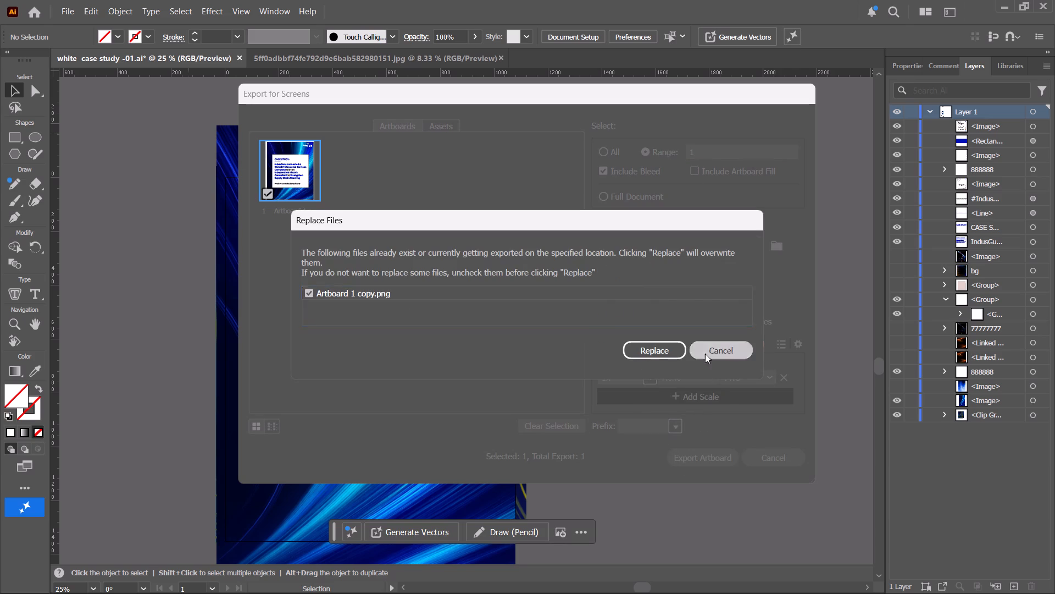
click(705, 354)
Set the export location to the 1x folder inside Downloads and export the streak-background artboard there as a 1x PNG.
click(776, 248)
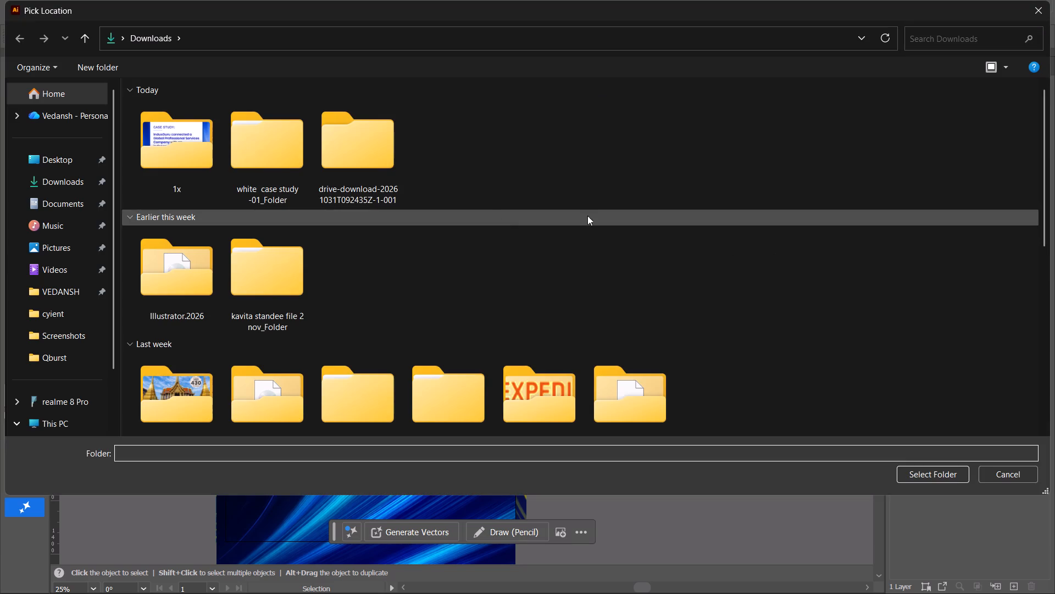
double_click(170, 150)
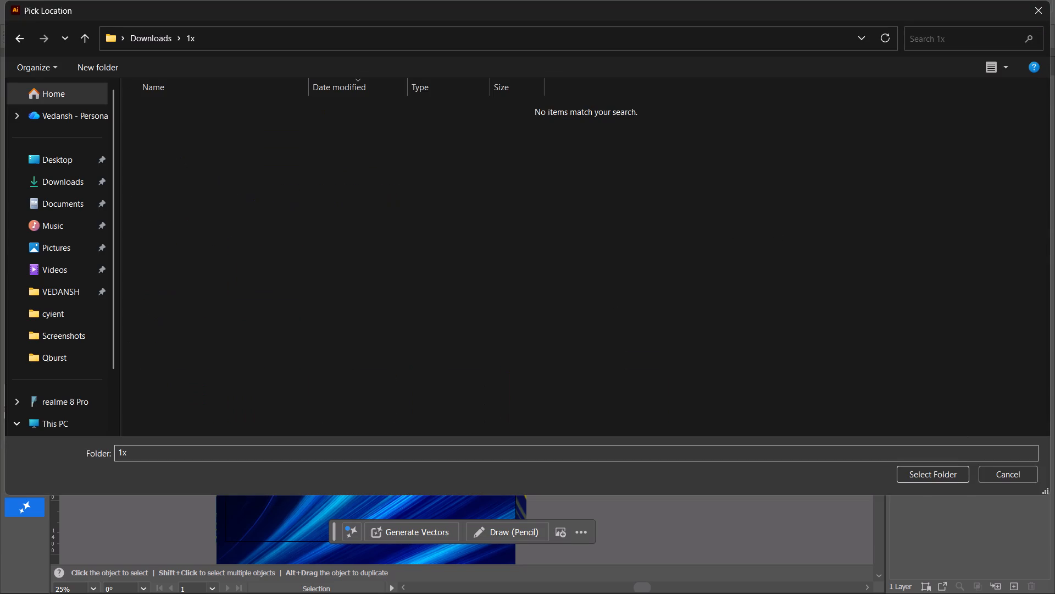
click(953, 474)
click(709, 449)
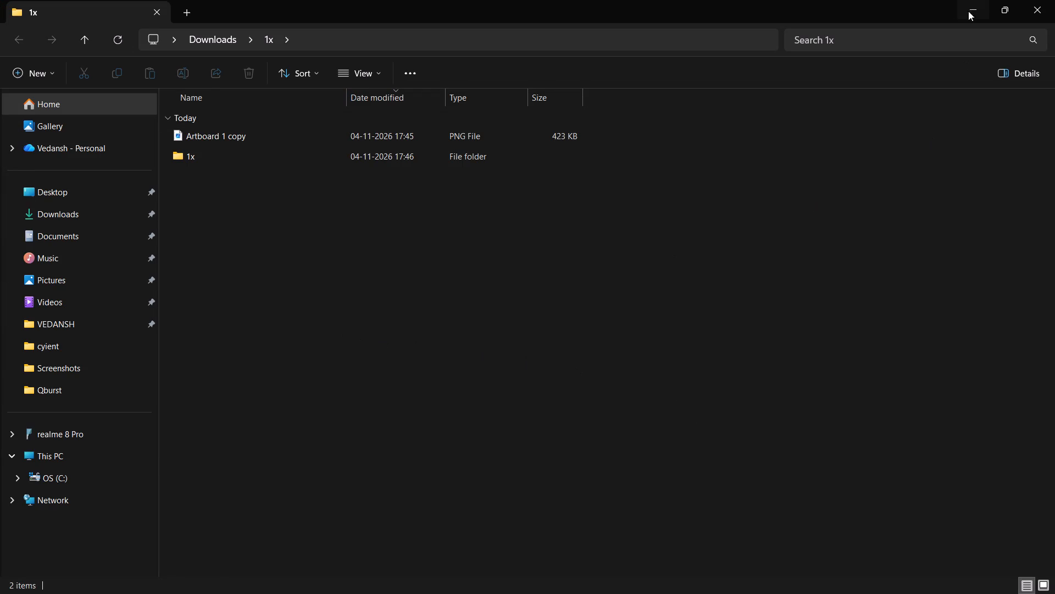
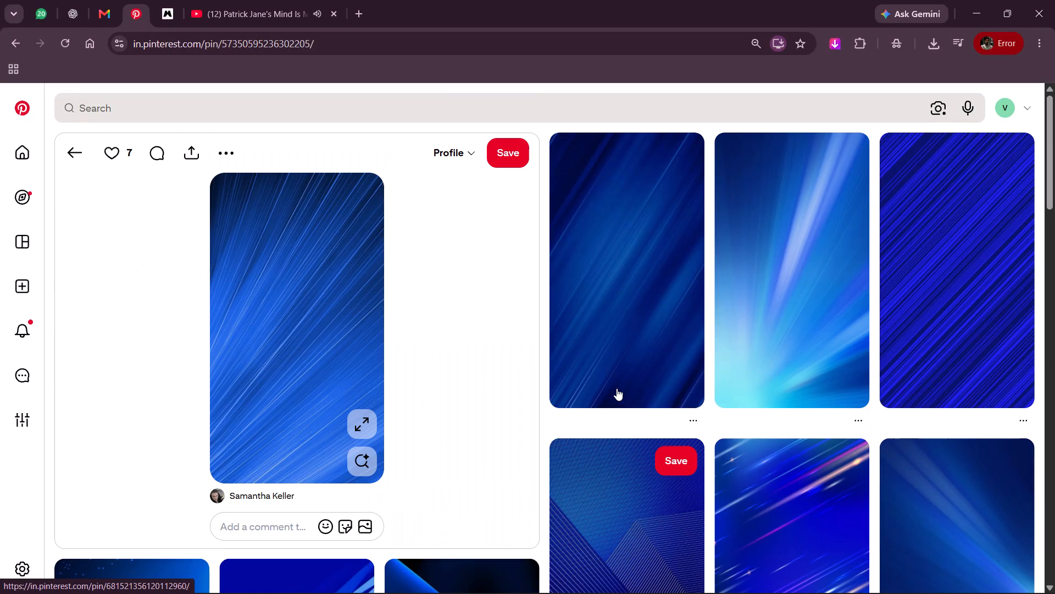
Open the related Pinterest pin showing bright blue light rays fanning upward as the next background candidate.
click(793, 301)
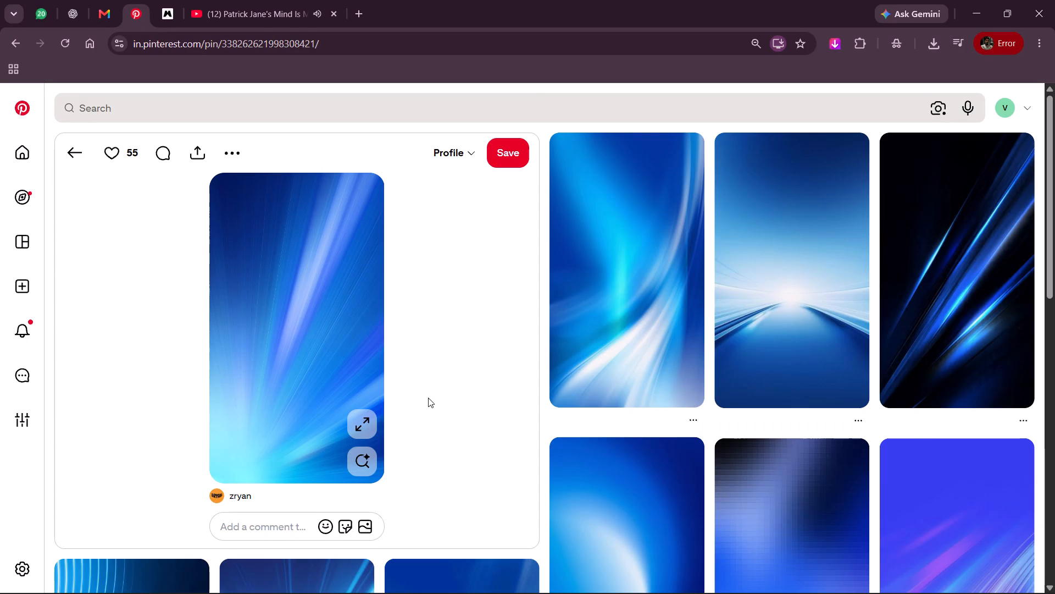
scroll(423, 403, down, 1)
scroll(421, 403, up, 1)
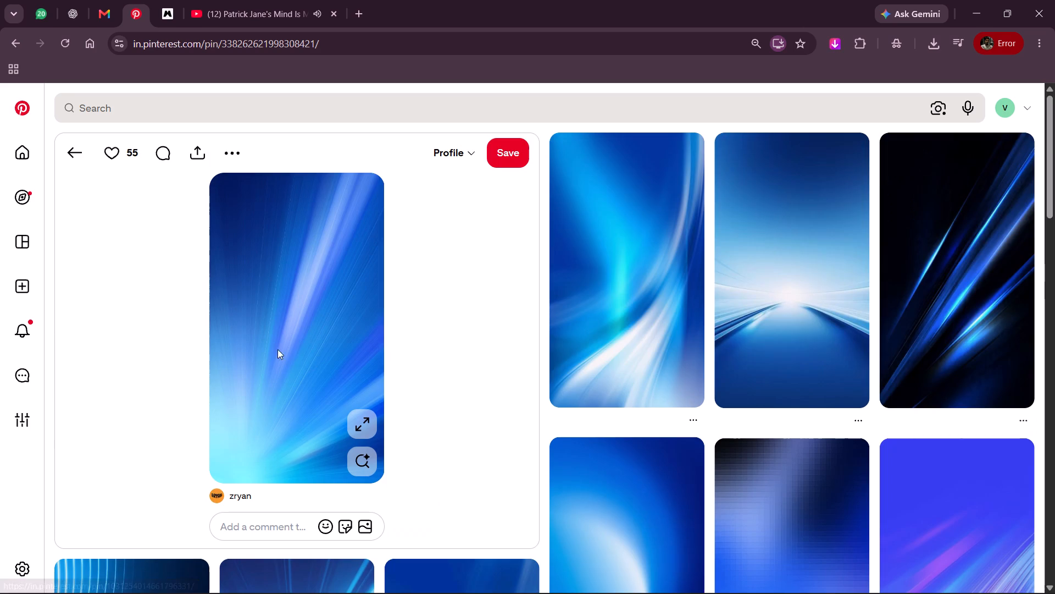
Enlarge the blue light-ray pin on Pinterest and save its image as a JPEG in Downloads.
click(367, 426)
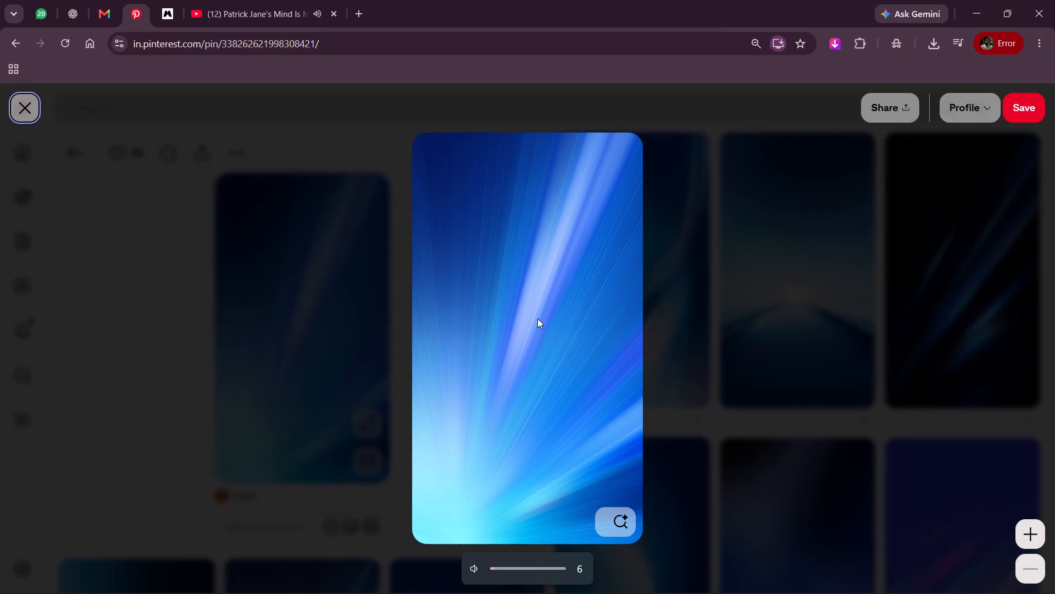
click(1030, 533)
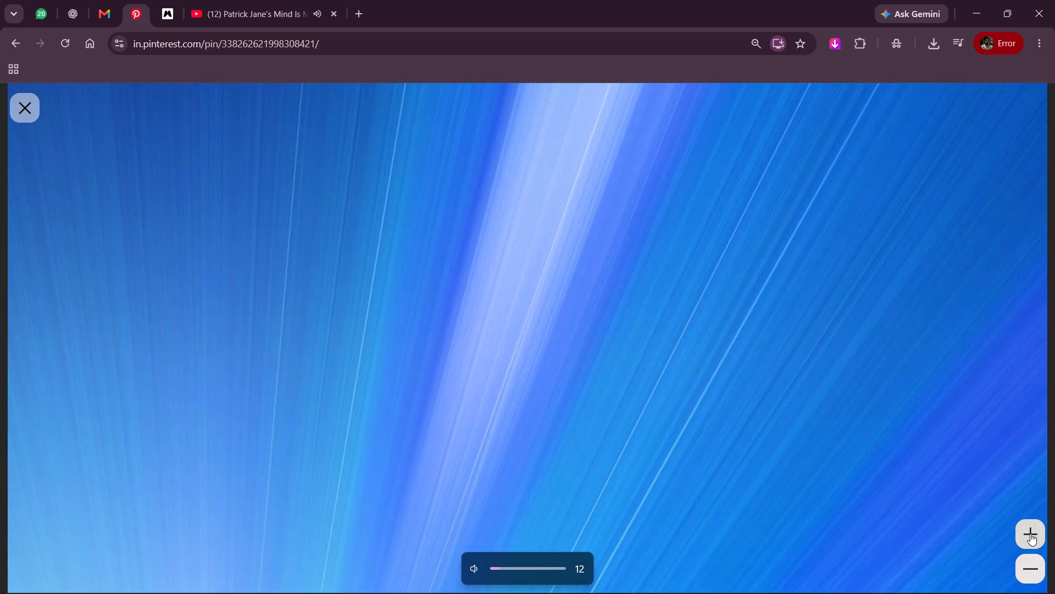
click(1043, 570)
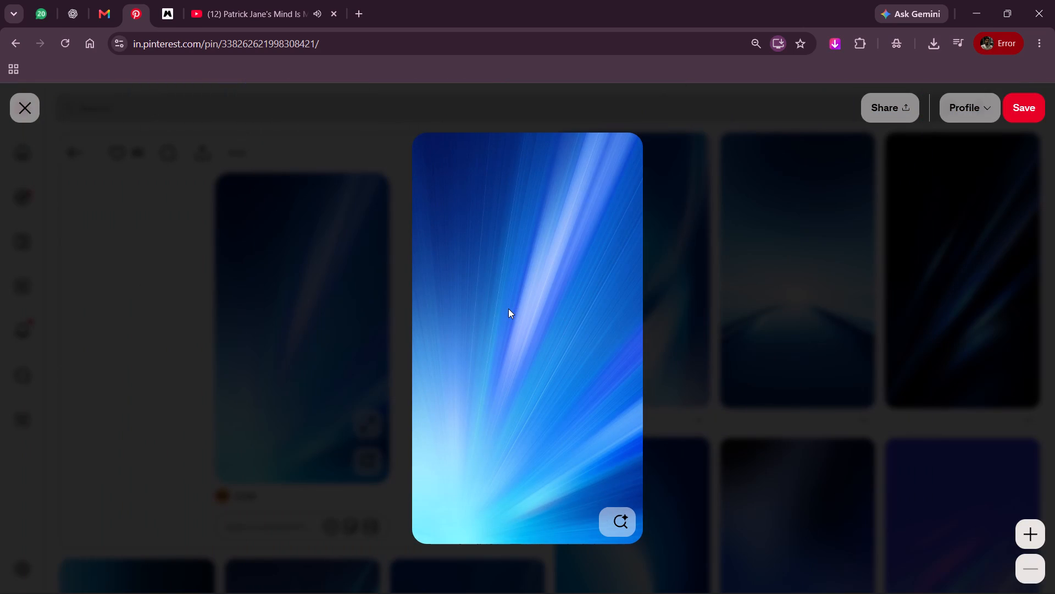
right_click(473, 334)
click(591, 368)
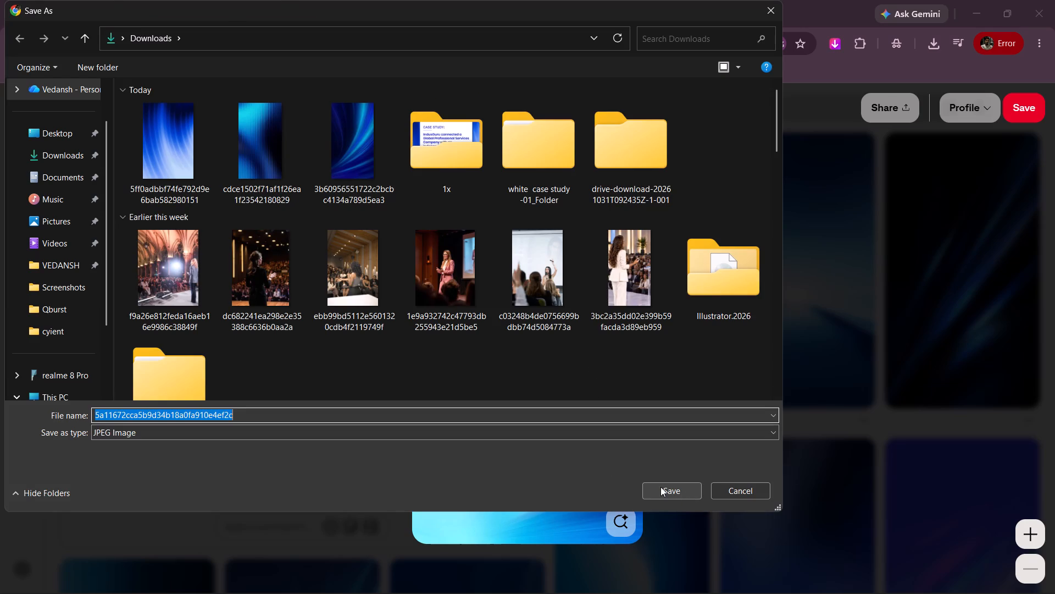
click(656, 487)
click(670, 442)
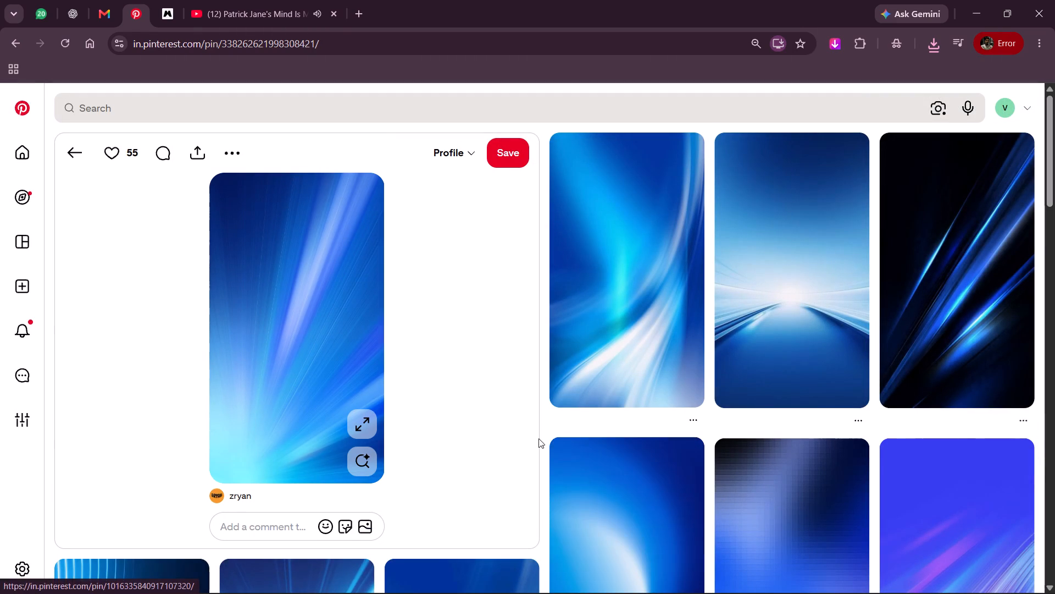
Browse the related blue backgrounds under this pin and under the previously viewed streak pin.
scroll(538, 451, down, 1)
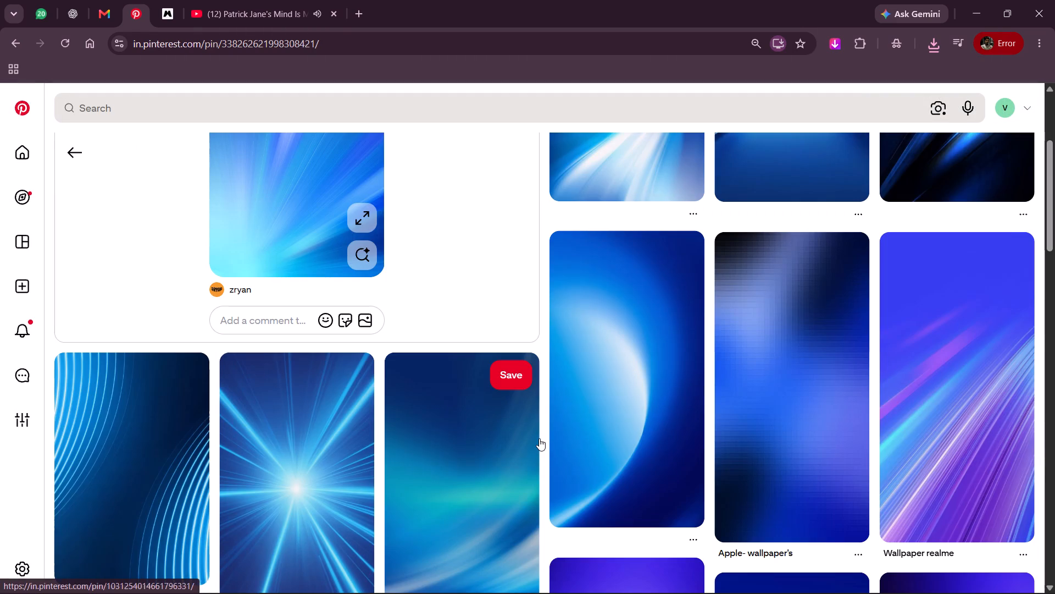
scroll(539, 438, down, 1)
scroll(541, 417, up, 4)
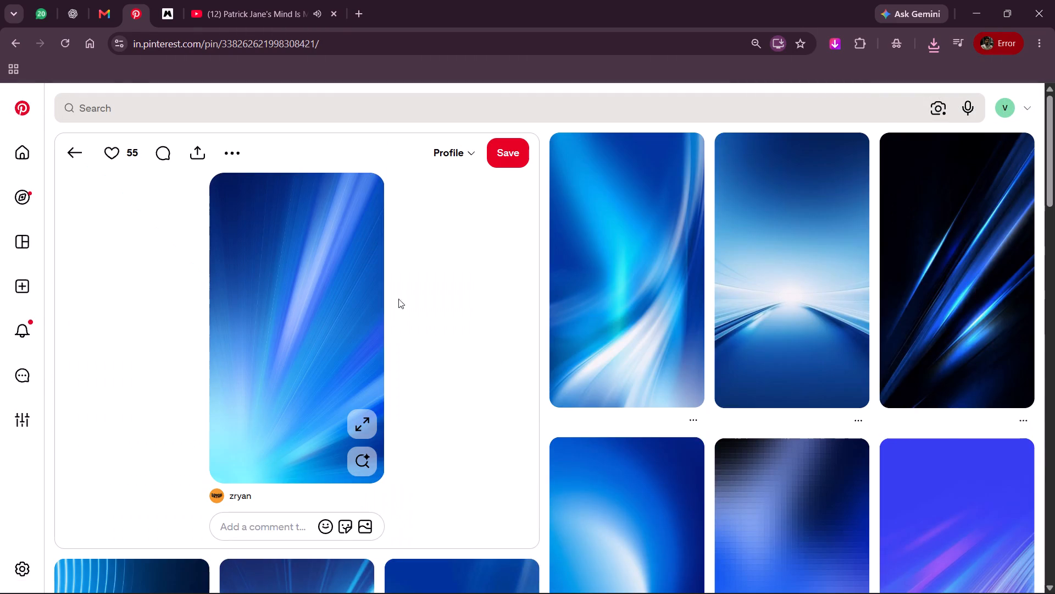
click(73, 154)
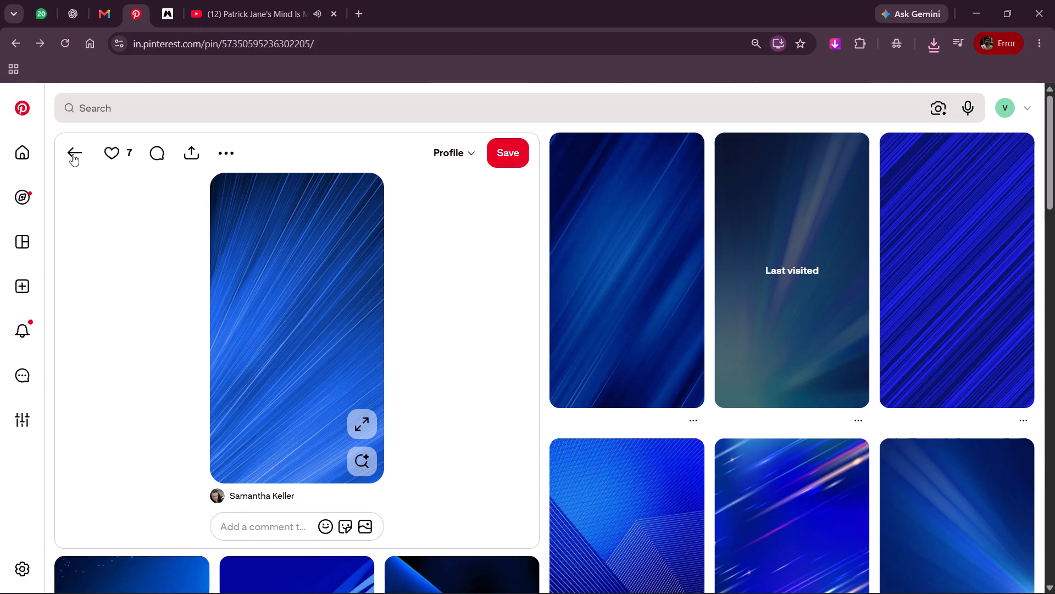
scroll(447, 323, down, 1)
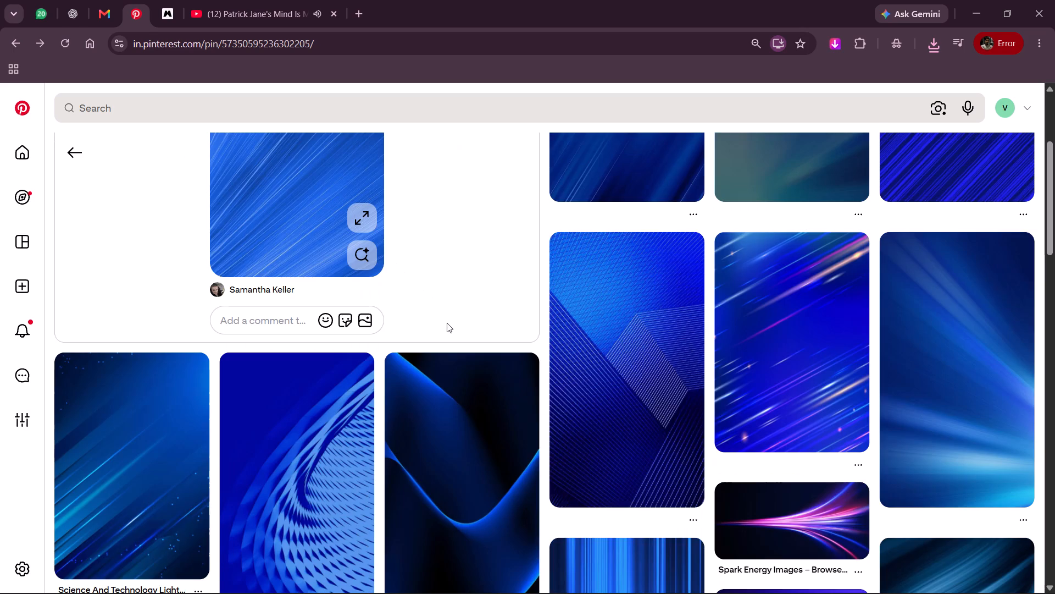
scroll(447, 323, down, 1)
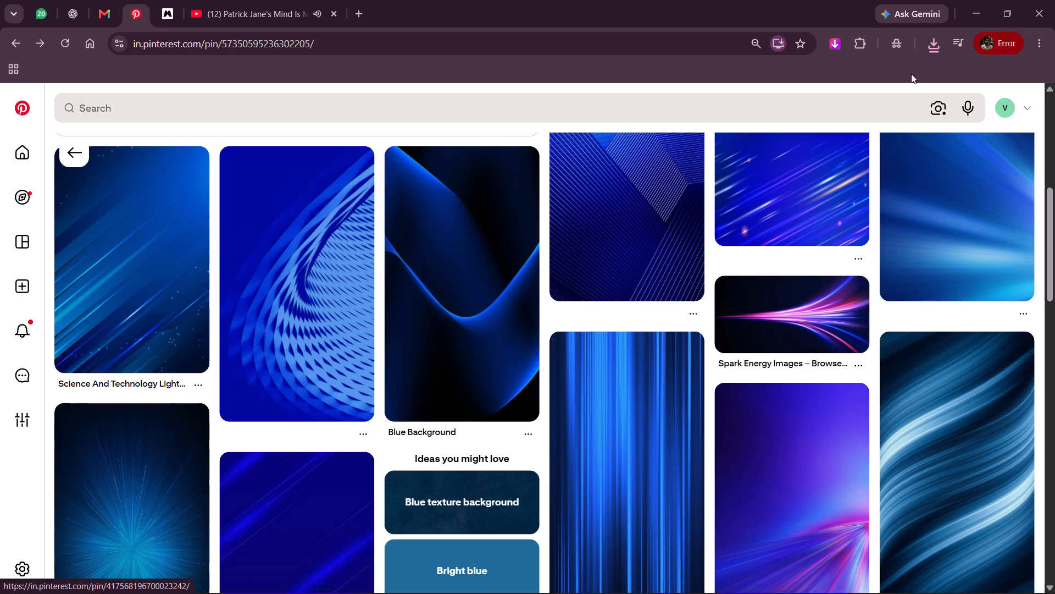
Switch to Illustrator, open the downloaded light-ray JPEG from Downloads, and close the earlier gradient wave JPEG document.
click(971, 0)
click(746, 584)
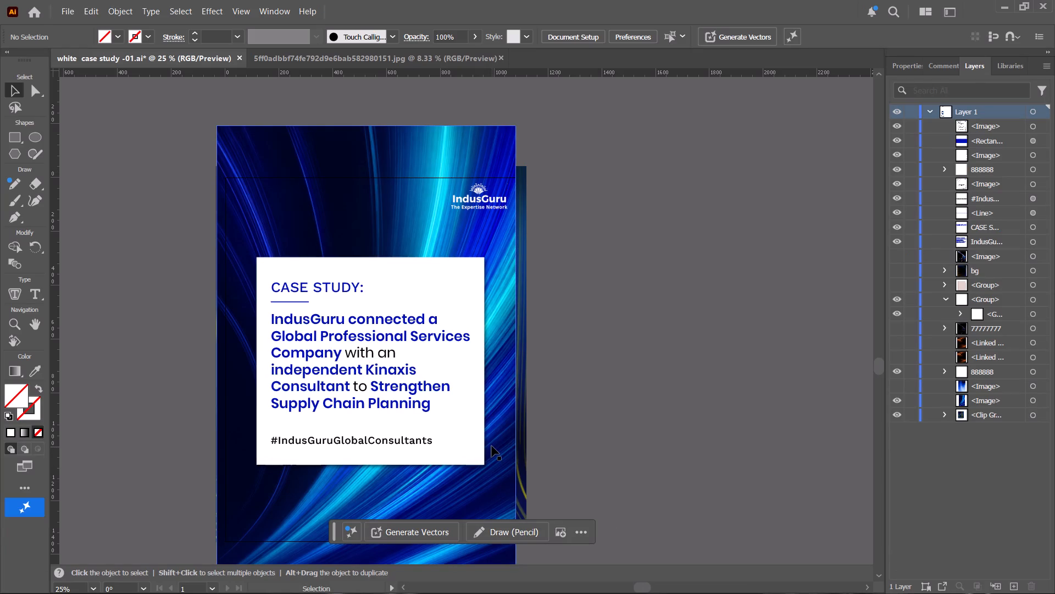
key(ctrl+o)
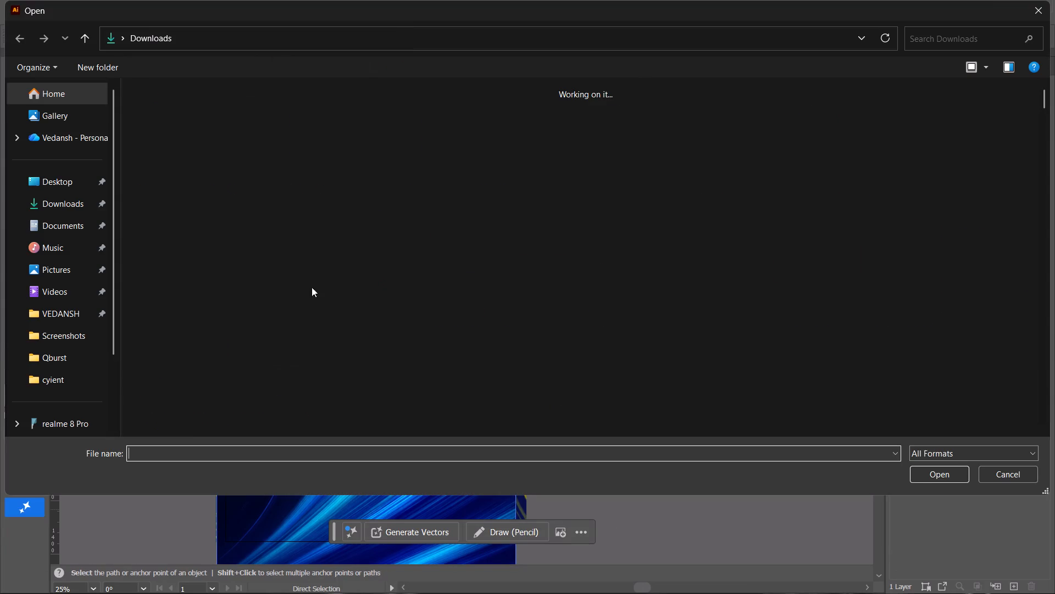
double_click(196, 142)
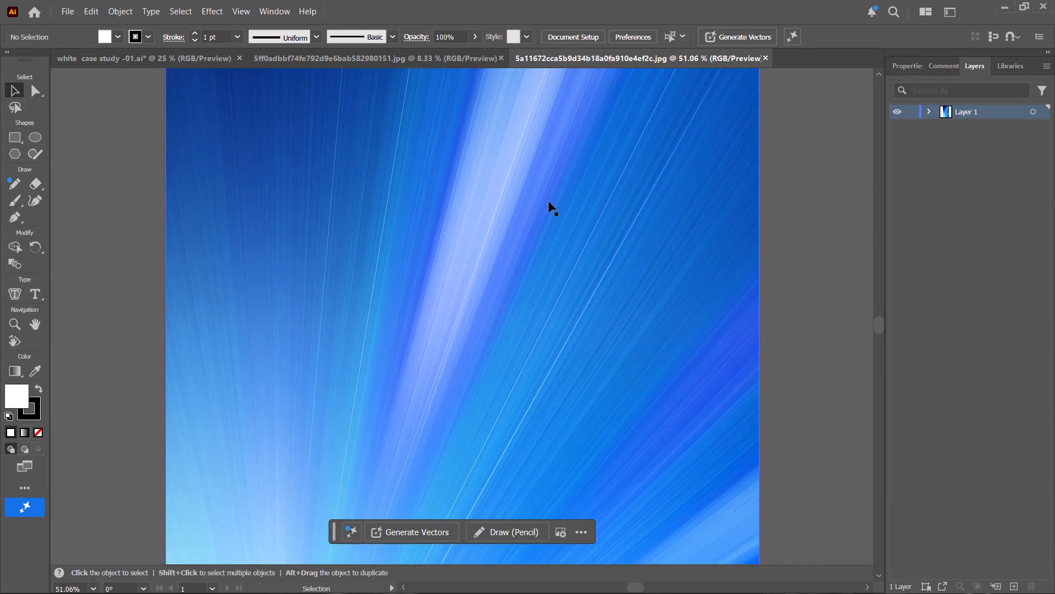
click(500, 54)
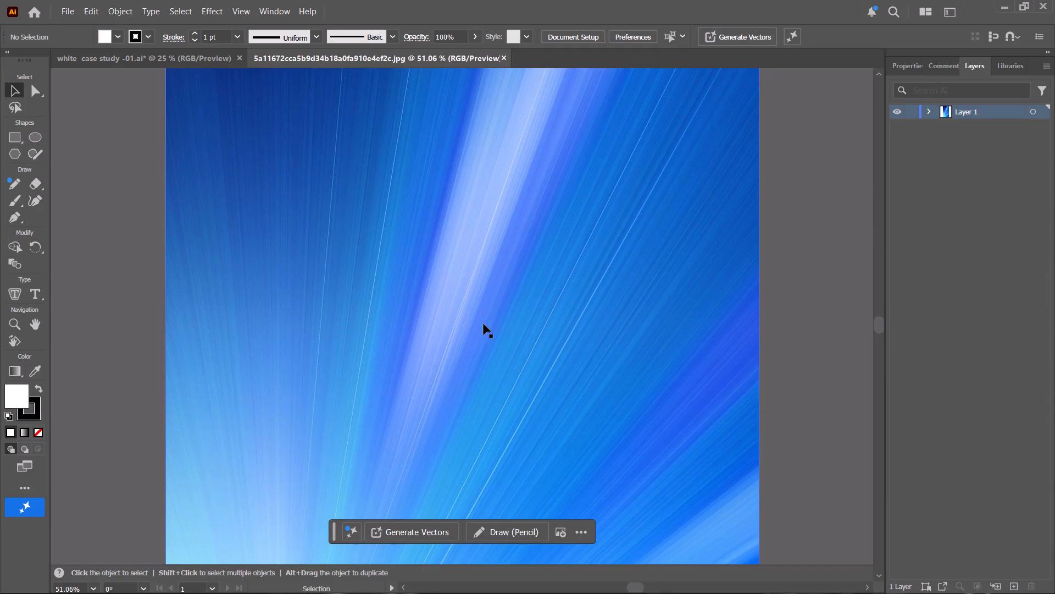
Bring the light-ray image into the white case study -01 document and place it over the artboard.
drag(481, 335, 127, 52)
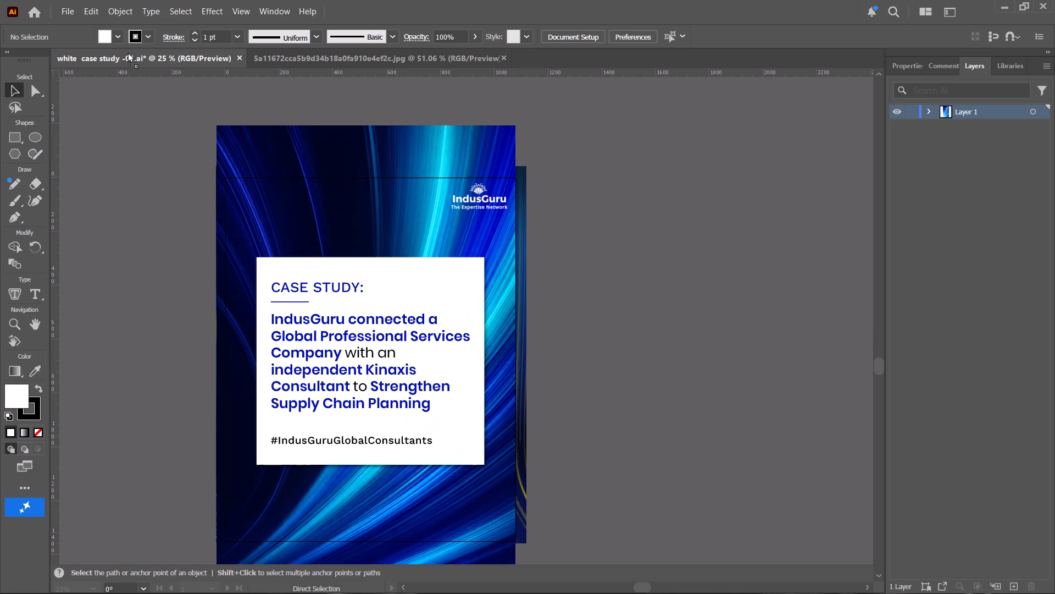
drag(127, 52, 356, 262)
drag(412, 257, 425, 302)
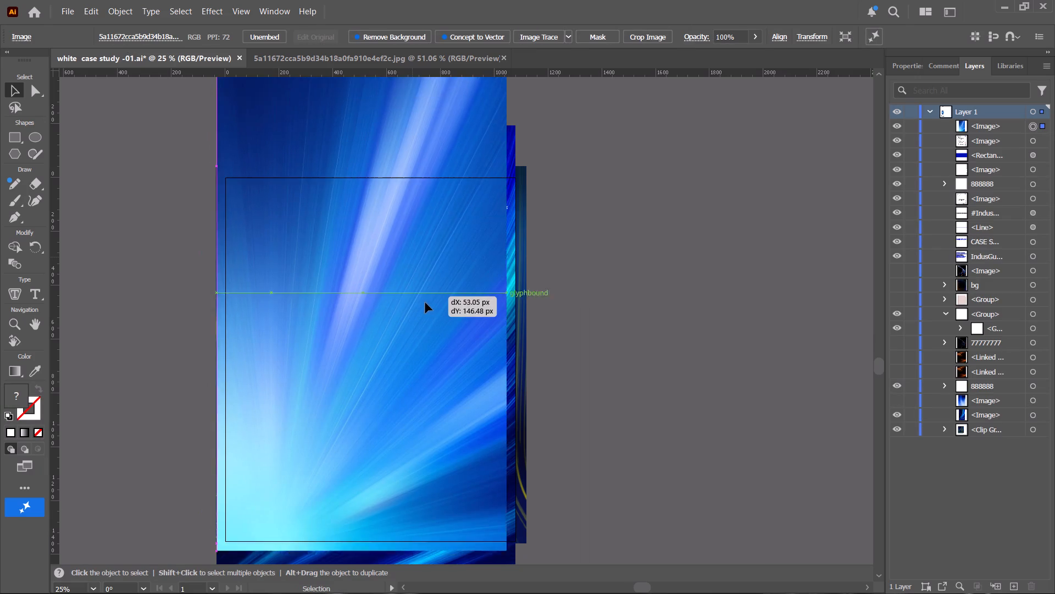
drag(425, 302, 437, 349)
Reorder the light-ray image in Layer 1 to sit directly below the lower 888888 group, behind the case study content.
drag(980, 126, 957, 399)
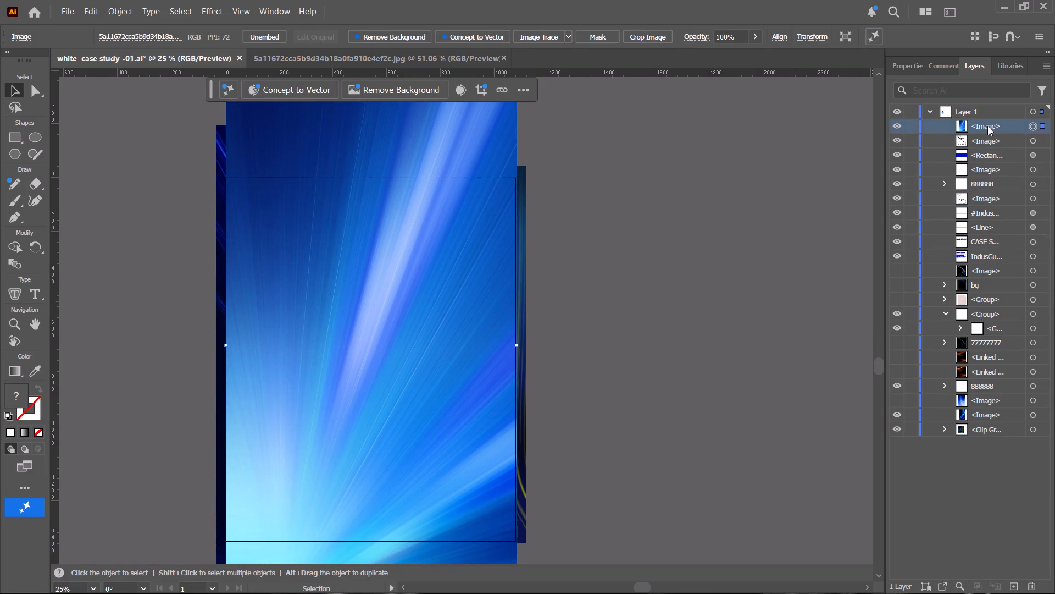
drag(987, 126, 976, 396)
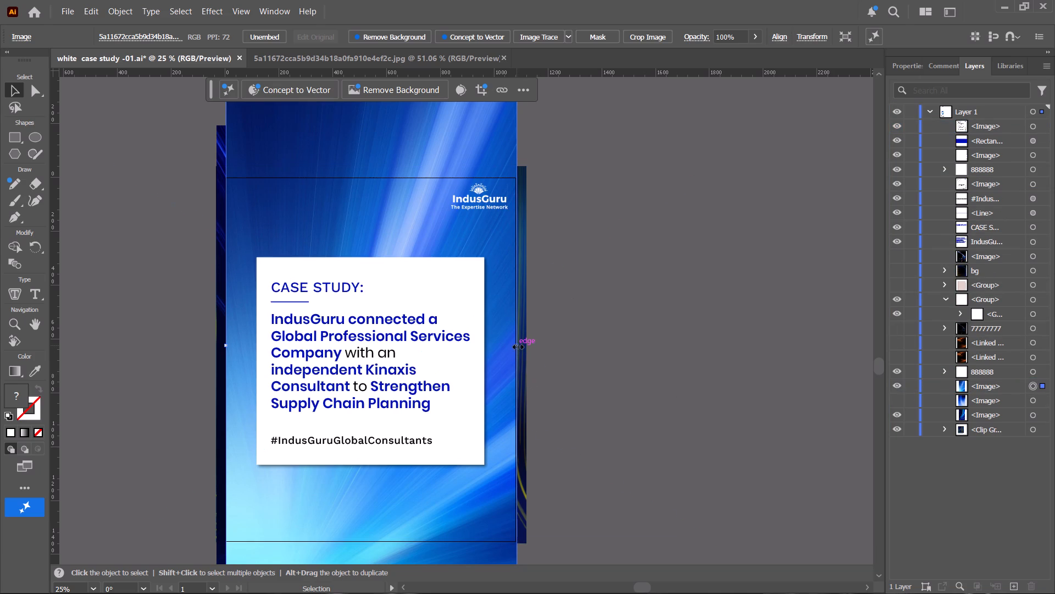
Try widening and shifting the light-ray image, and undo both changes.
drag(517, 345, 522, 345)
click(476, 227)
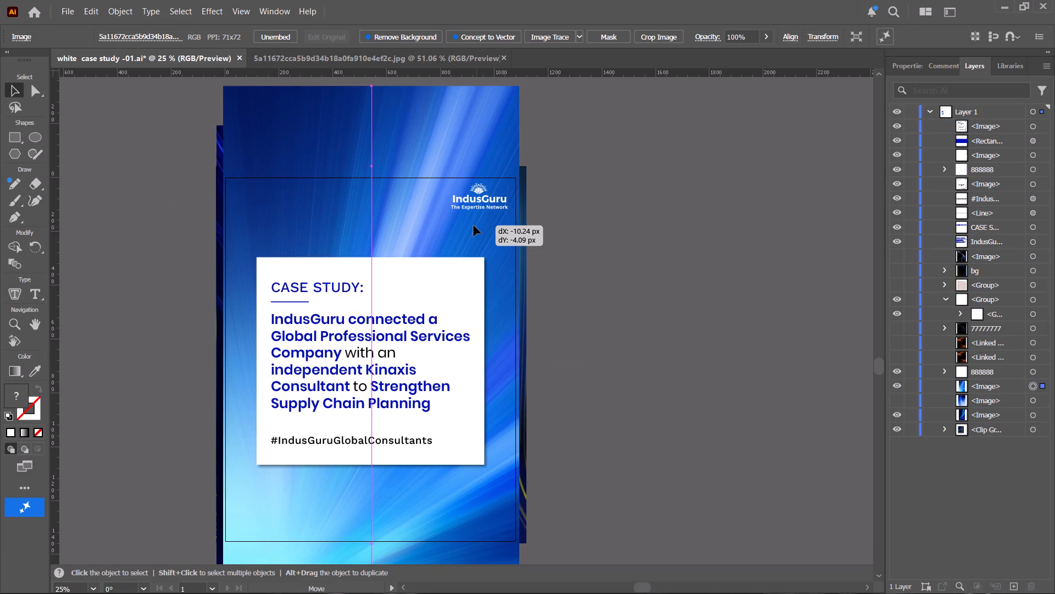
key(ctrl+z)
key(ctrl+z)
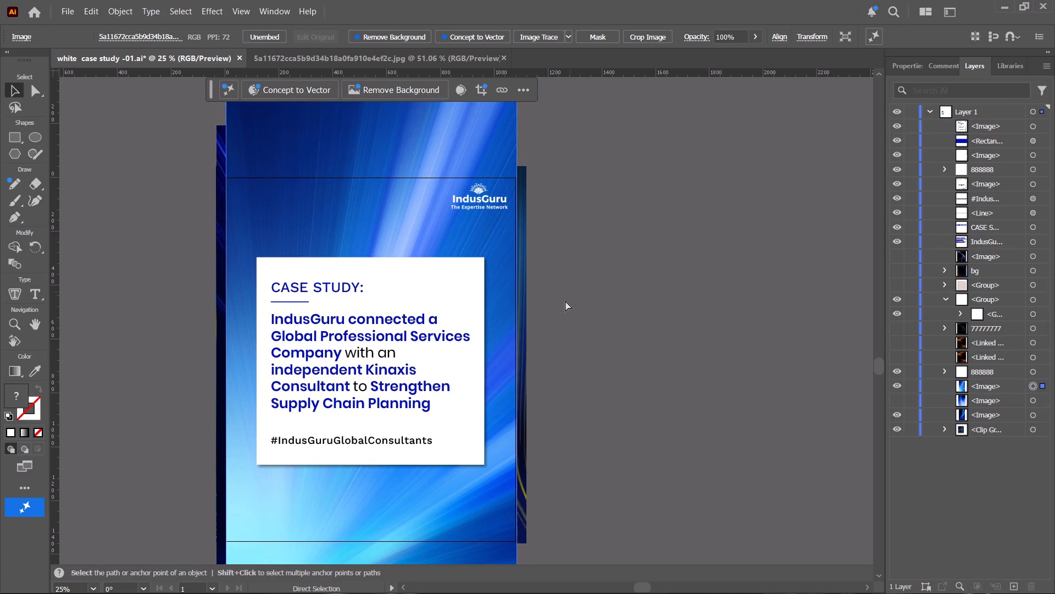
Widen the light-ray image slightly beyond the artboard width and reposition it so it covers the artboard, with its top just above the artboard's upper edge.
shift+drag(515, 347, 526, 349)
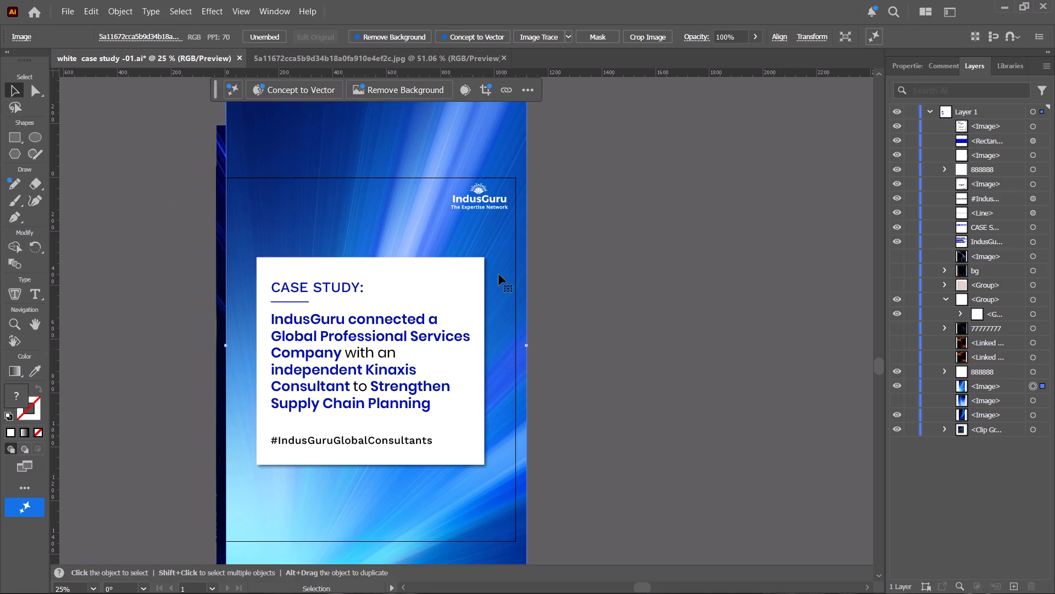
drag(497, 271, 487, 298)
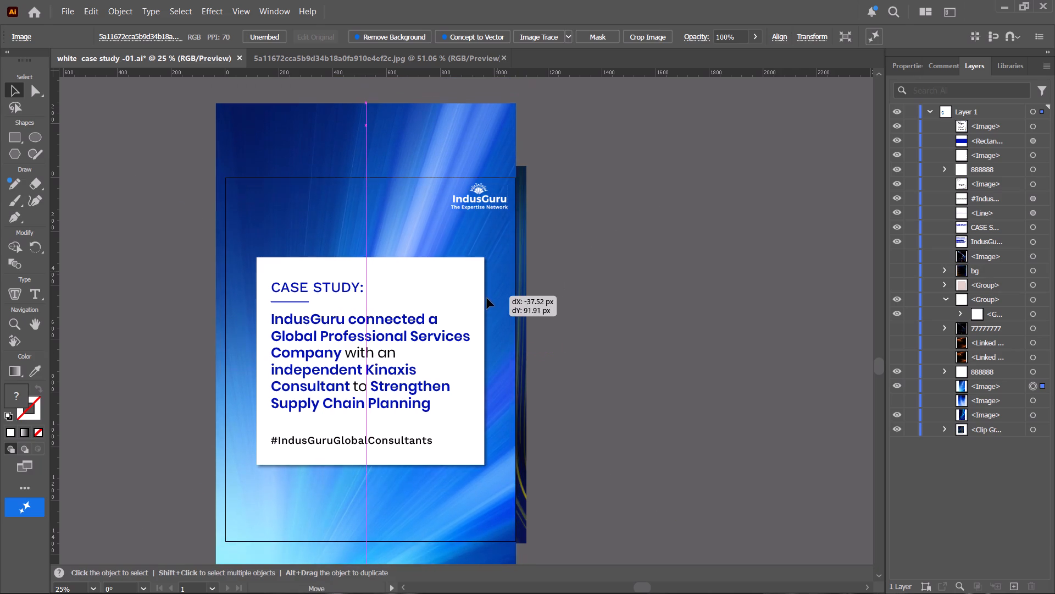
drag(487, 298, 487, 317)
drag(491, 282, 485, 262)
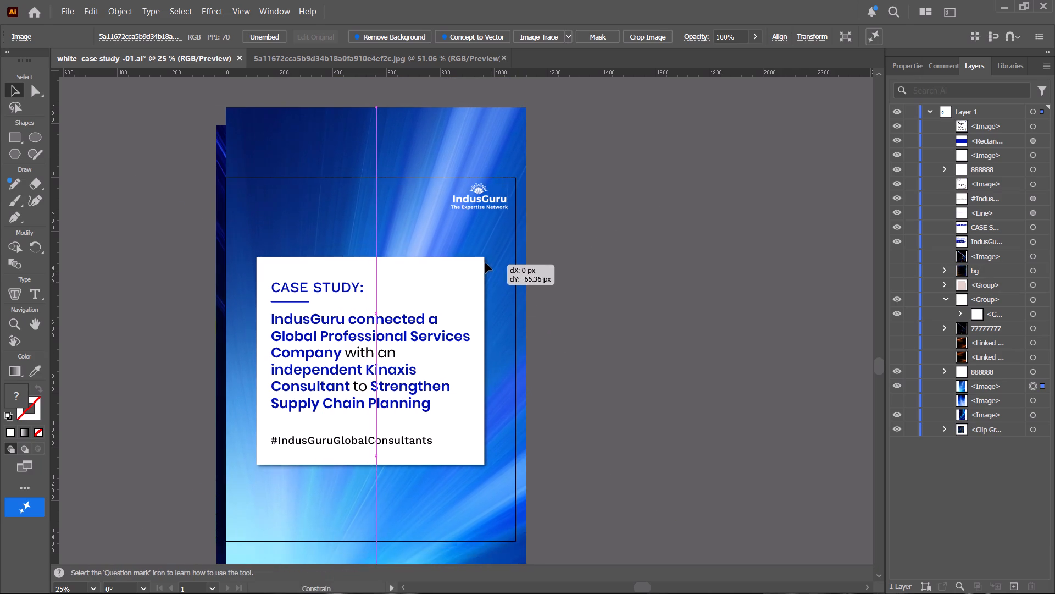
drag(485, 262, 482, 243)
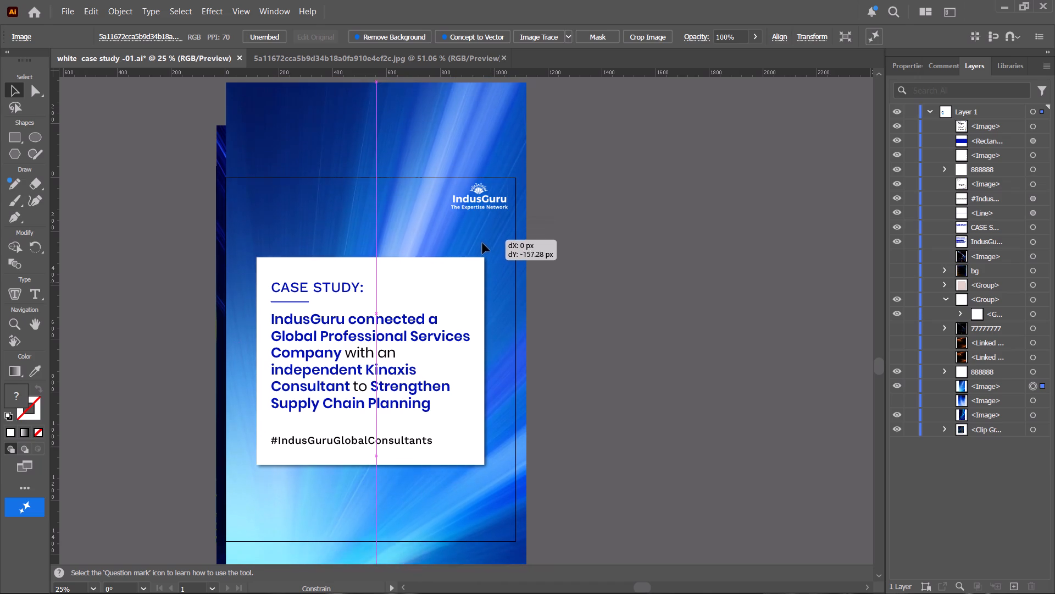
drag(482, 243, 476, 300)
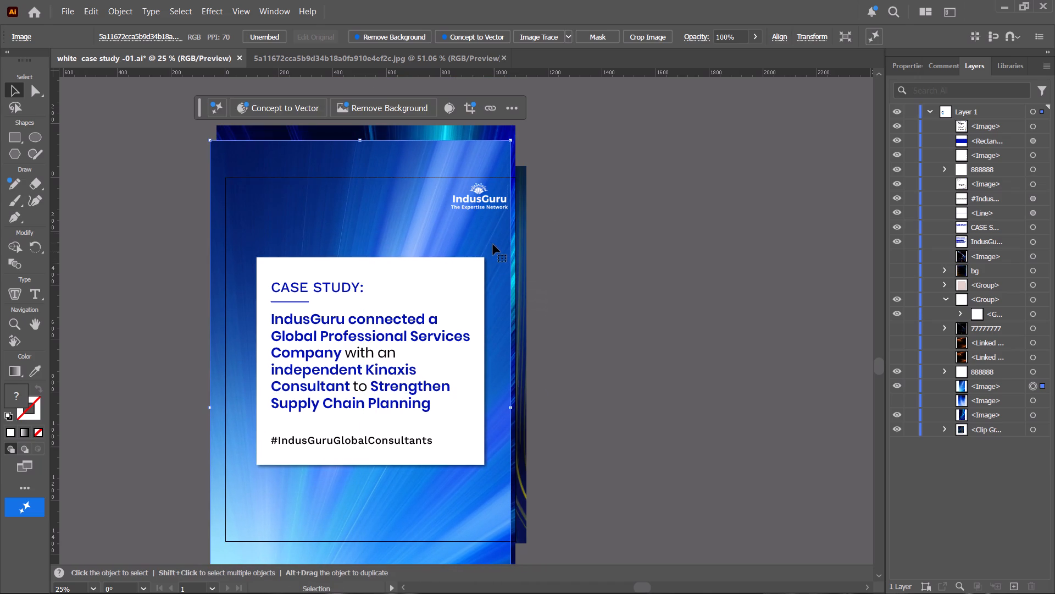
drag(451, 224, 460, 241)
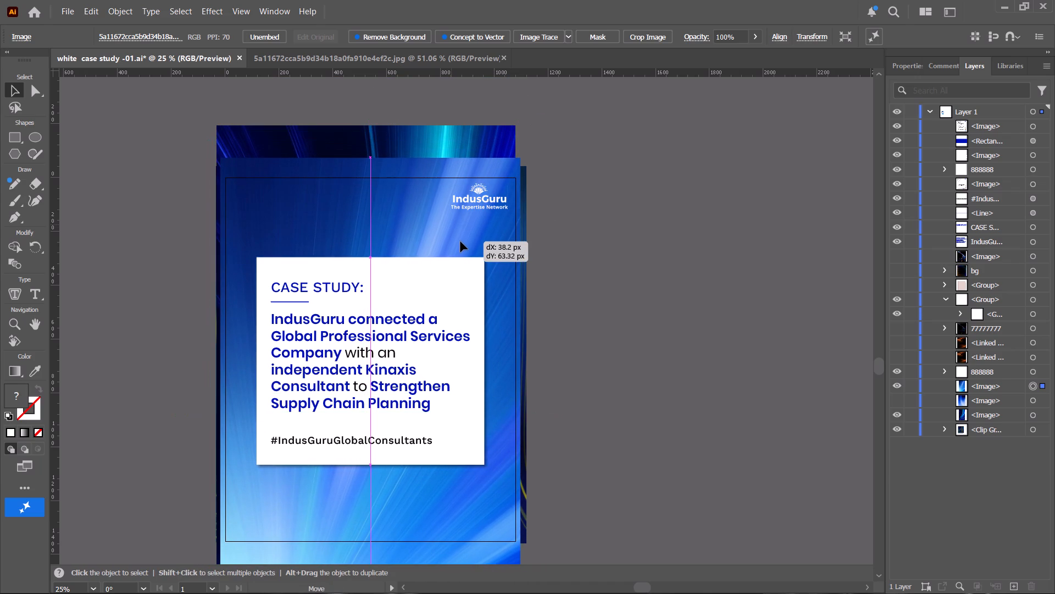
drag(460, 241, 460, 244)
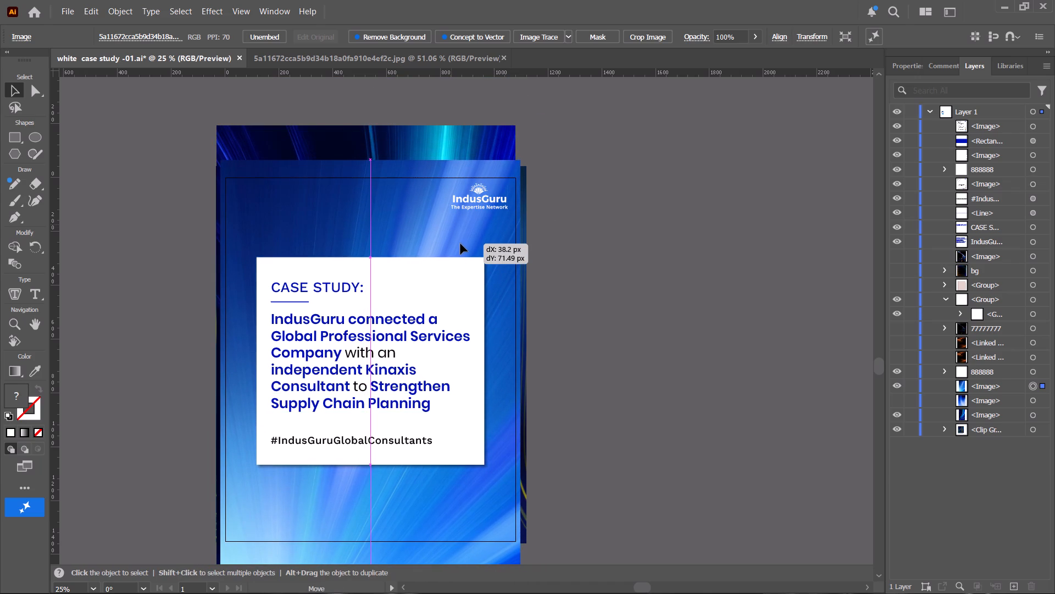
drag(460, 244, 460, 254)
click(682, 256)
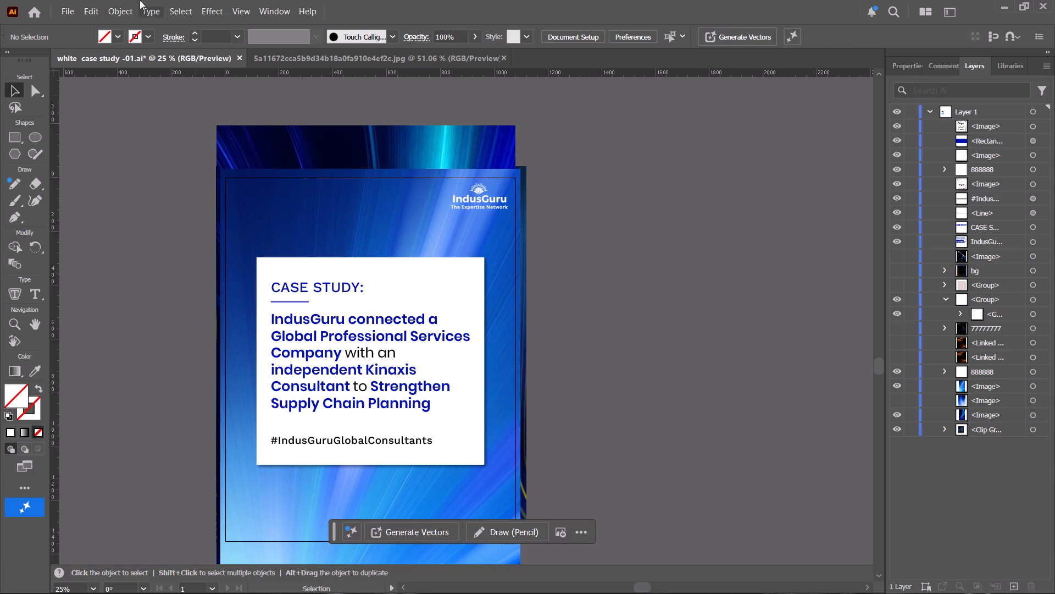
Preview the case study artboard full screen with the light-ray background, and return to editing.
click(245, 9)
click(339, 126)
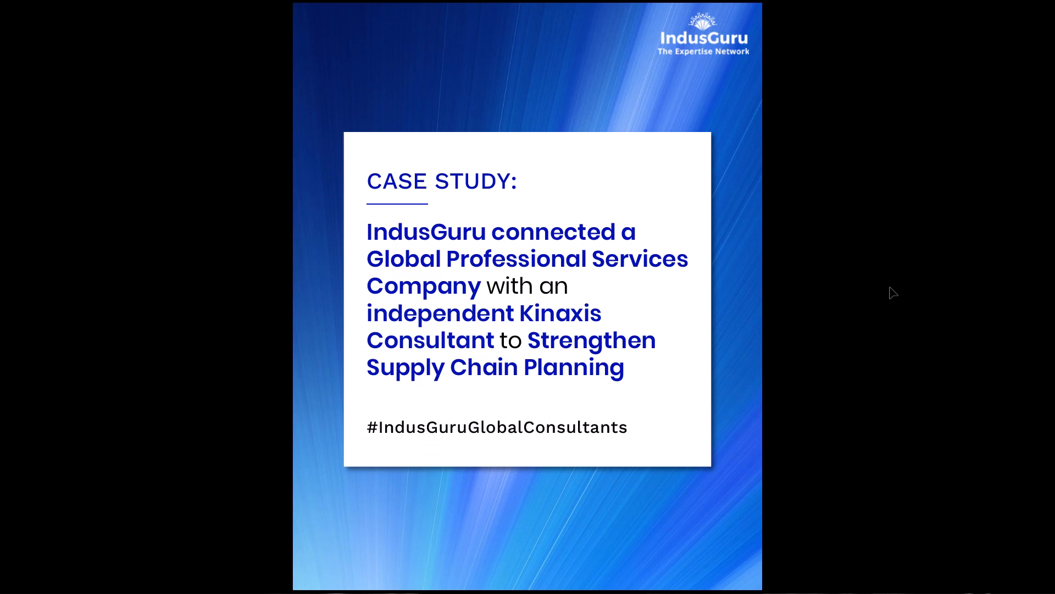
key(Escape)
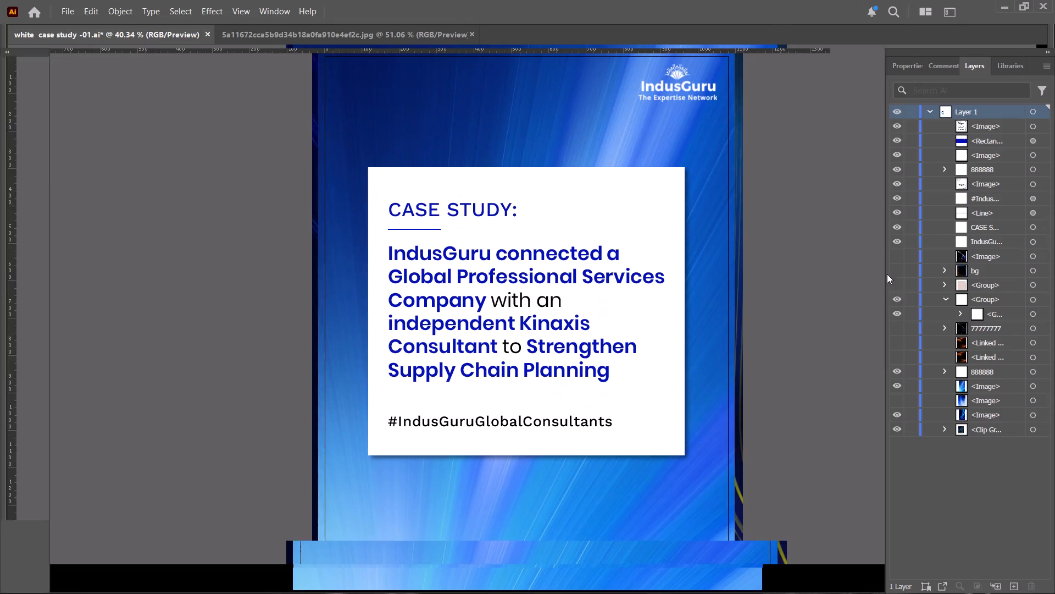
Export the light-ray artboard for screens as a 1x PNG to the nested 1x folder inside Downloads\1x, and return to the document.
click(66, 0)
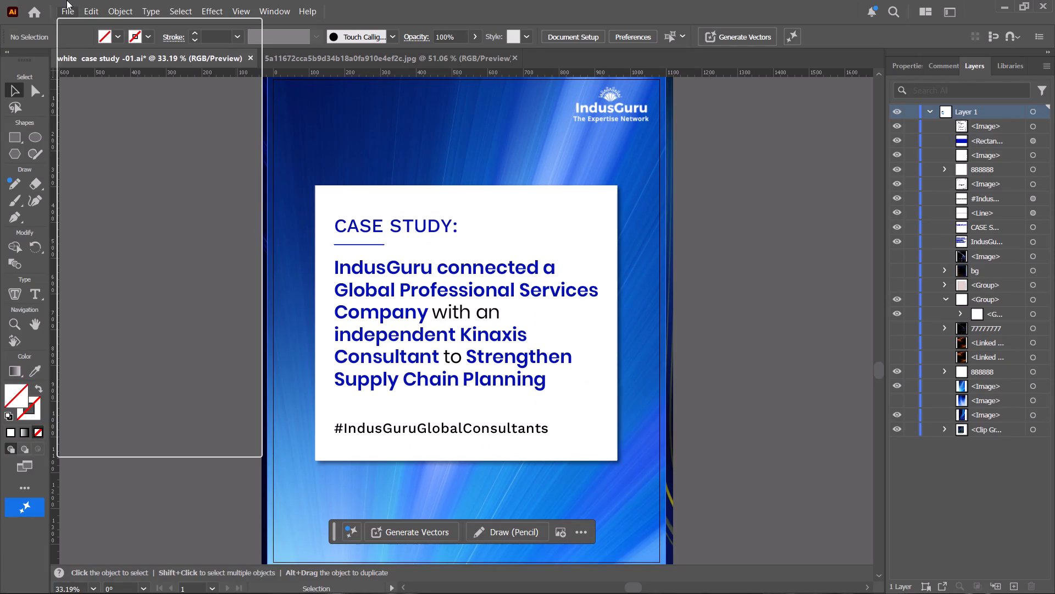
click(154, 293)
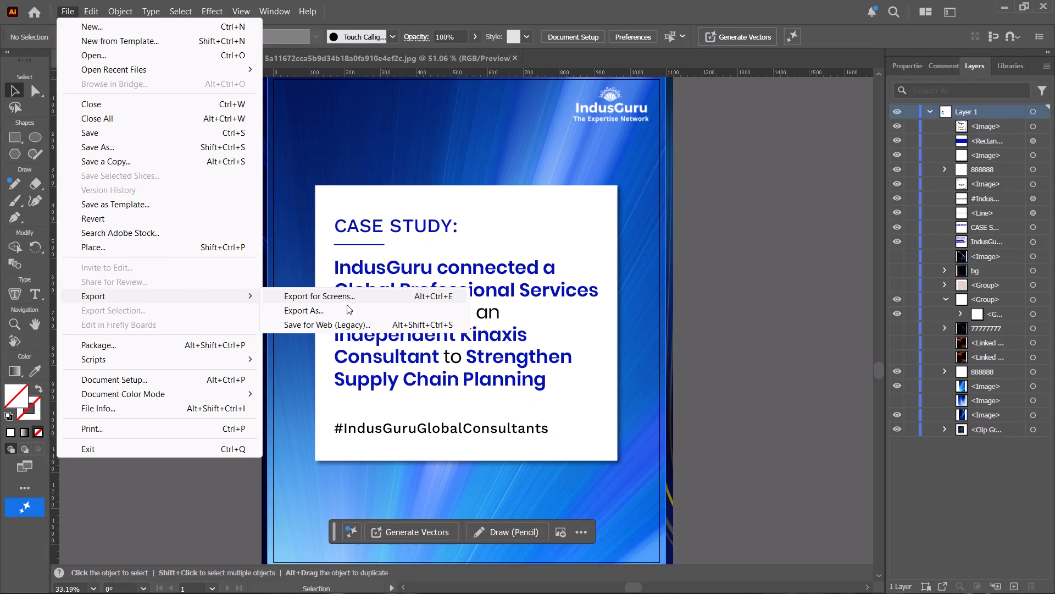
click(377, 302)
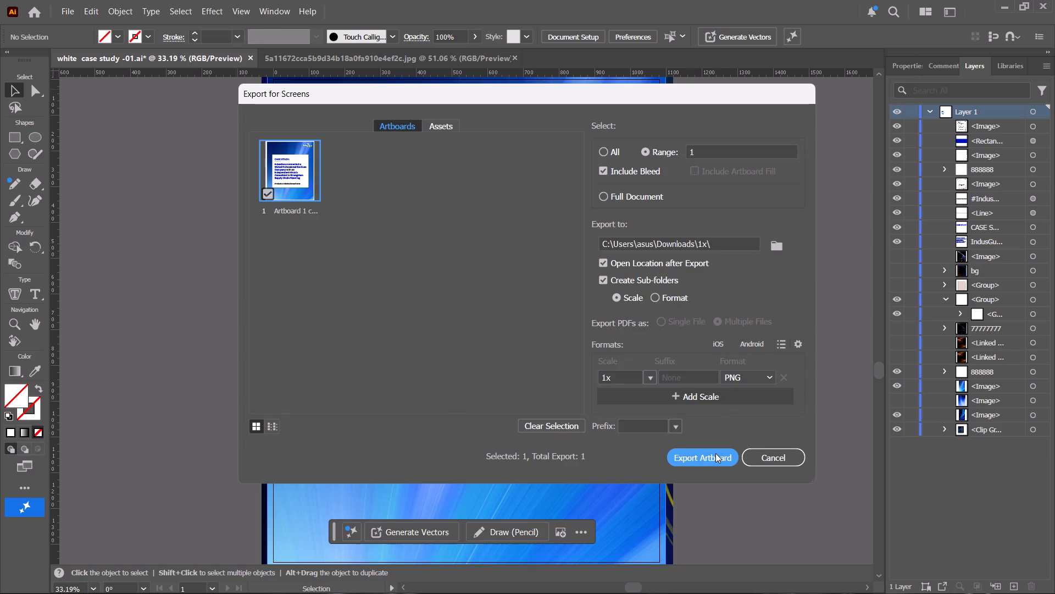
click(773, 246)
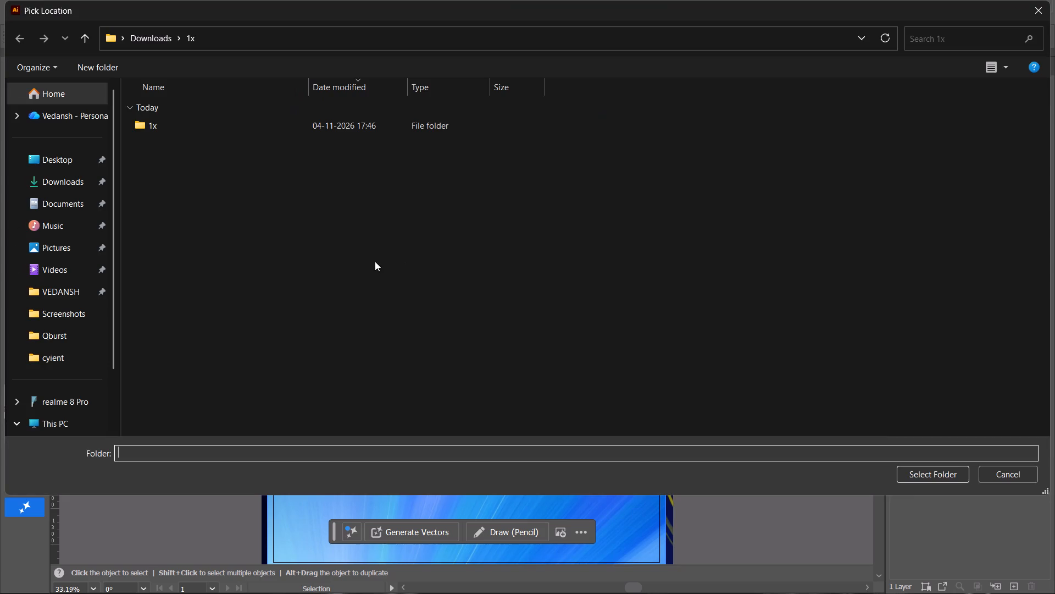
double_click(243, 125)
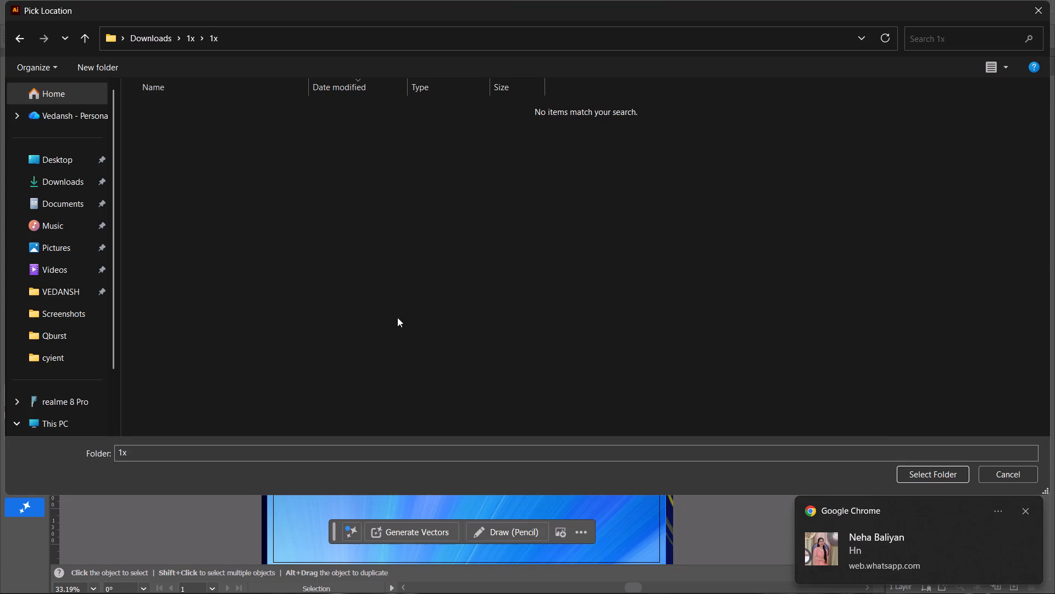
click(956, 476)
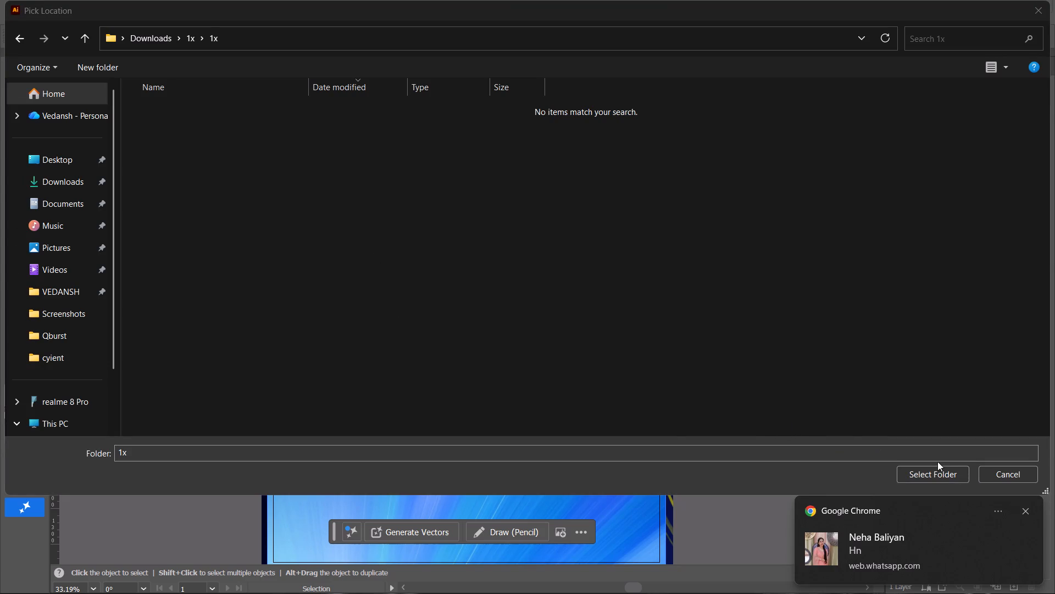
click(939, 472)
click(731, 459)
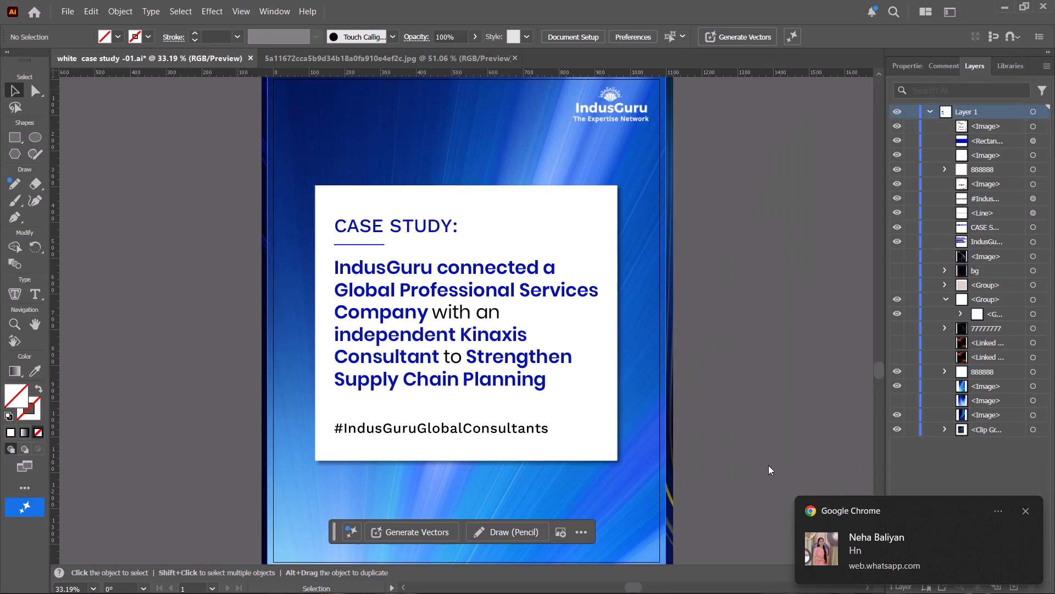
click(1021, 513)
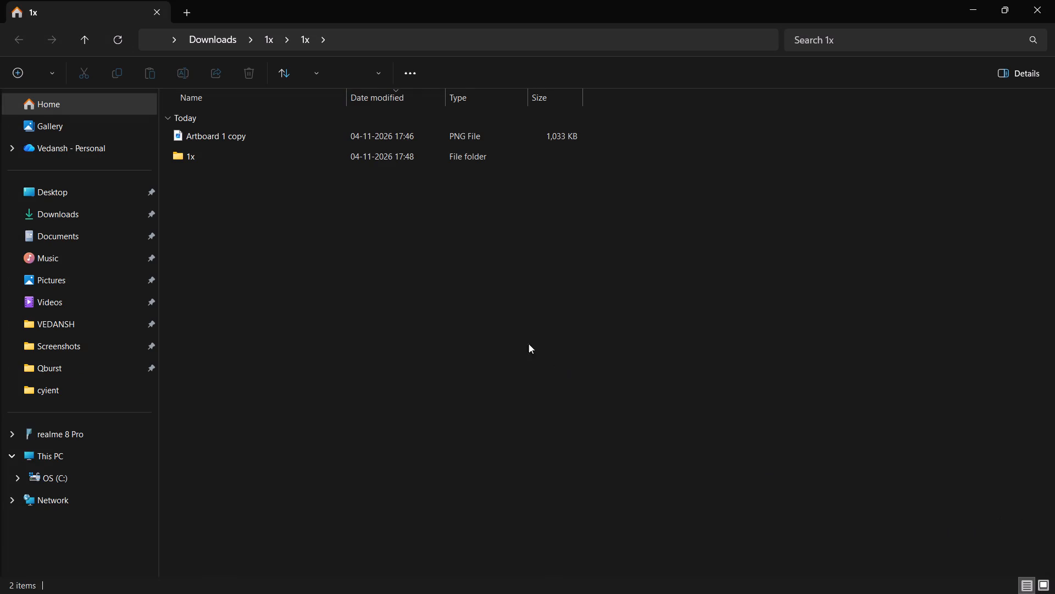
click(965, 19)
click(795, 240)
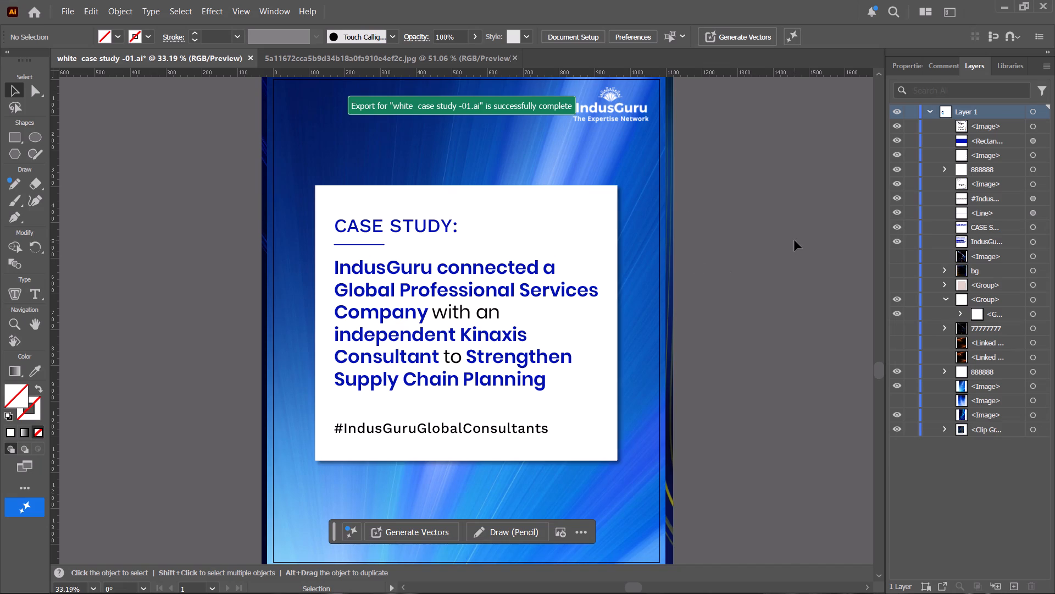
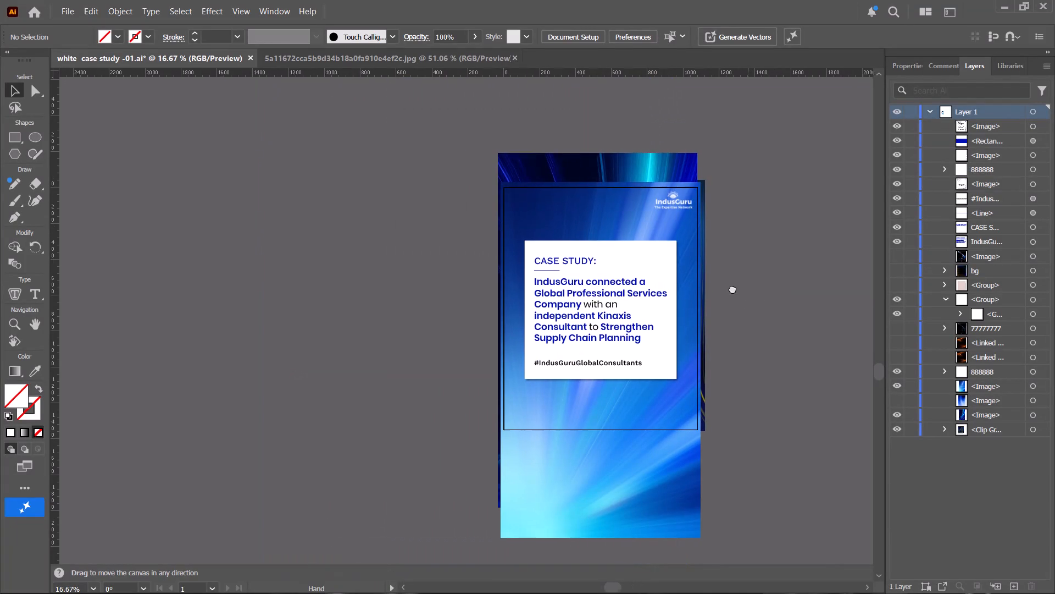
Hide the contextual task bar floating over the case study artwork.
middle_drag(732, 288, 535, 294)
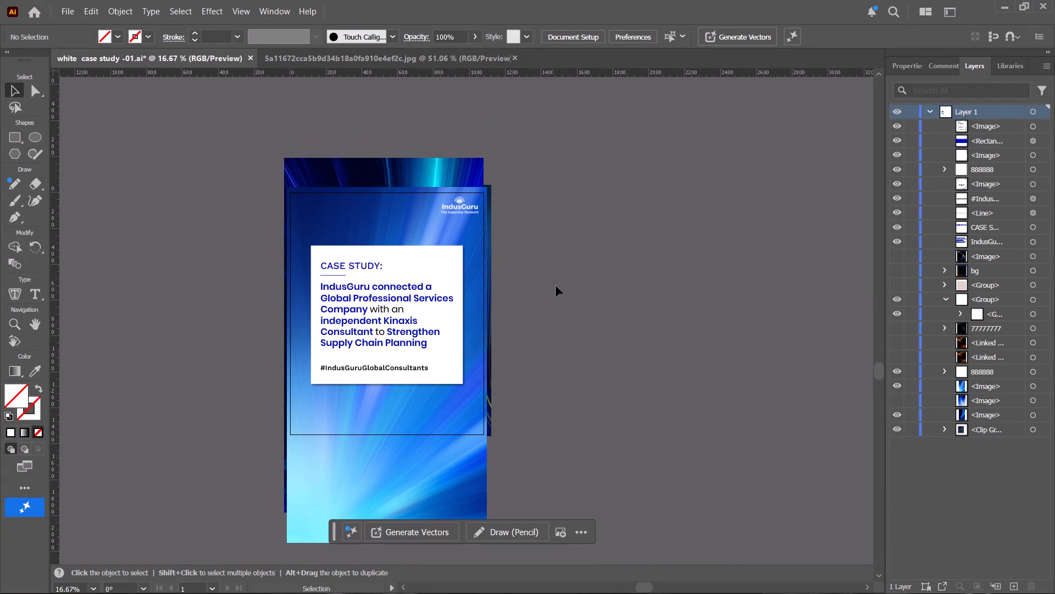
click(588, 525)
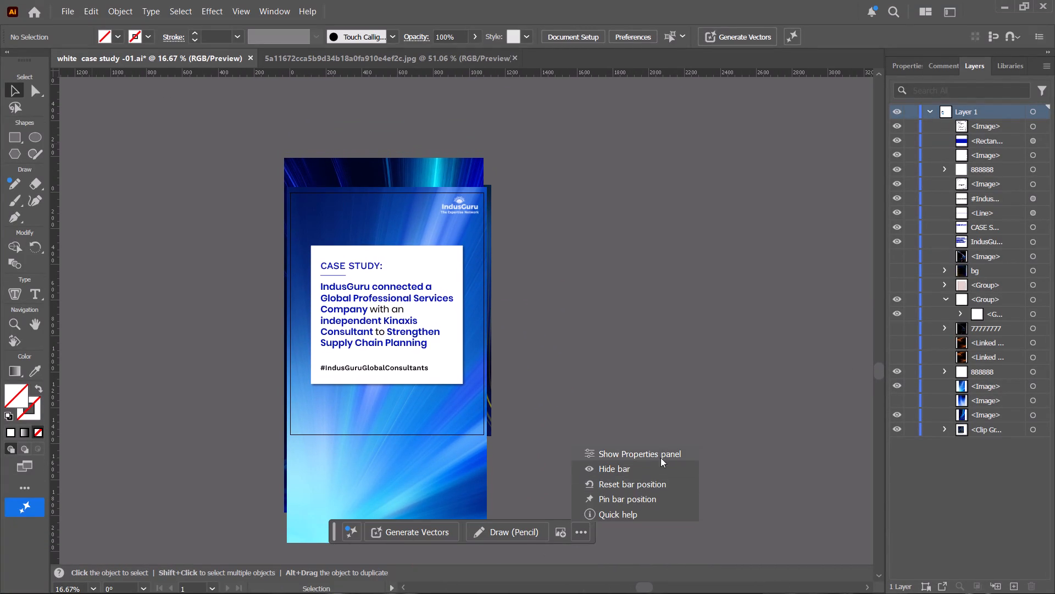
click(659, 463)
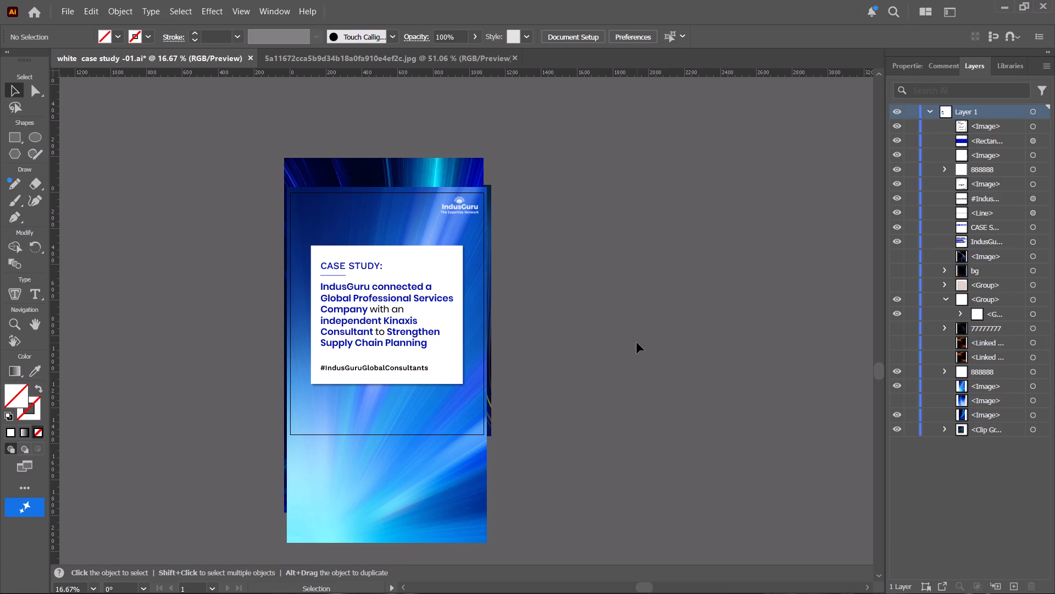
Examine the striped case study and offering designs below the artboard, and return to the light-ray version.
scroll(636, 338, down, 1)
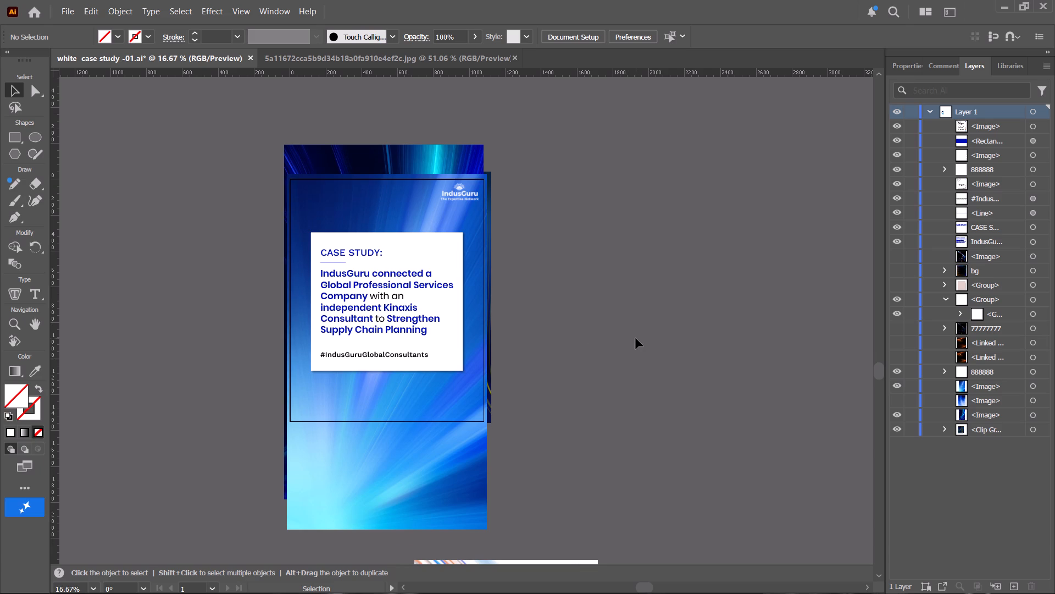
scroll(653, 346, down, 17)
scroll(653, 346, down, 11)
scroll(653, 346, up, 4)
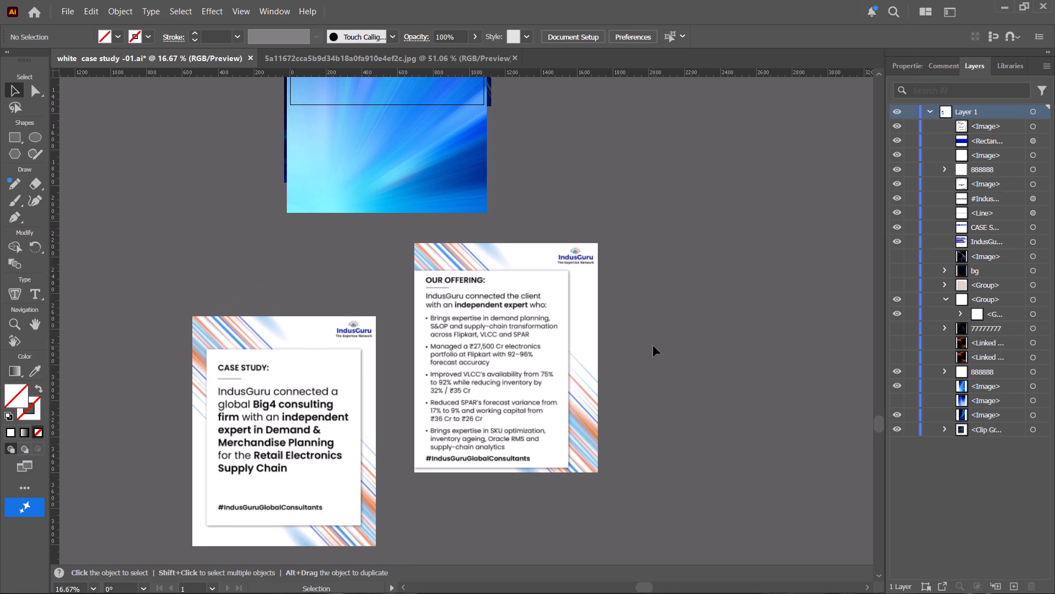
scroll(653, 346, up, 10)
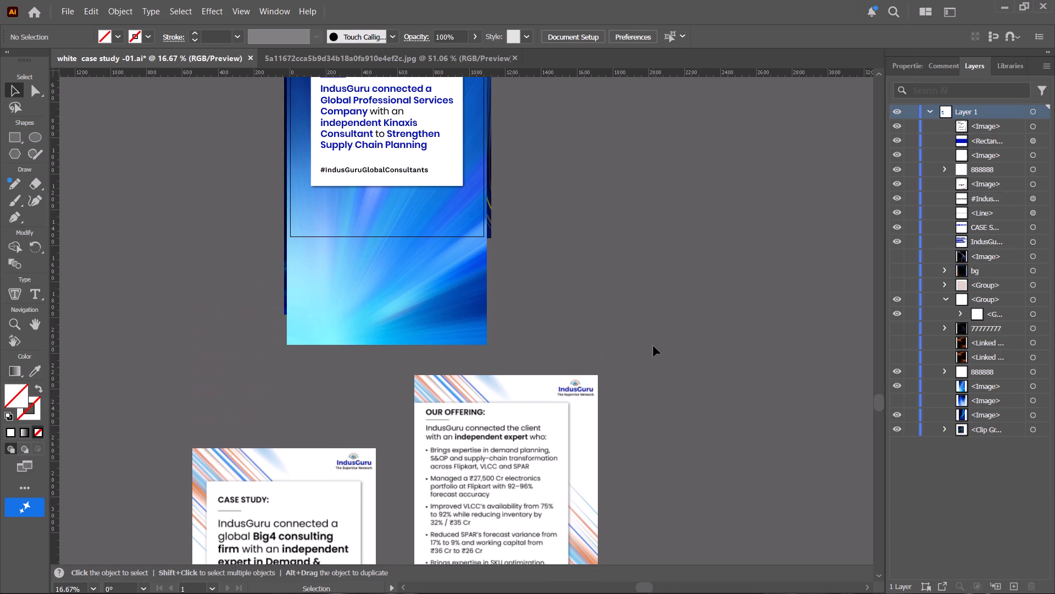
scroll(653, 346, up, 13)
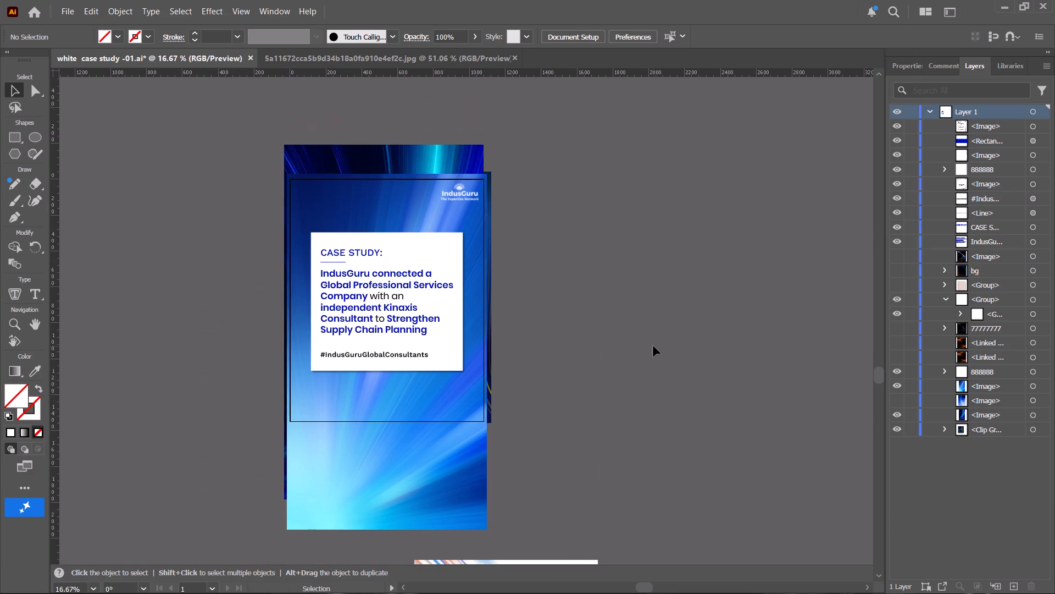
scroll(653, 346, up, 3)
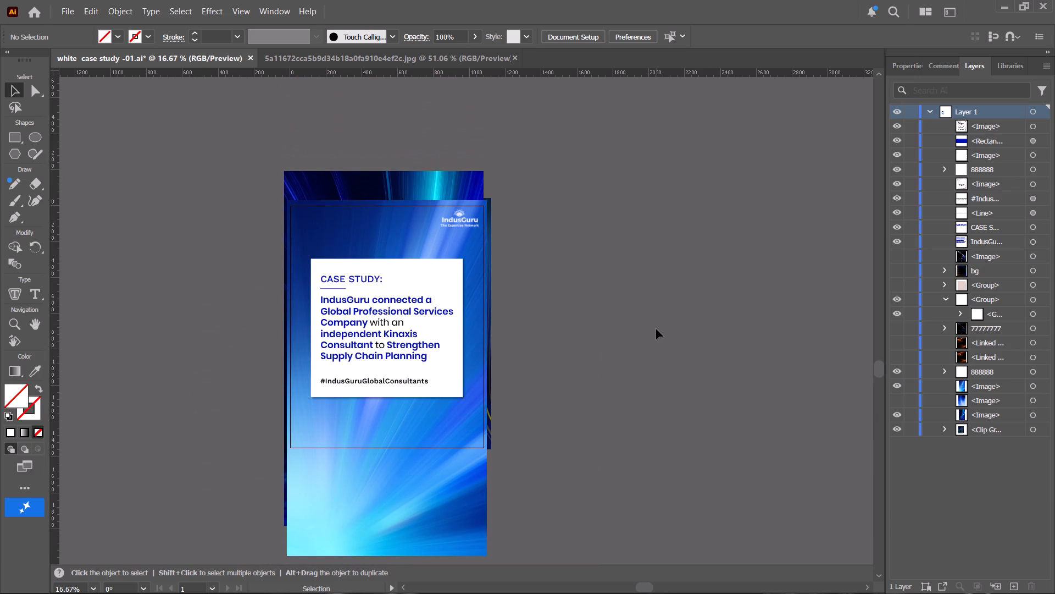
Select the light-ray background image behind the case study card.
click(483, 201)
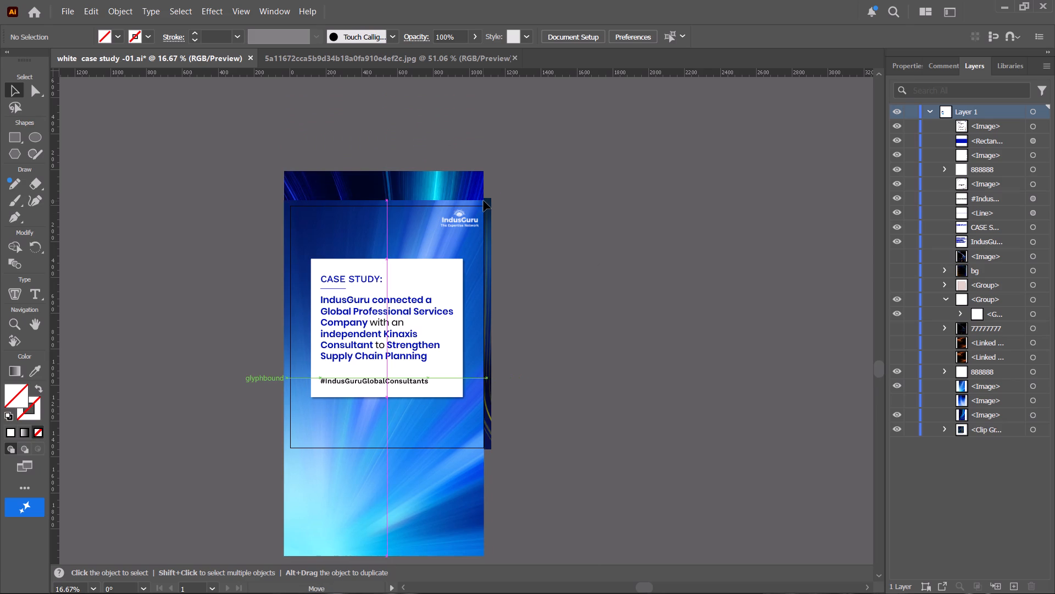
click(570, 205)
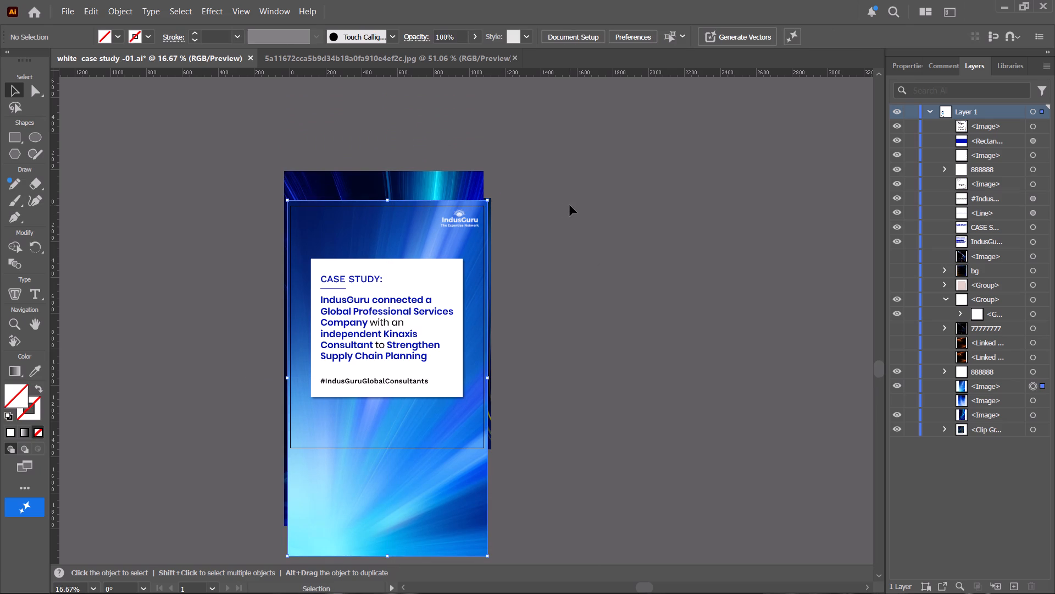
Move the light-ray background image straight up about 10 px behind the case study card, then deselect it.
click(488, 204)
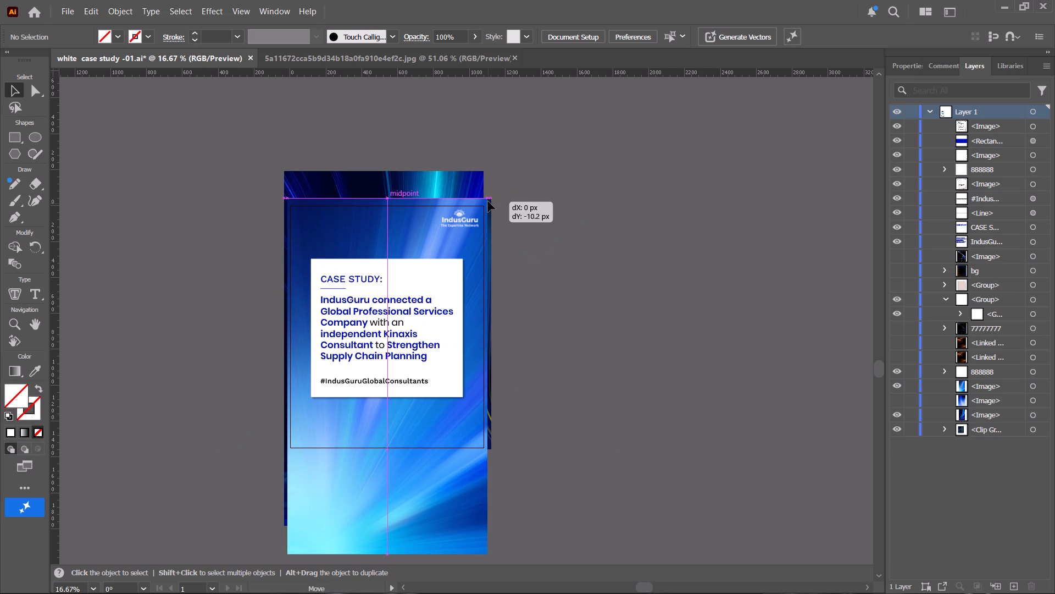
click(636, 211)
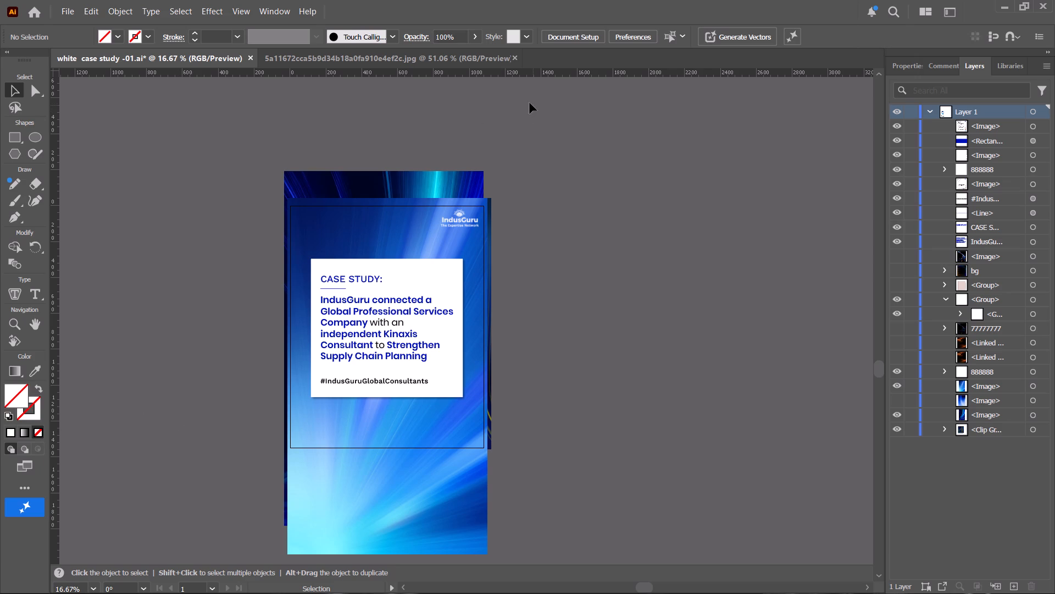
Close the separately opened background JPG document and return to the white case study file.
click(494, 59)
click(515, 54)
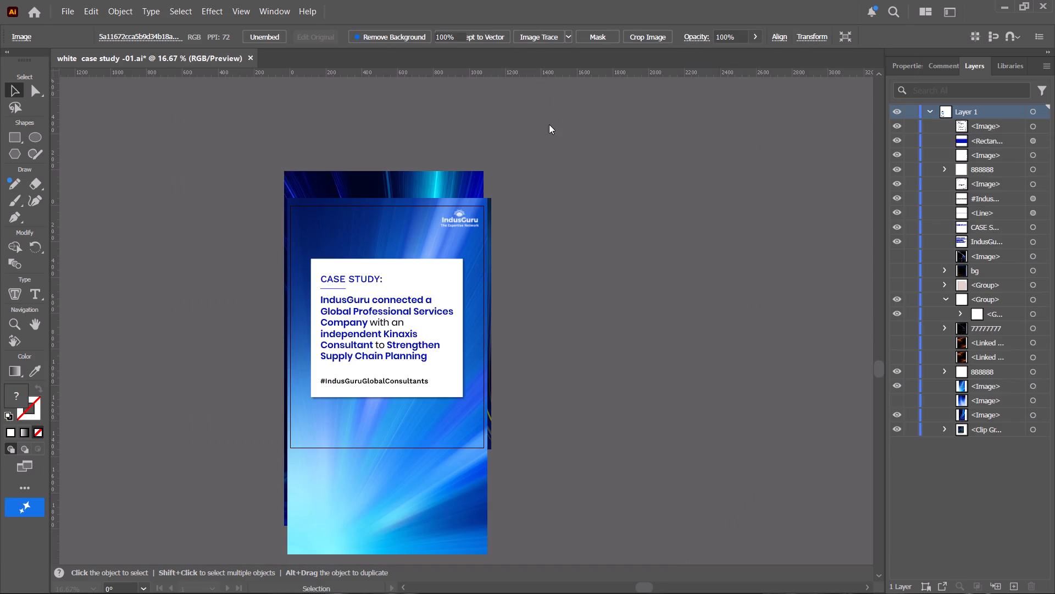
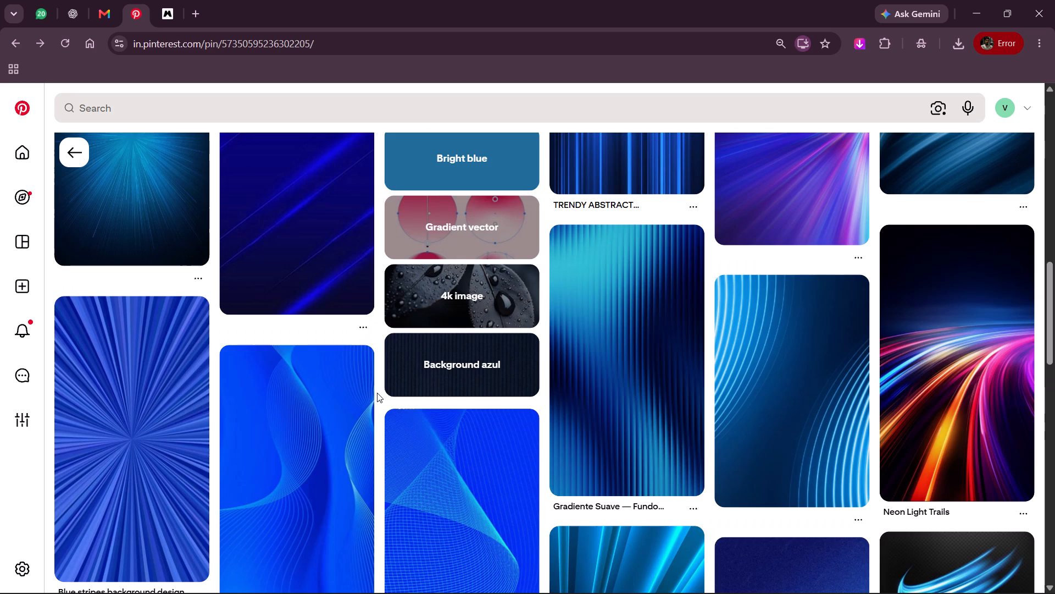
Look through the blue light-streak pin and its related backgrounds on Pinterest for another cover background.
scroll(377, 393, up, 3)
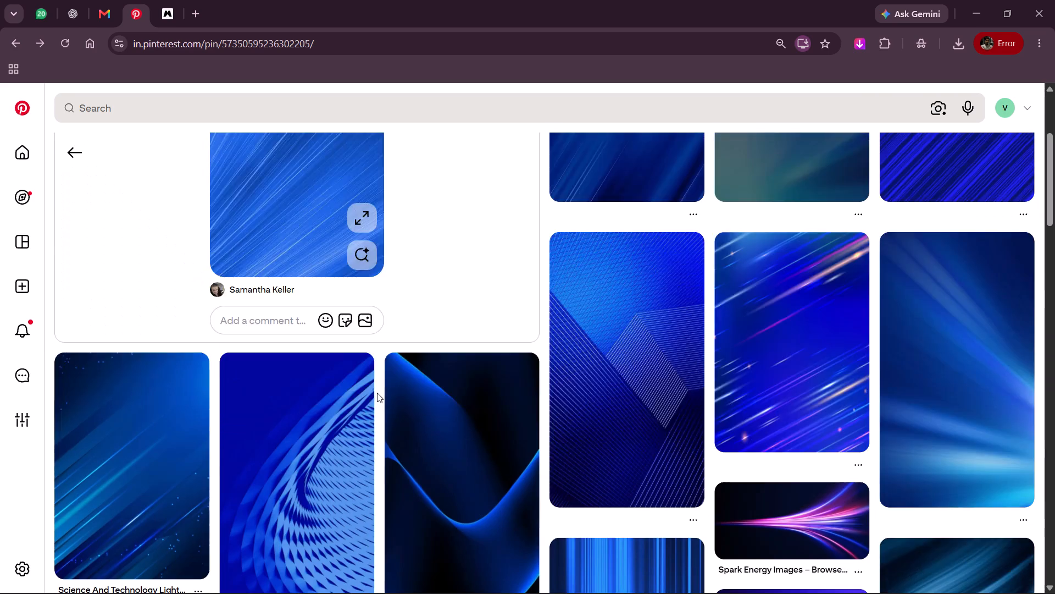
scroll(377, 393, up, 1)
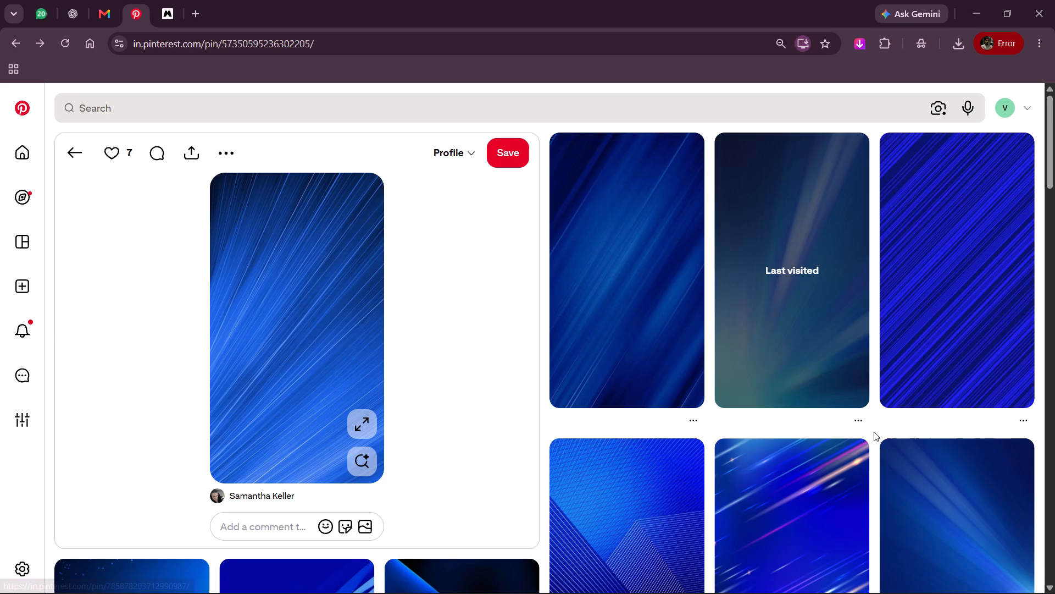
In Pinterest, open the dark blue light-ray background pin, examine its related backgrounds, and return to the blue streak pin.
scroll(874, 432, down, 2)
click(946, 281)
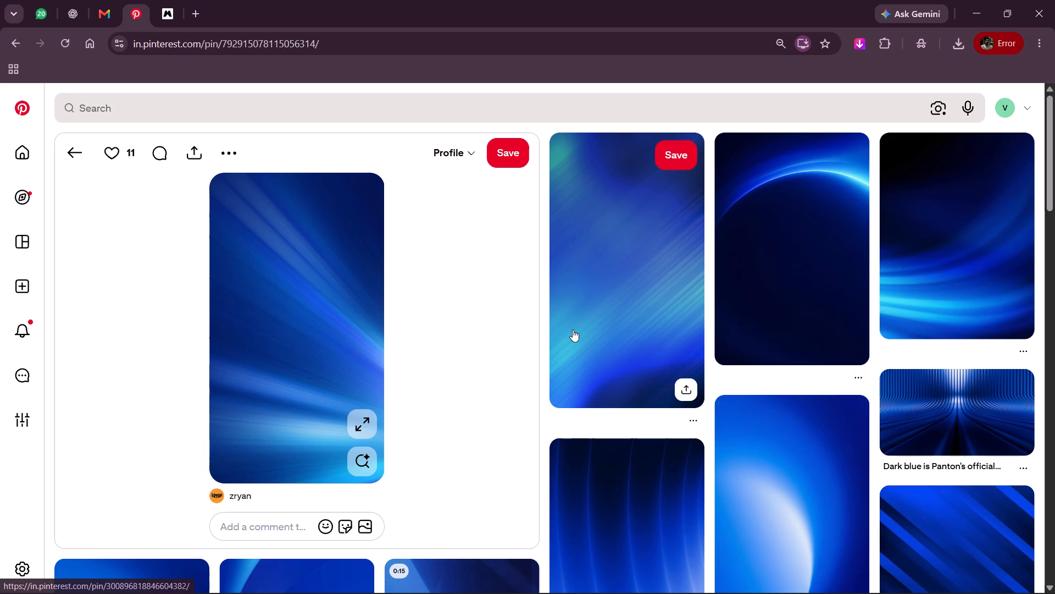
scroll(565, 307, down, 1)
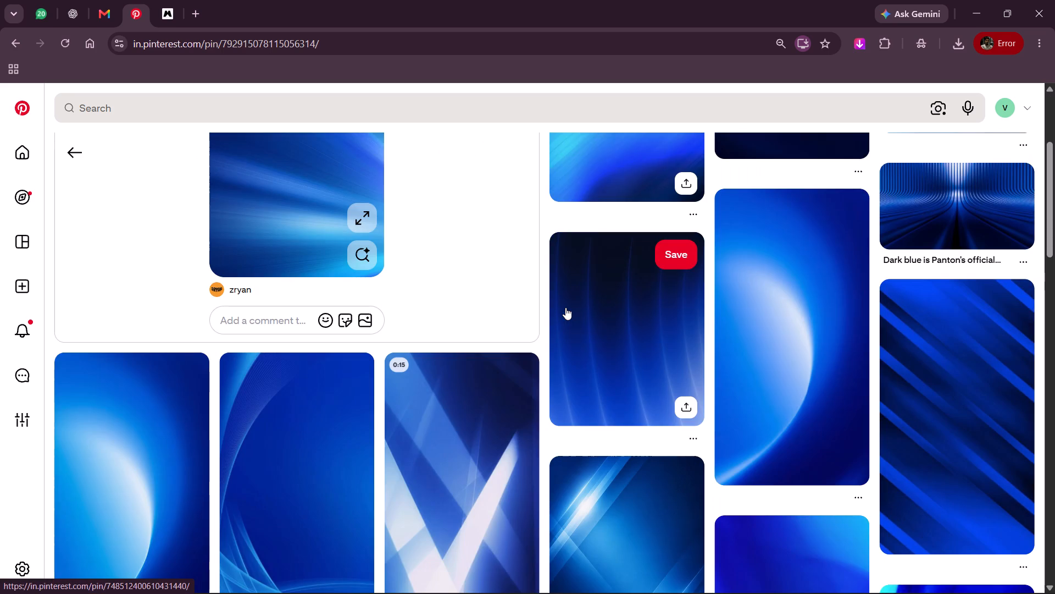
scroll(565, 307, down, 2)
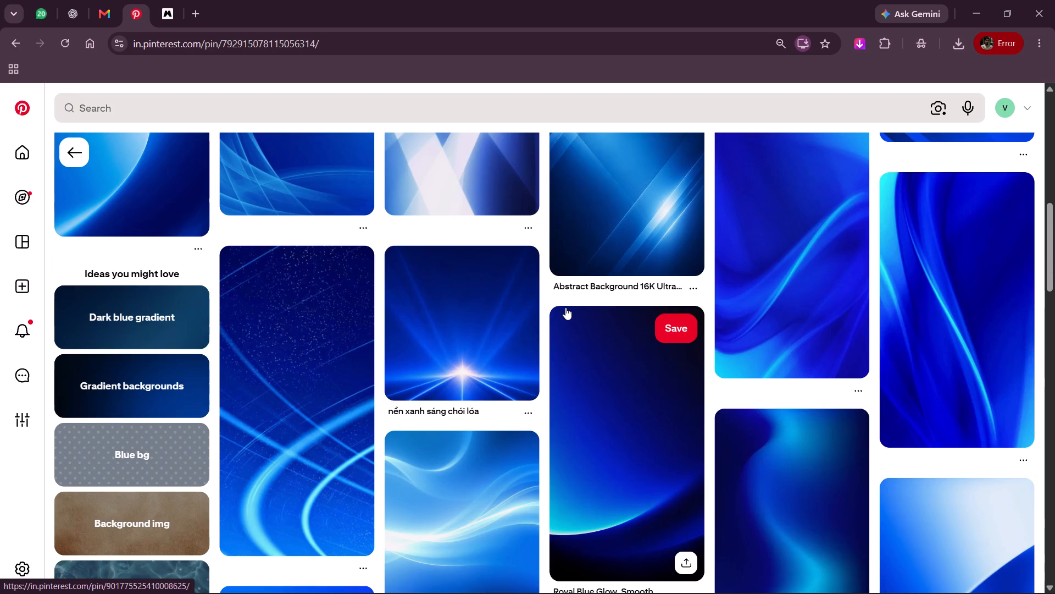
scroll(565, 307, down, 2)
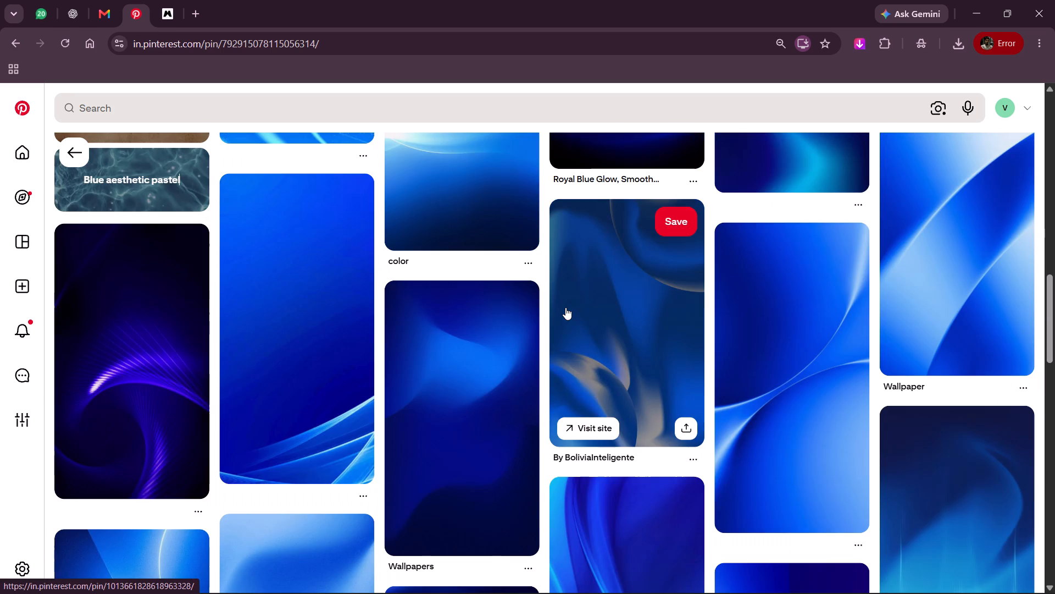
scroll(565, 307, up, 1)
scroll(565, 307, down, 2)
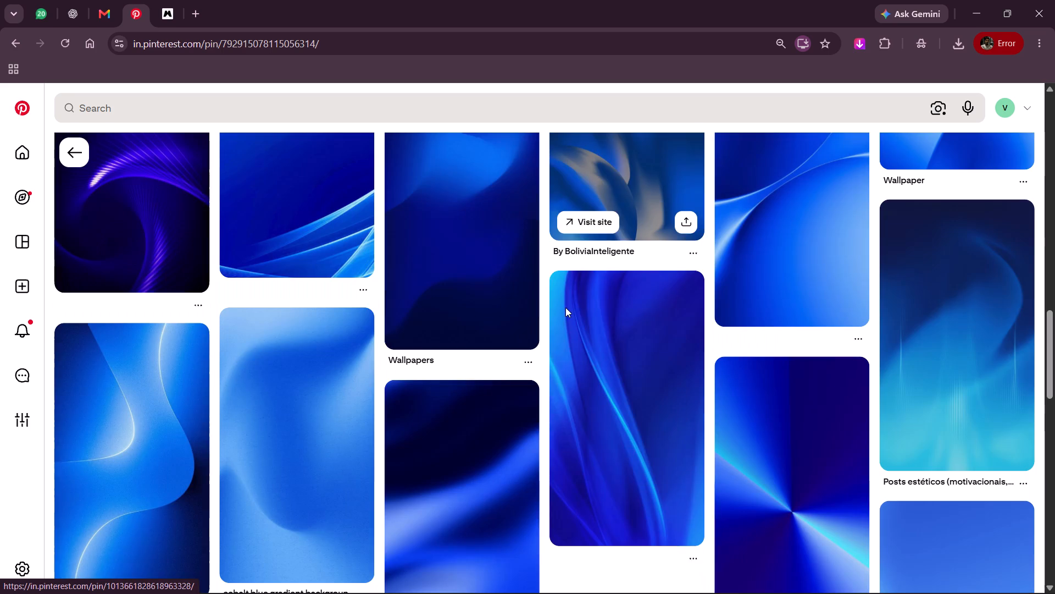
scroll(565, 307, down, 1)
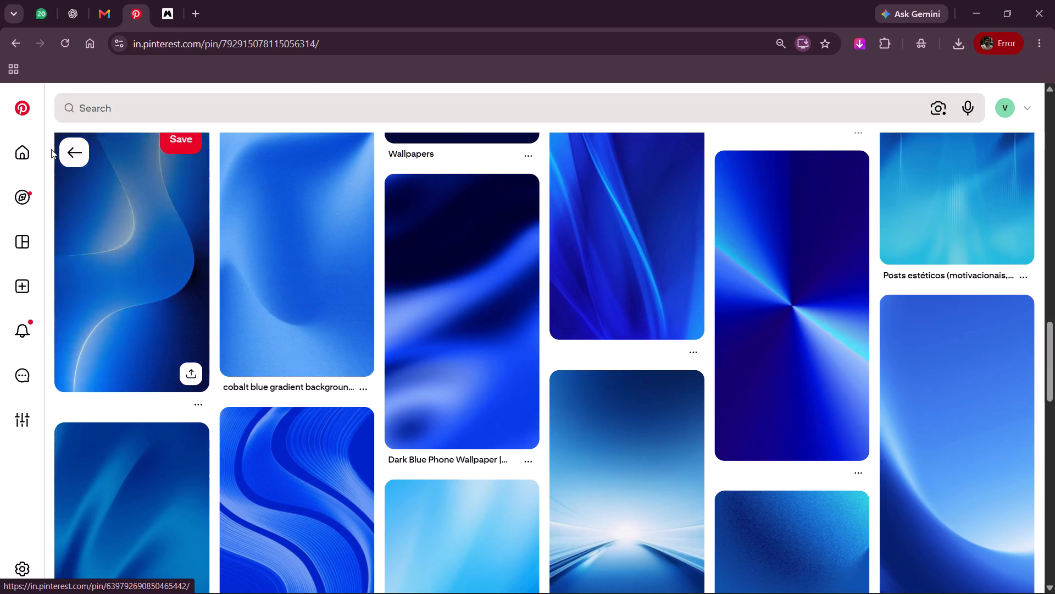
click(68, 156)
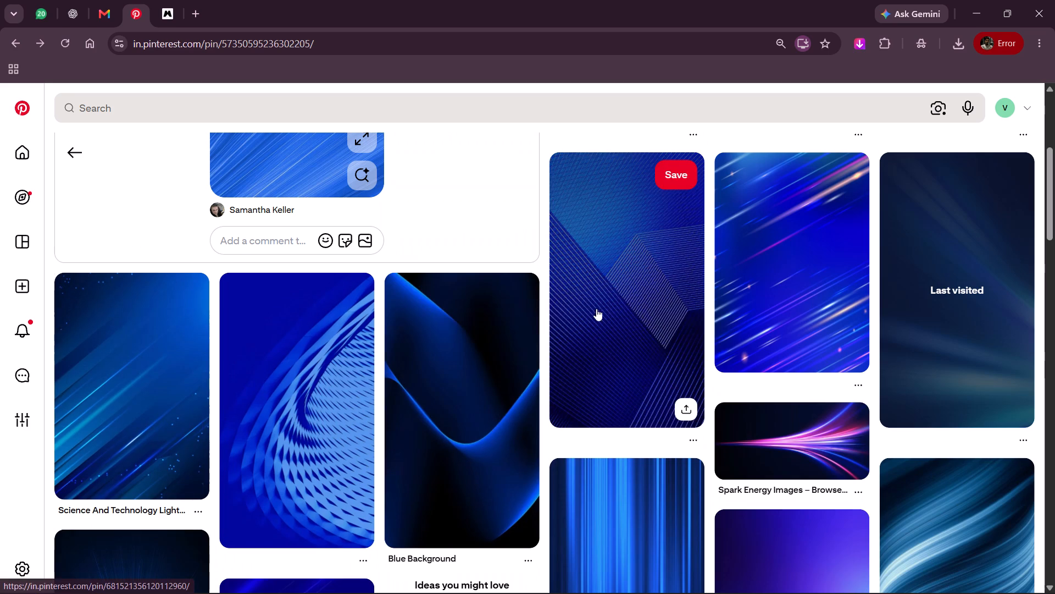
Open the dark blue diagonal-streak background pin, examine its related designs, and return to the previous pin.
scroll(564, 294, up, 2)
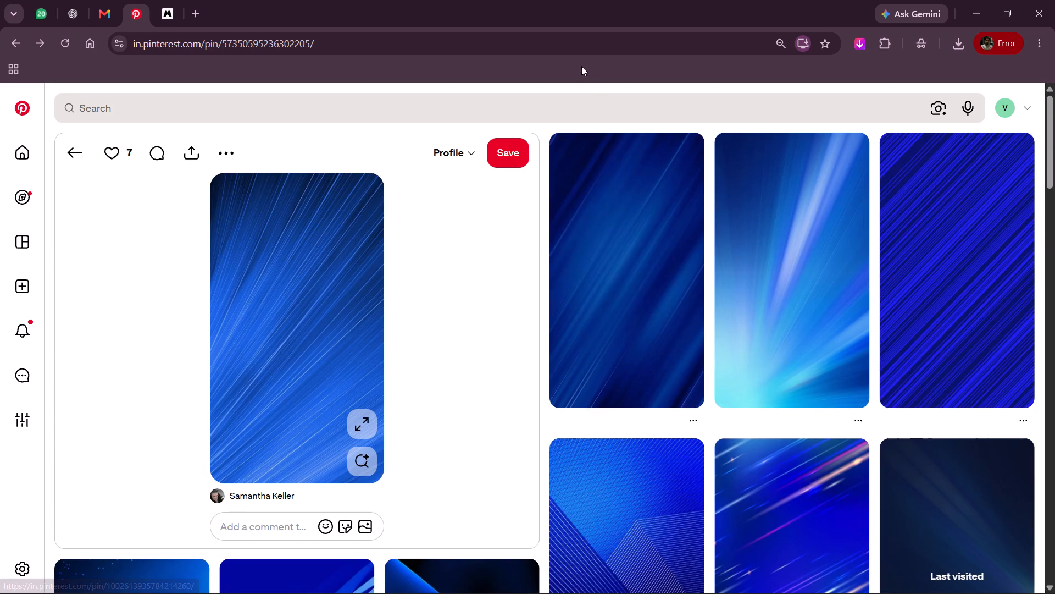
click(647, 280)
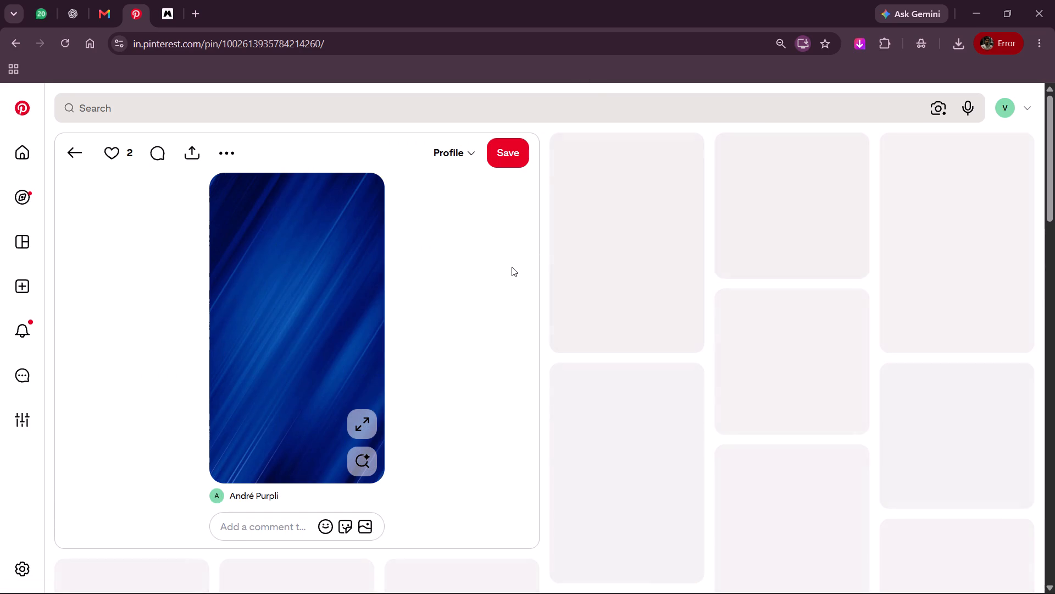
scroll(515, 267, down, 2)
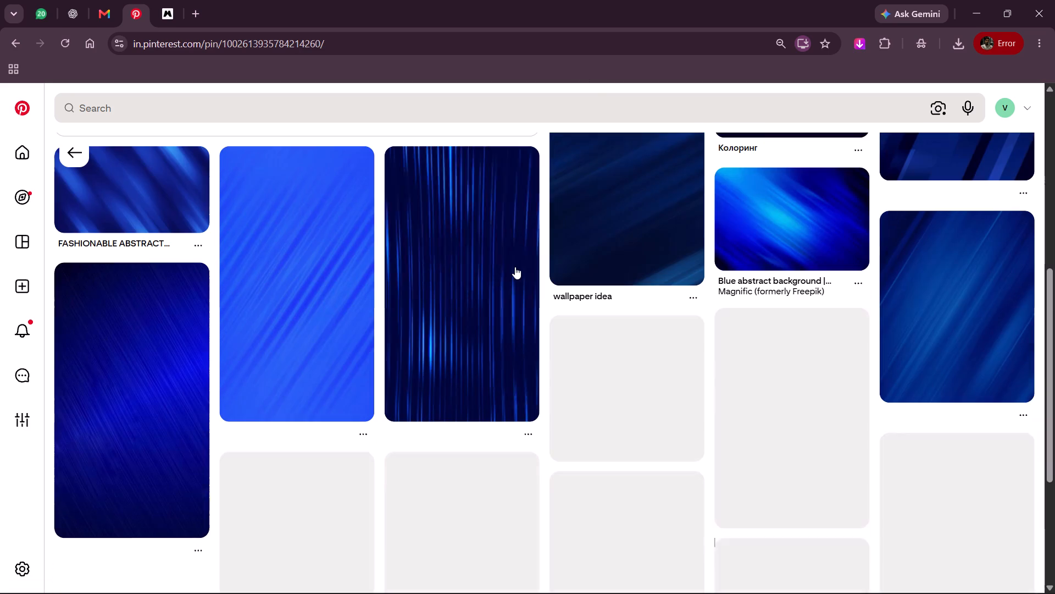
scroll(498, 267, down, 1)
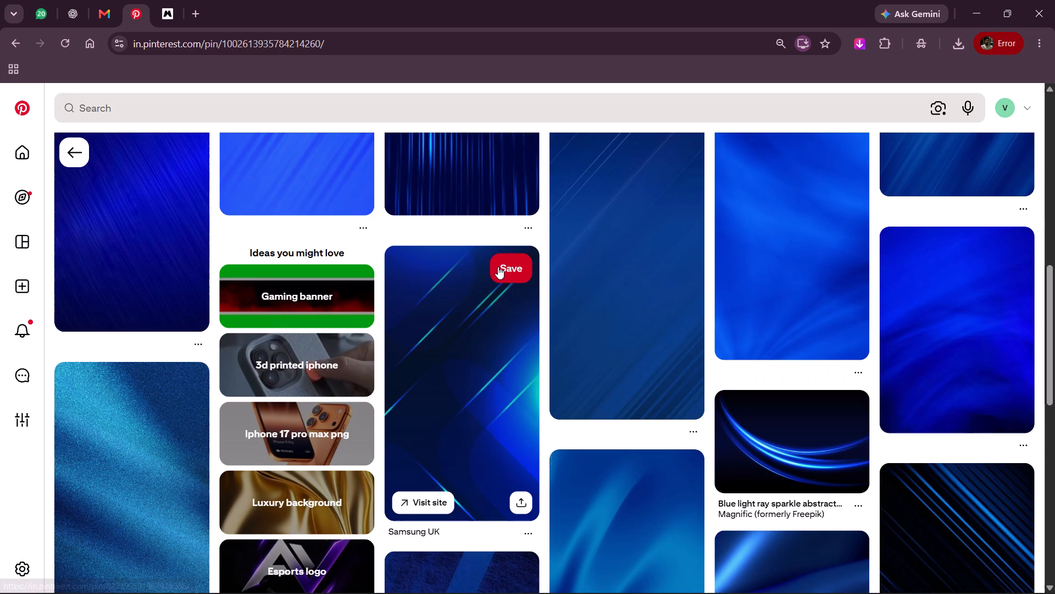
scroll(498, 267, down, 1)
click(54, 151)
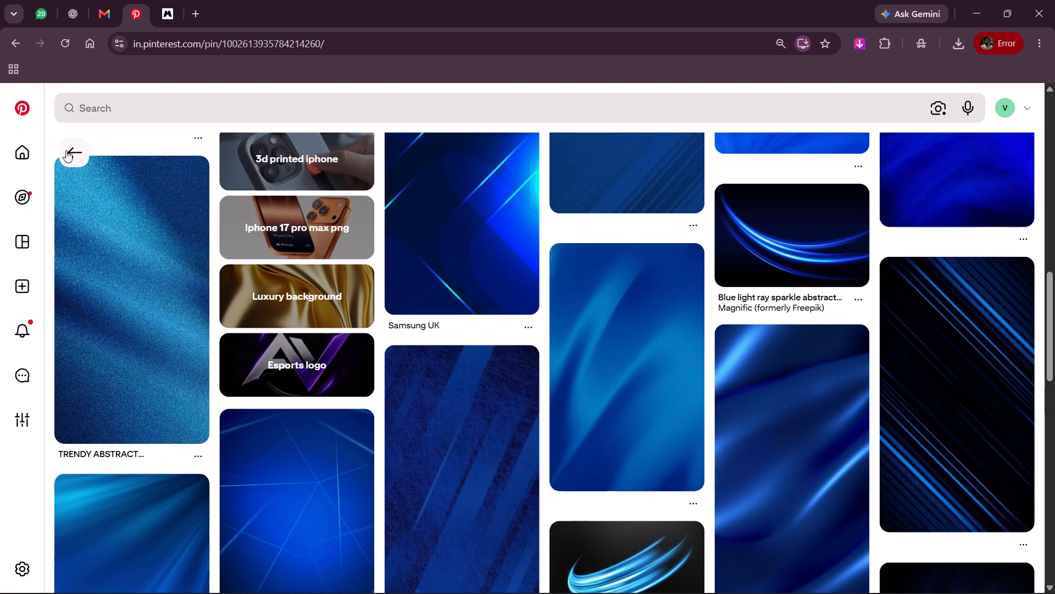
click(66, 150)
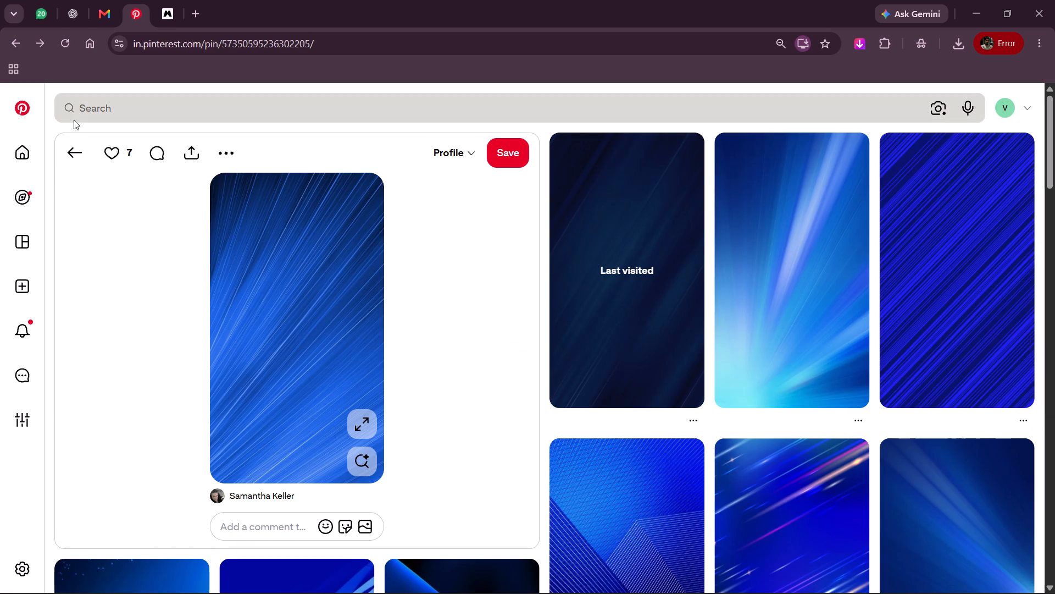
Return to the earlier indigo pin with the teal diagonal streak and examine its related blue backgrounds for a suitable one.
click(72, 142)
scroll(511, 294, down, 1)
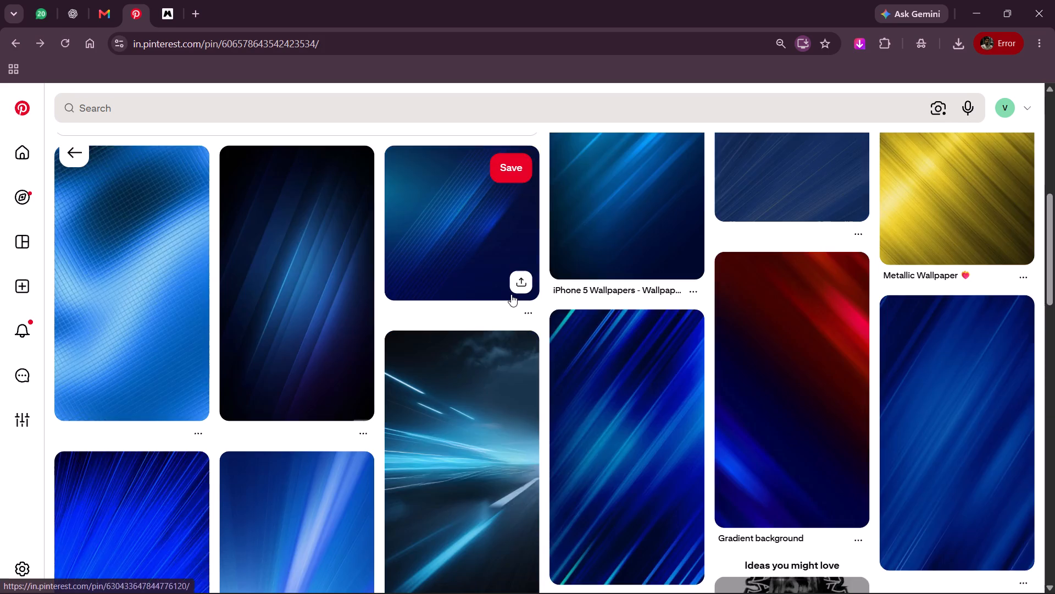
scroll(511, 294, down, 2)
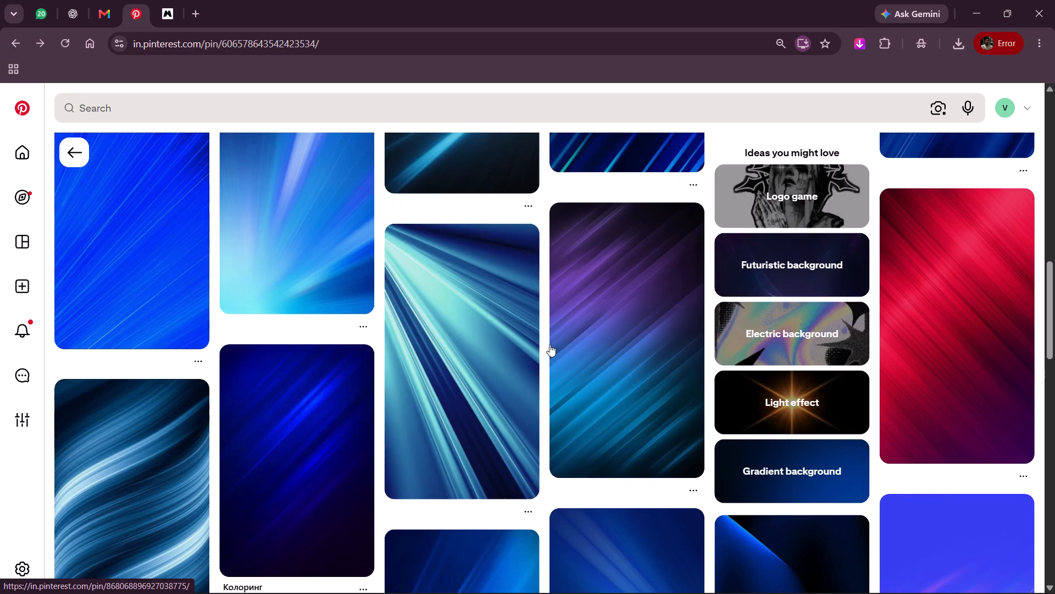
scroll(549, 345, down, 3)
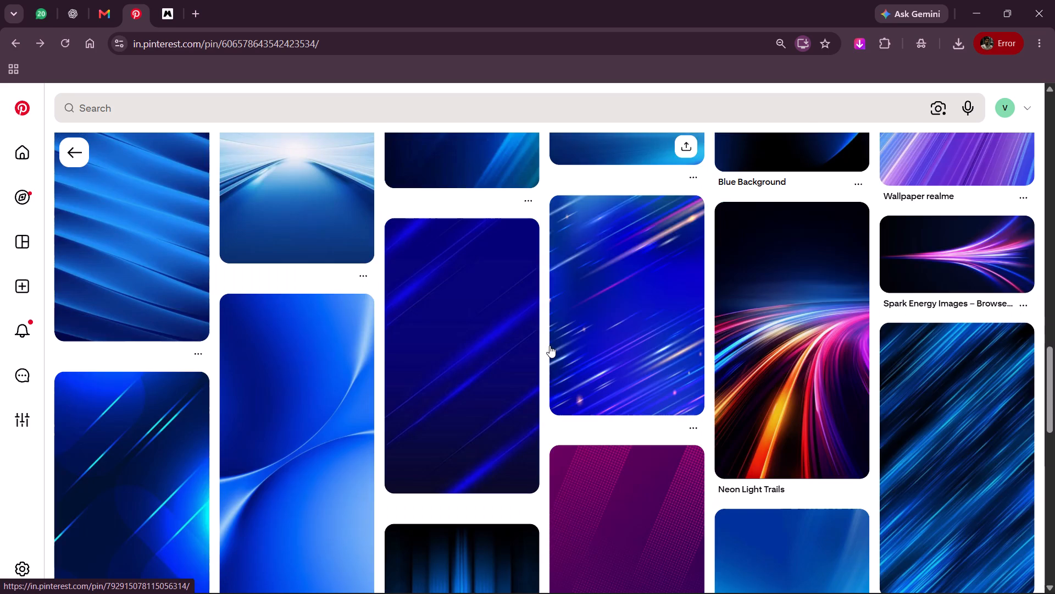
scroll(549, 345, down, 3)
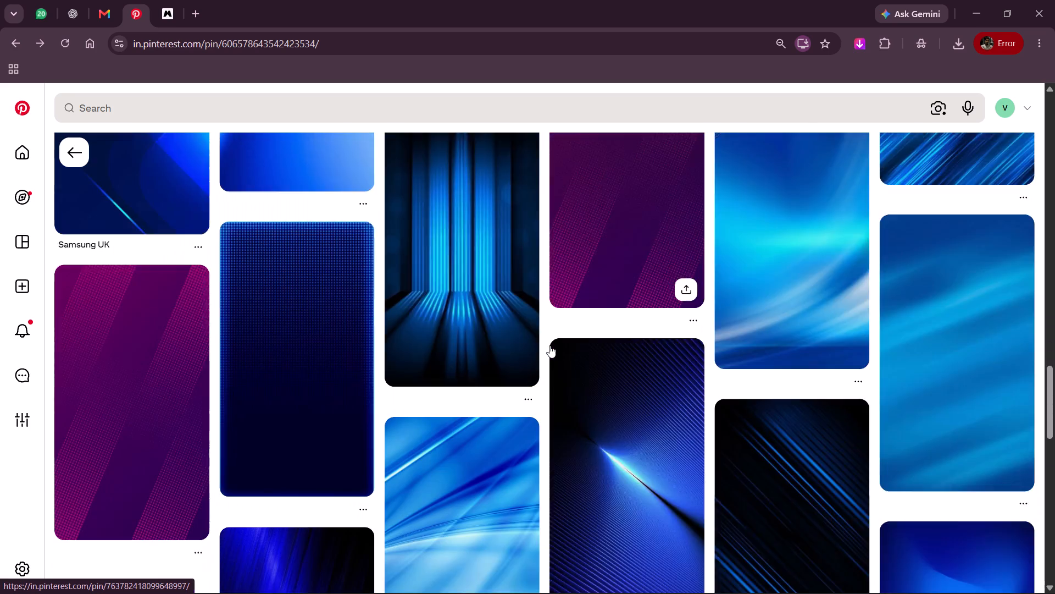
scroll(549, 345, down, 1)
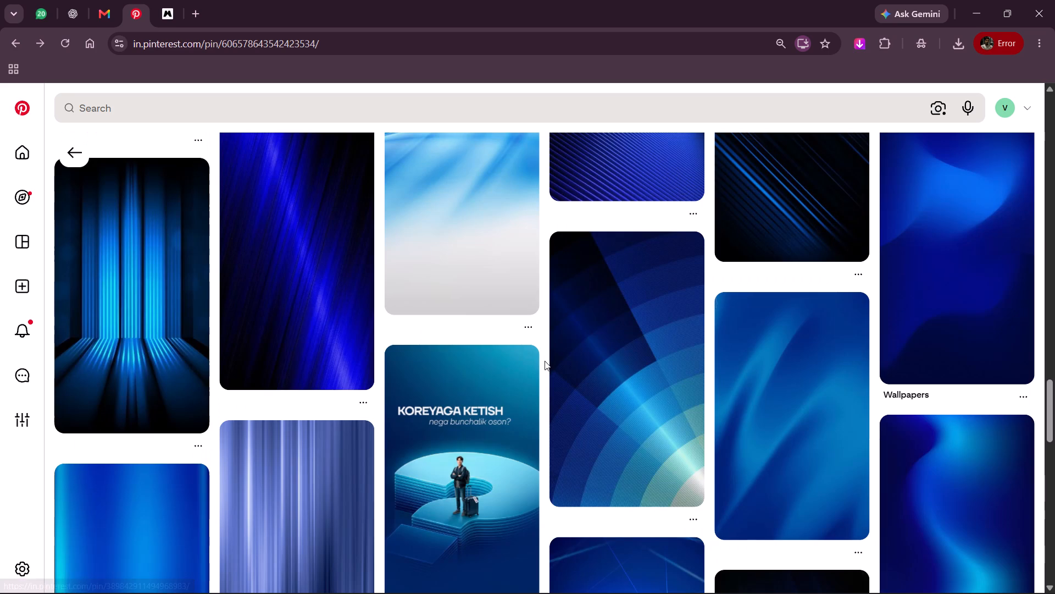
scroll(545, 361, down, 1)
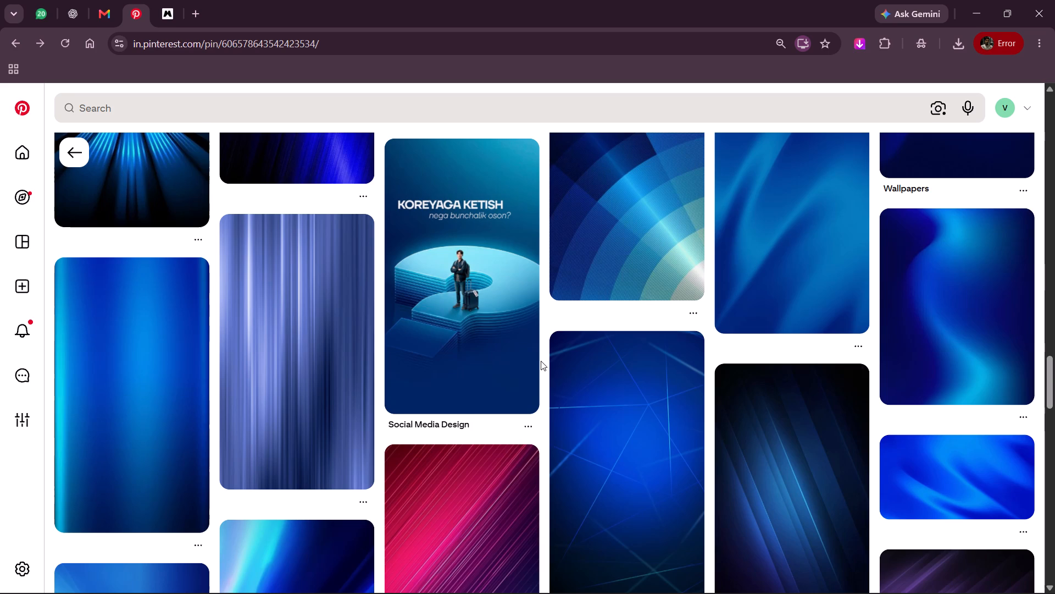
scroll(541, 361, down, 2)
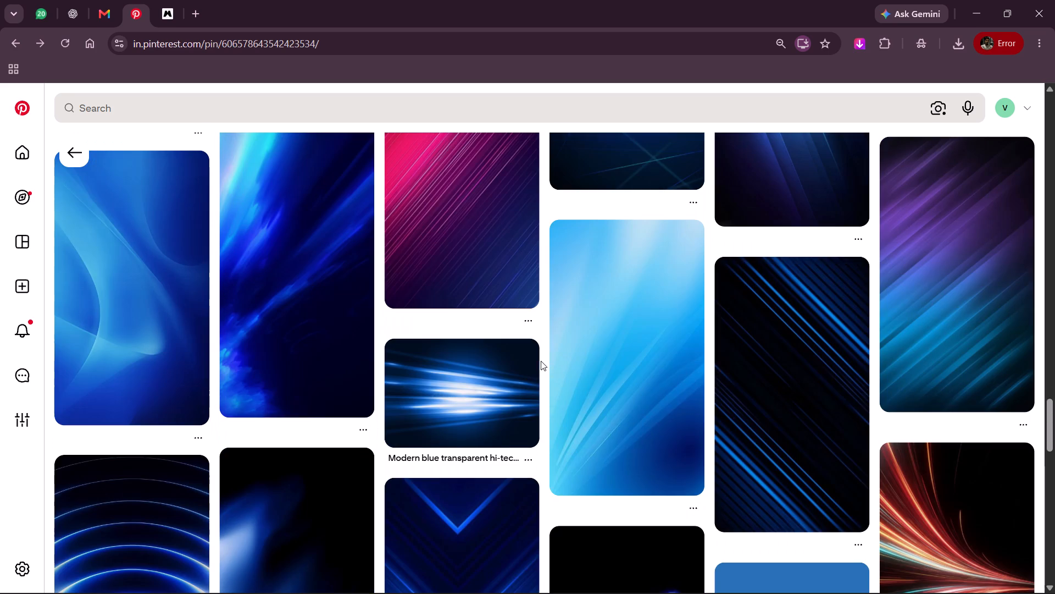
scroll(541, 361, down, 1)
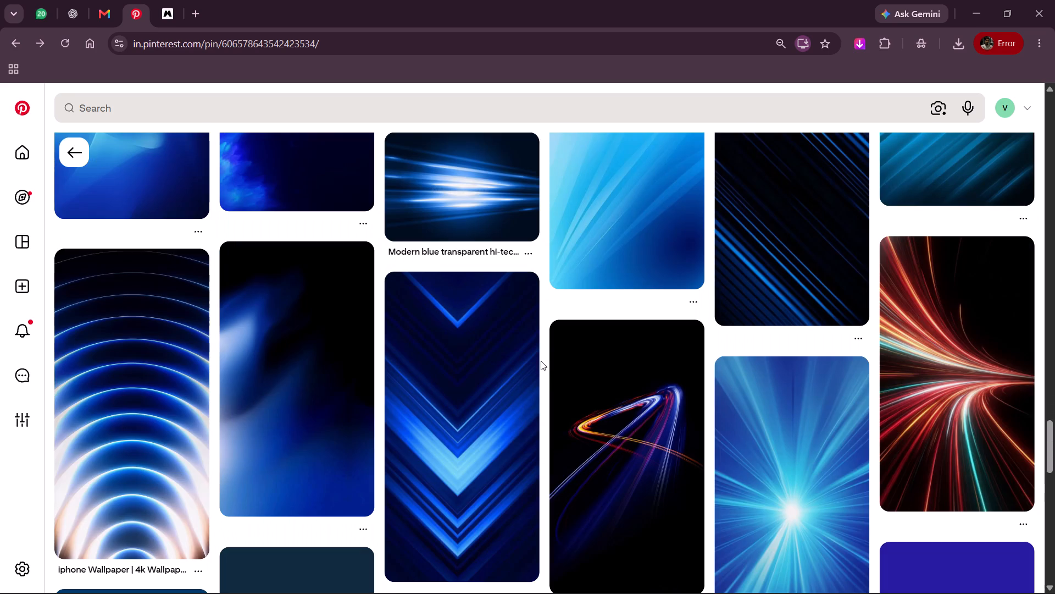
scroll(541, 361, down, 2)
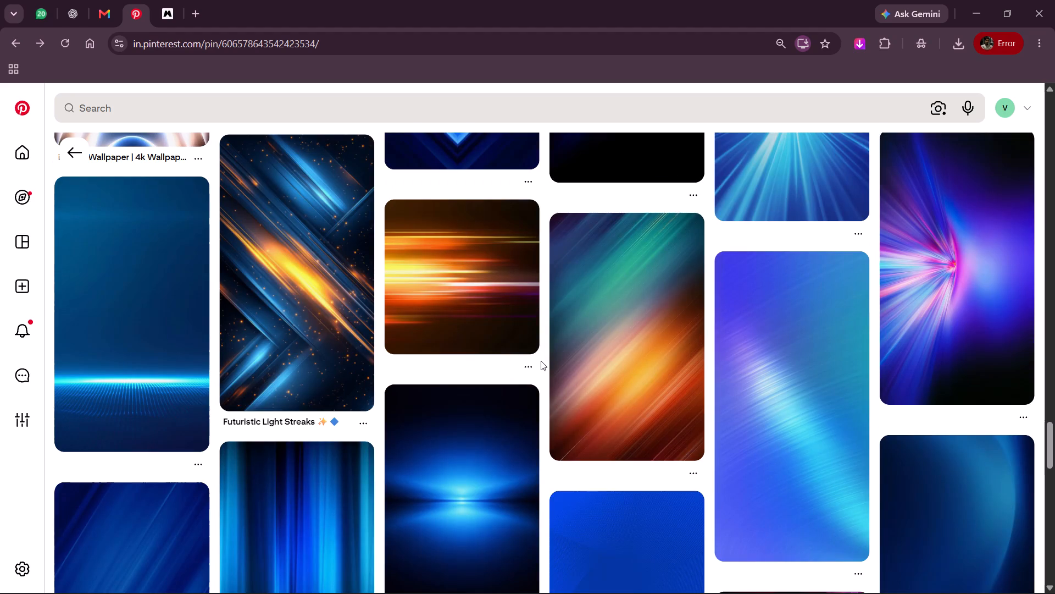
scroll(541, 361, down, 1)
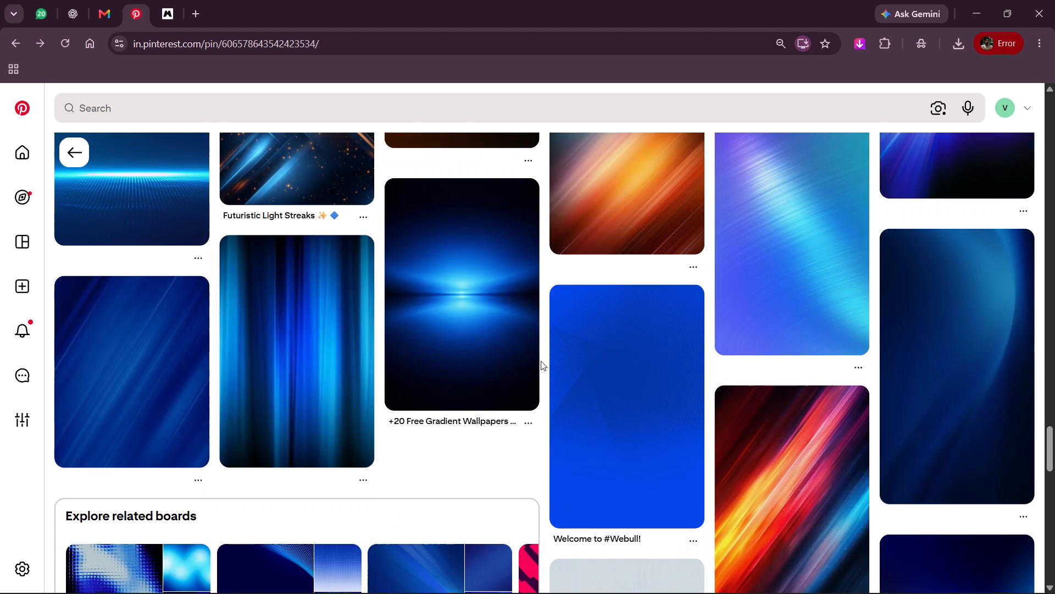
scroll(541, 361, down, 3)
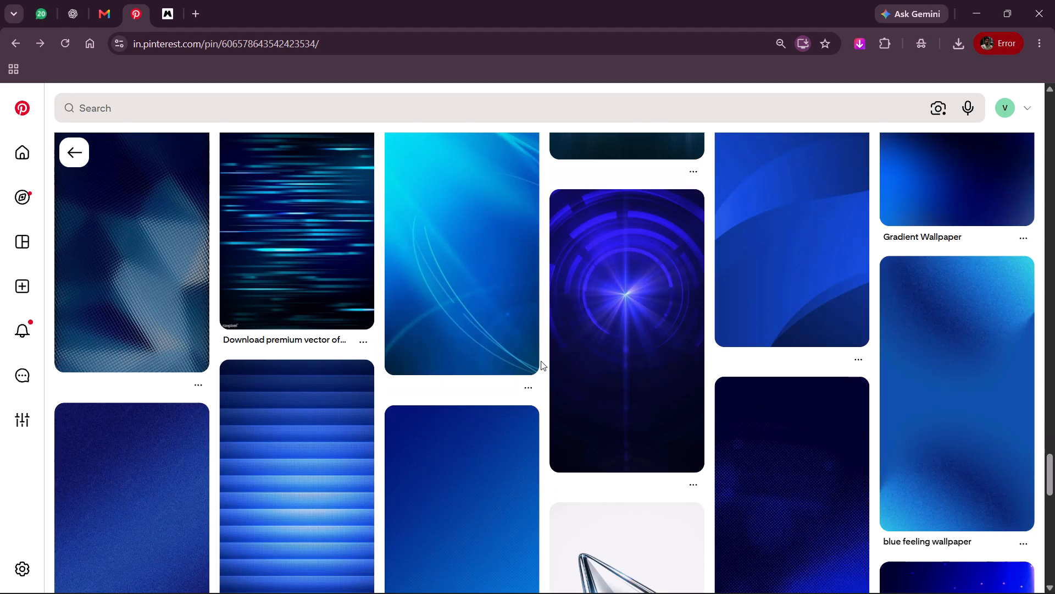
scroll(541, 361, down, 1)
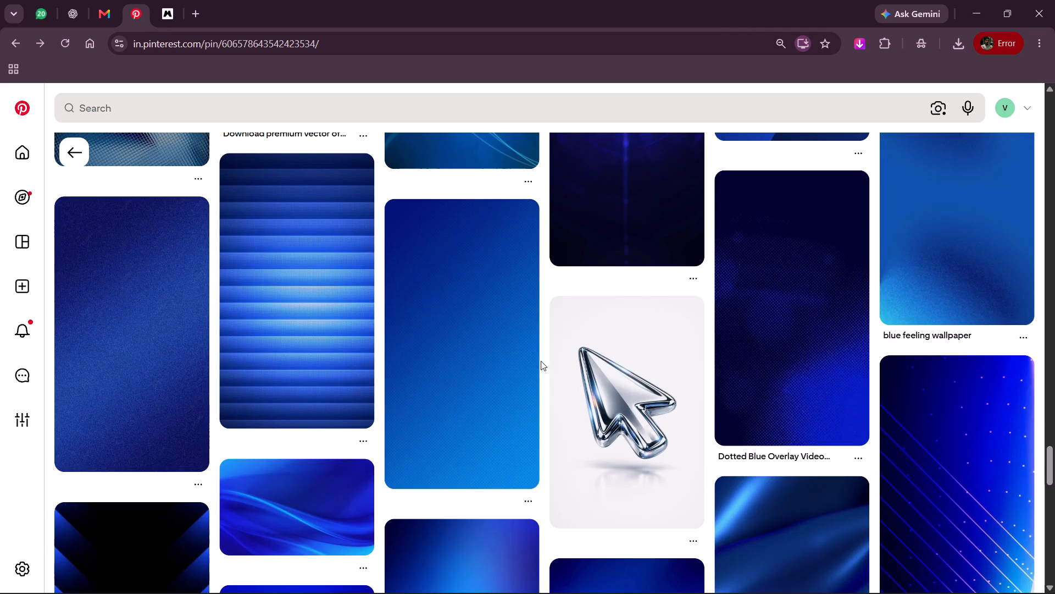
Return from the indigo pin to the previous blue streak pin and examine its related backgrounds for a suitable one.
click(66, 147)
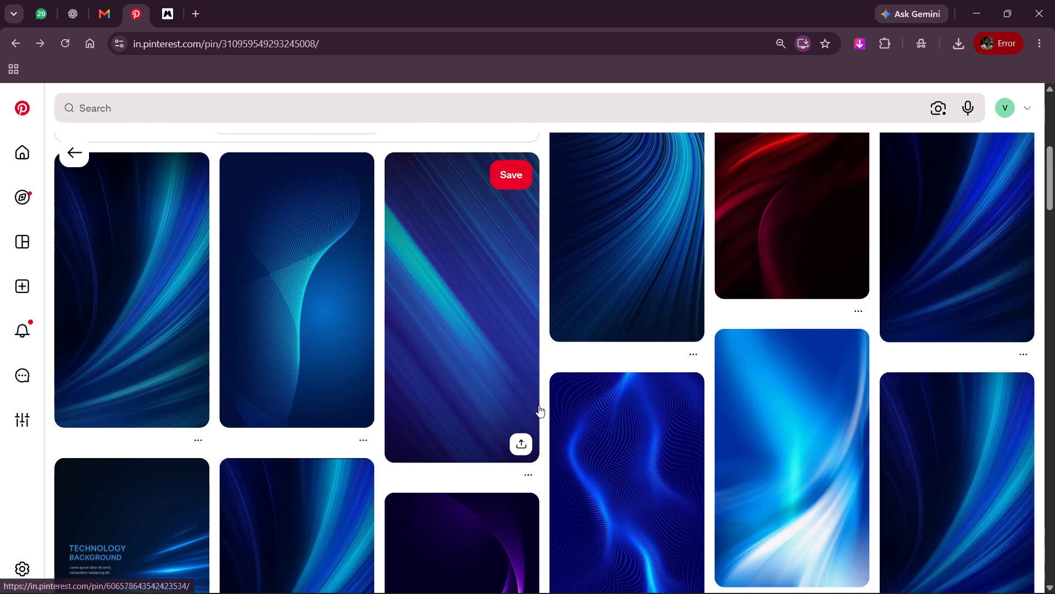
scroll(541, 409, down, 1)
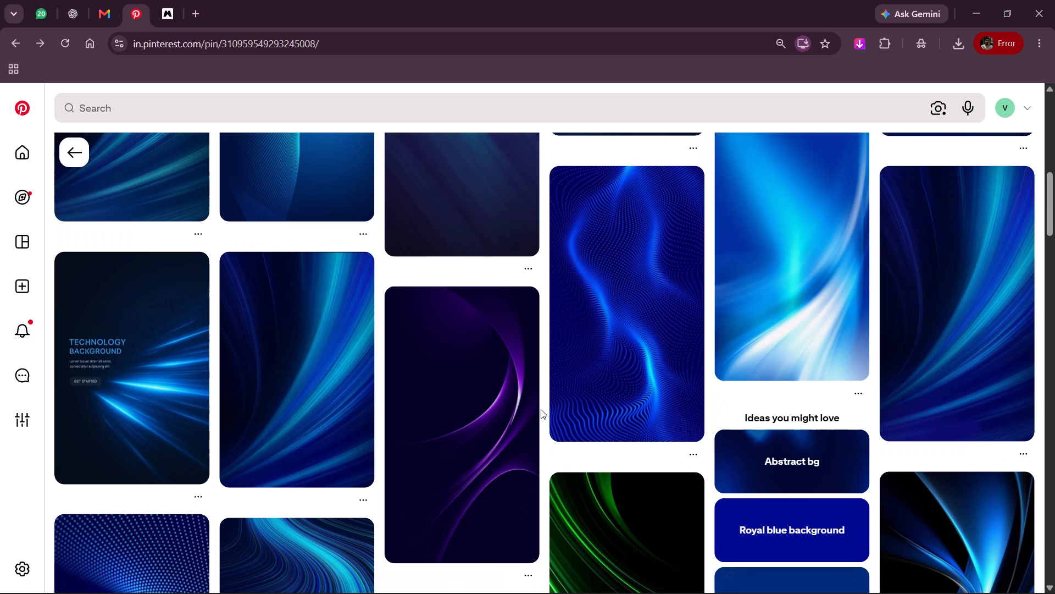
scroll(541, 409, down, 1)
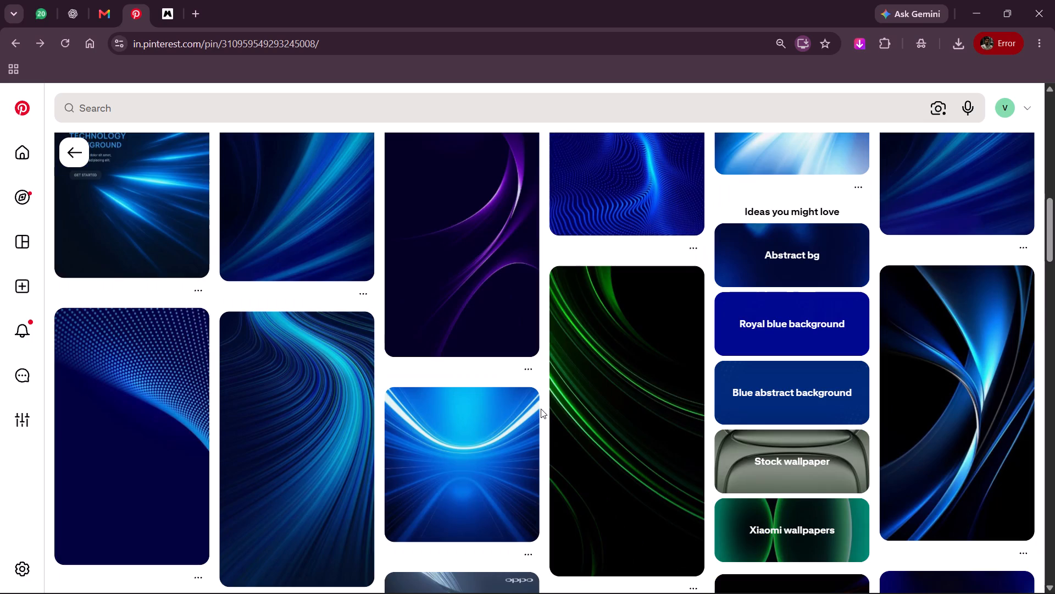
scroll(541, 409, down, 1)
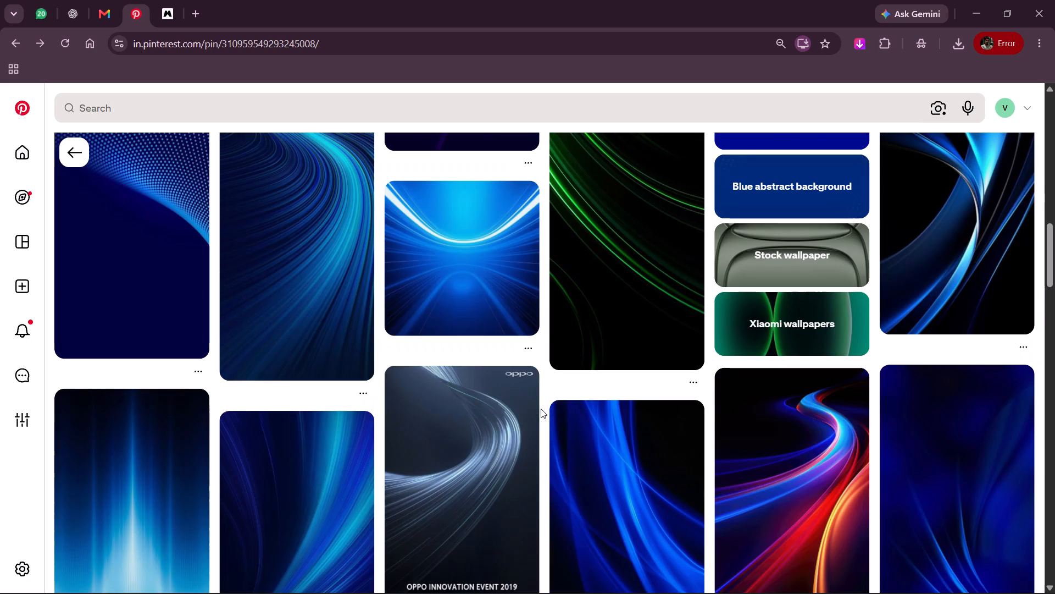
scroll(543, 404, down, 2)
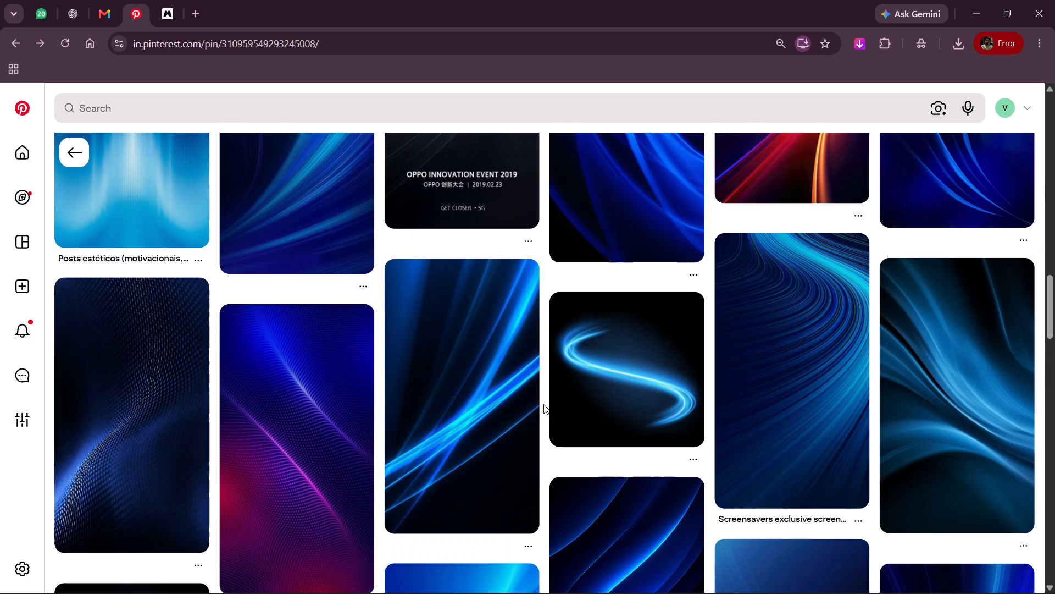
scroll(543, 404, down, 2)
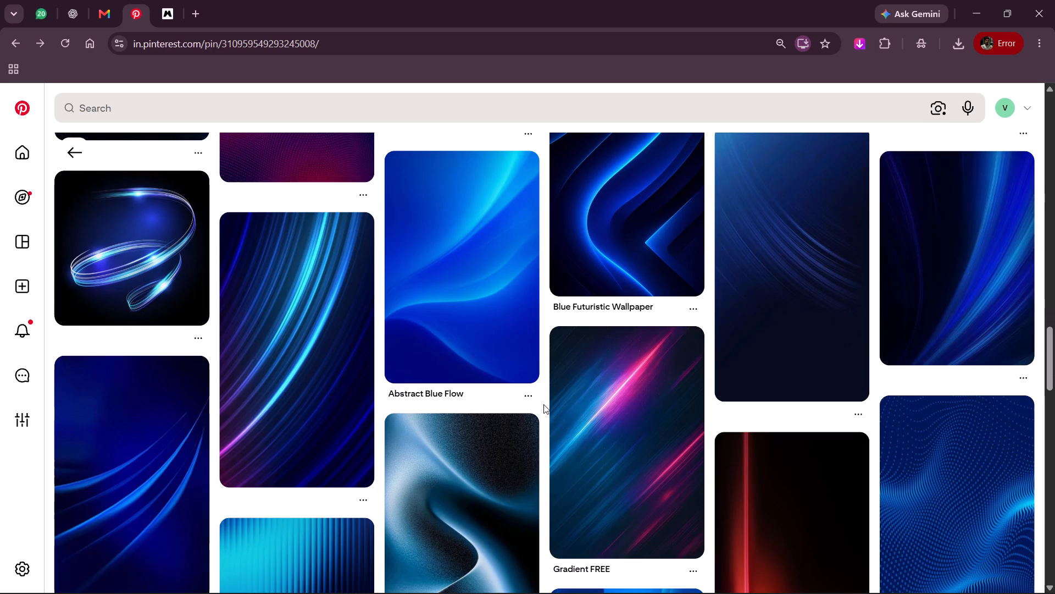
scroll(543, 404, down, 1)
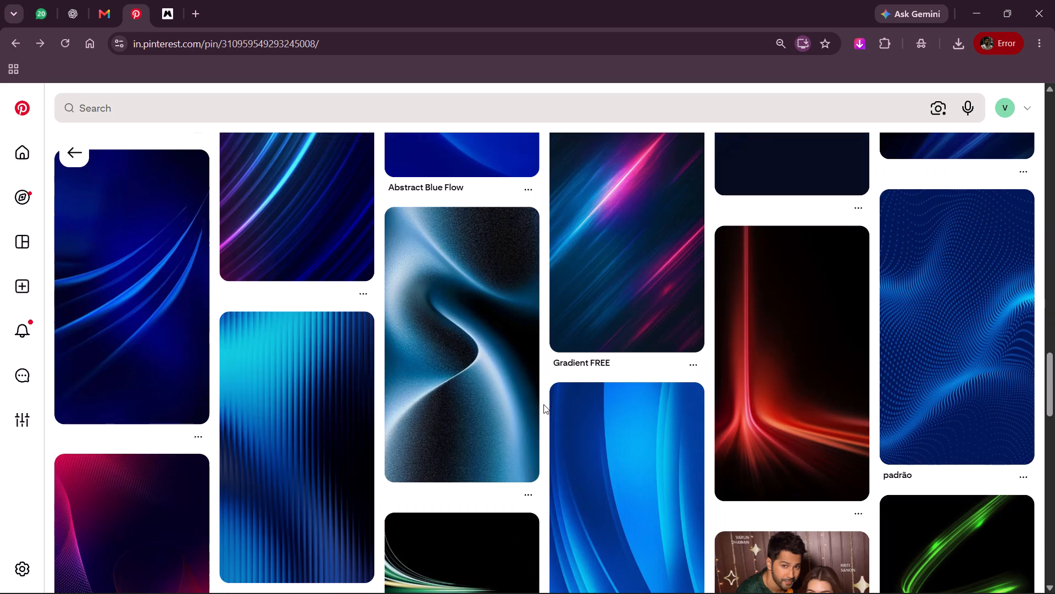
scroll(543, 404, down, 2)
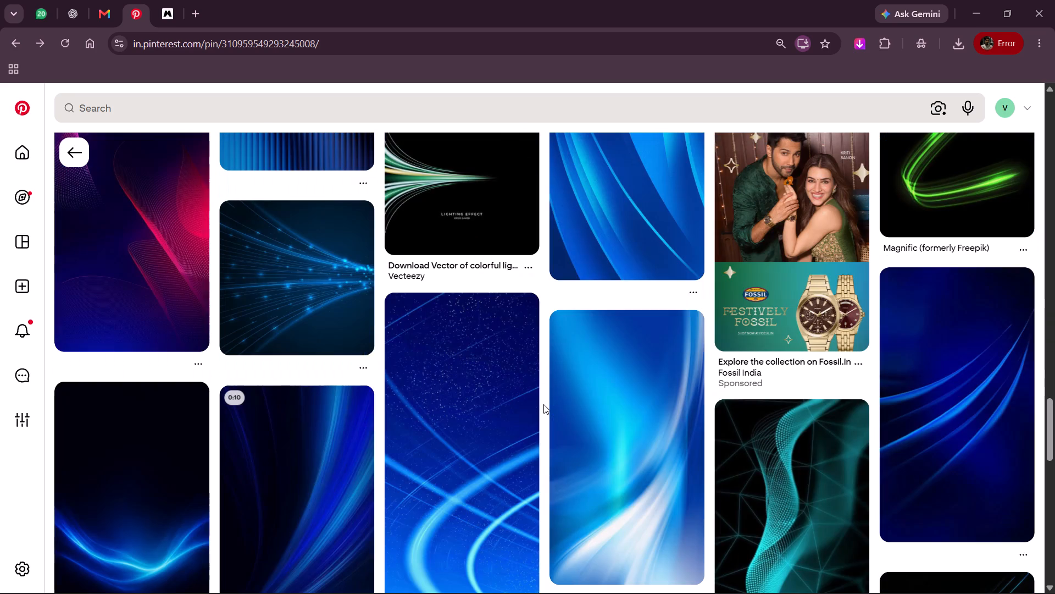
scroll(543, 404, down, 1)
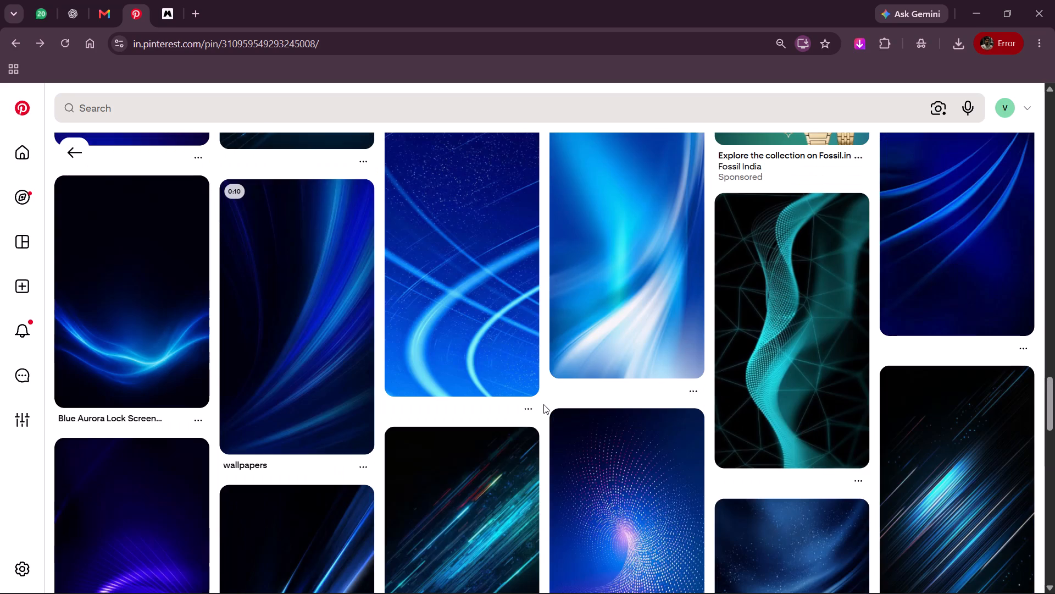
scroll(543, 402, down, 1)
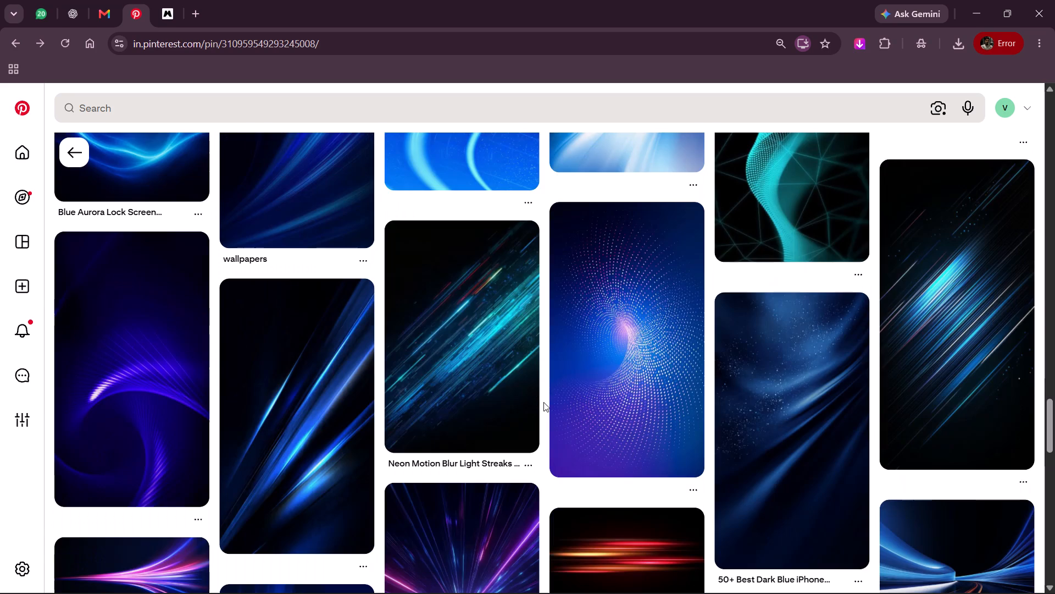
scroll(543, 402, down, 1)
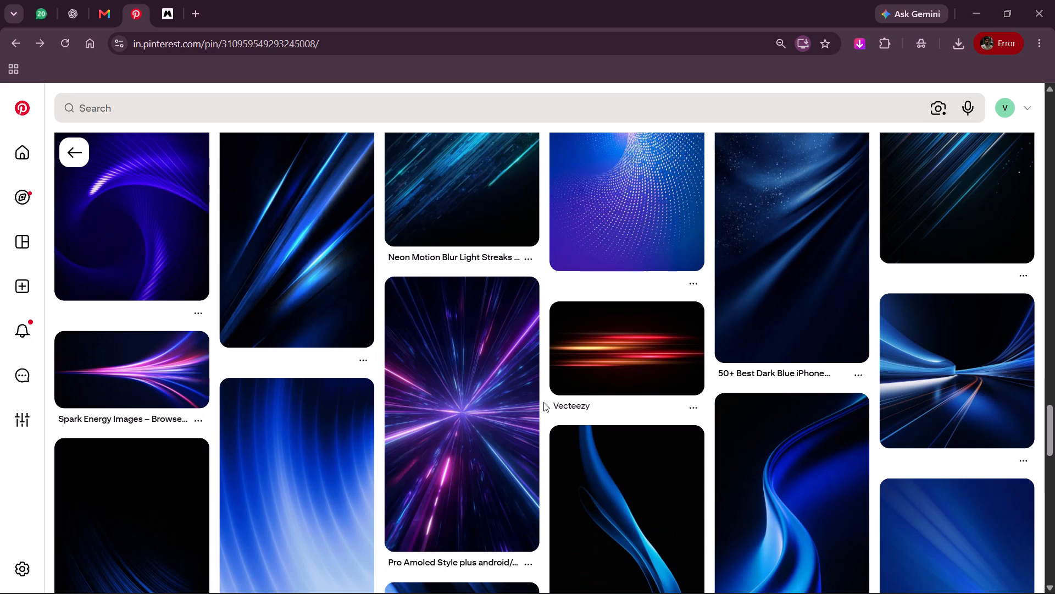
scroll(543, 402, down, 1)
Open the black pin with bright blue diagonal light streaks, examine its related backgrounds, and return to the previous pin.
scroll(493, 375, up, 1)
click(313, 264)
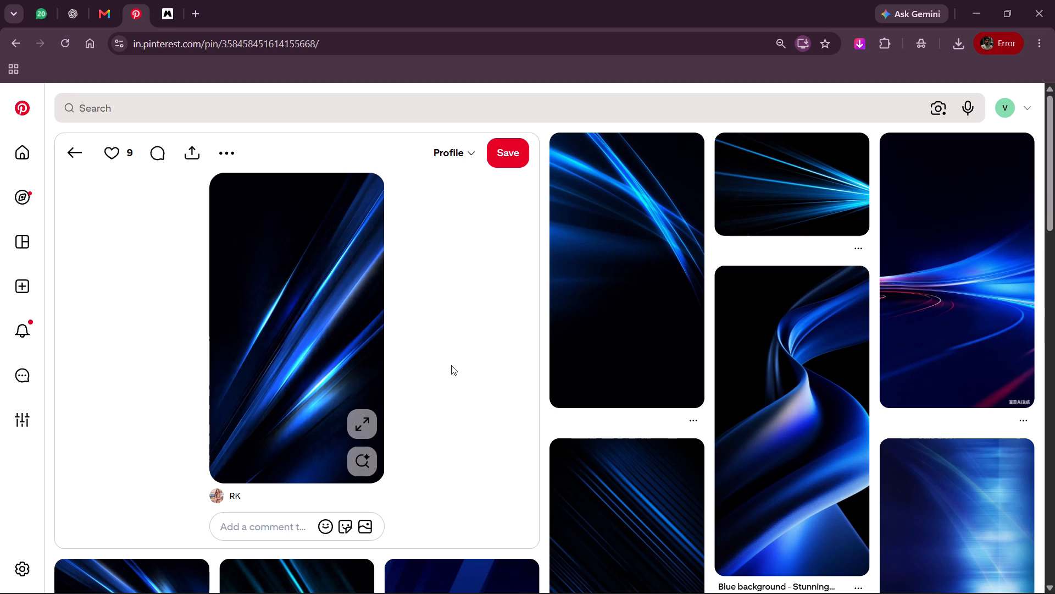
scroll(451, 365, down, 1)
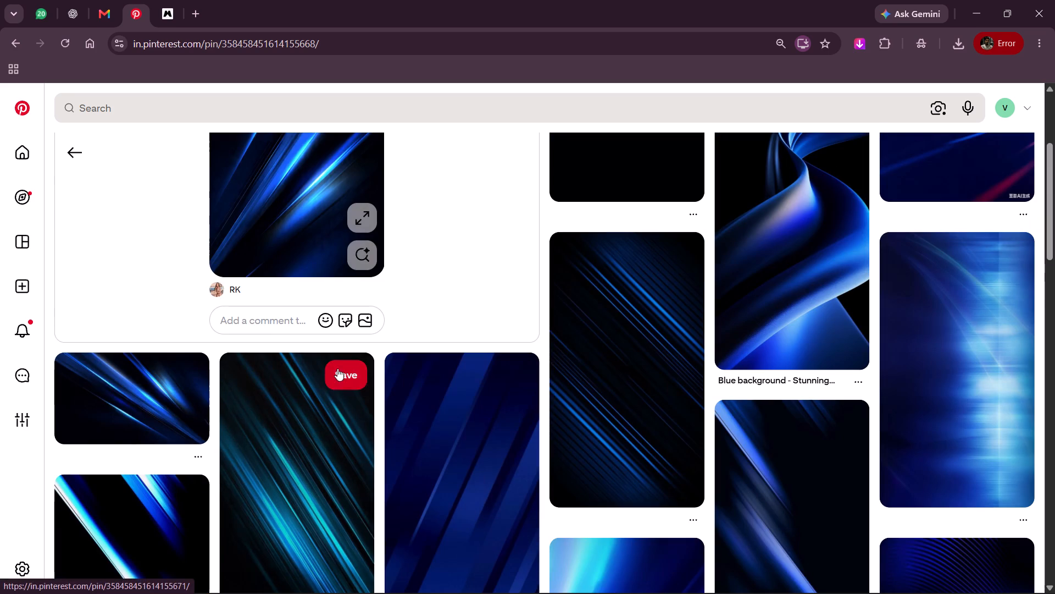
scroll(401, 338, up, 1)
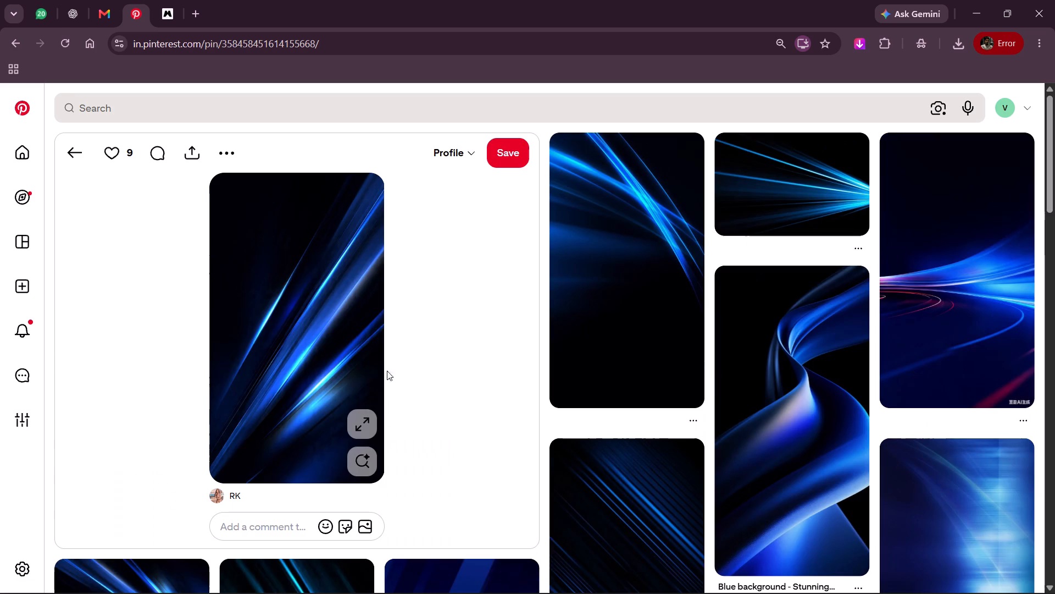
scroll(289, 356, down, 1)
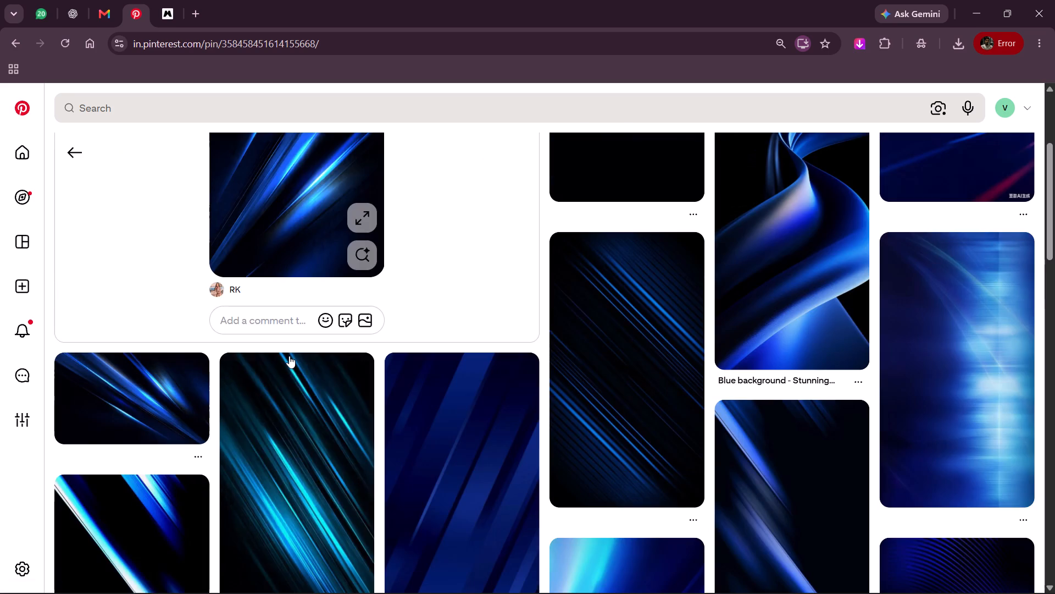
scroll(289, 356, down, 1)
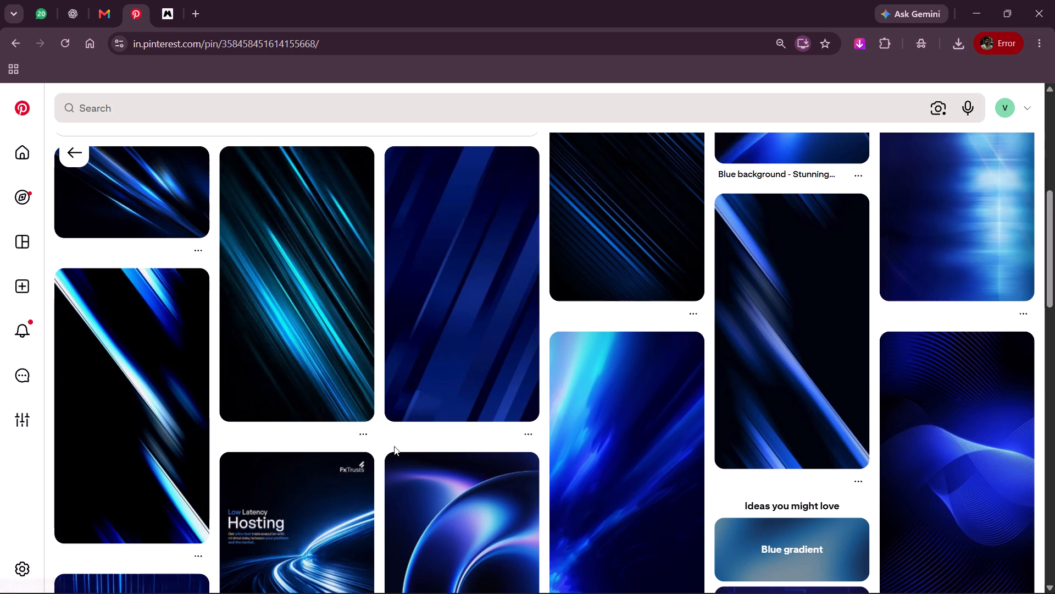
scroll(393, 447, down, 2)
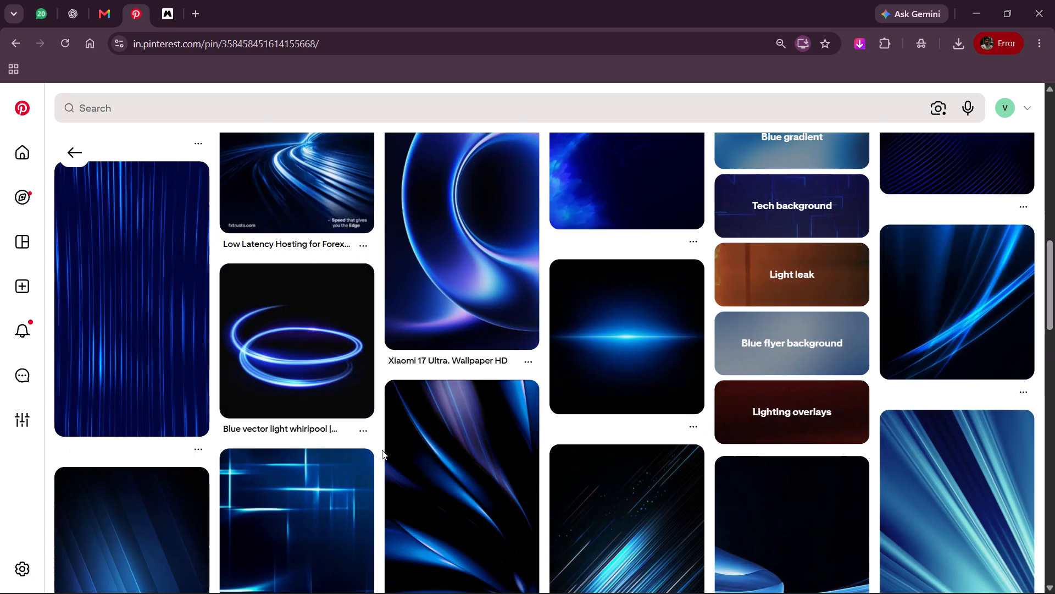
scroll(382, 450, down, 1)
scroll(382, 450, up, 7)
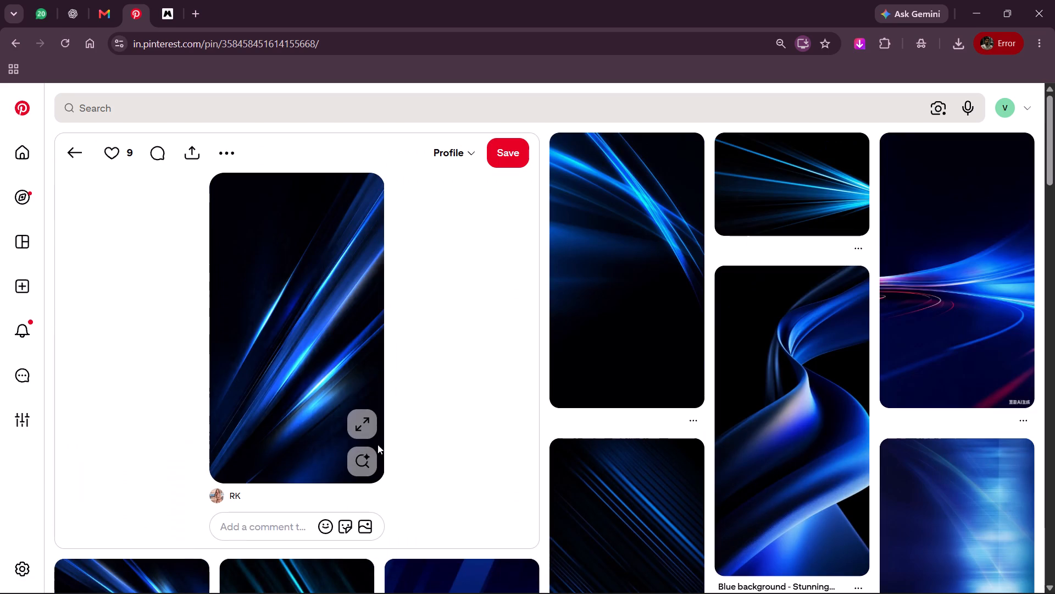
click(74, 155)
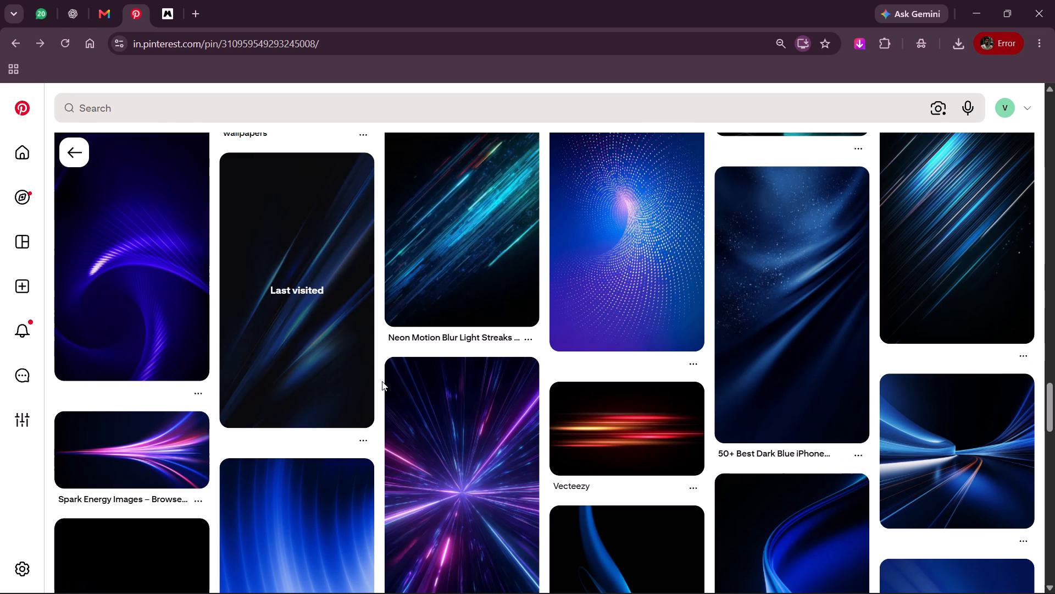
Examine the related blue backgrounds further down the pin's feed, past the related boards, for a suitable image.
scroll(380, 406, down, 1)
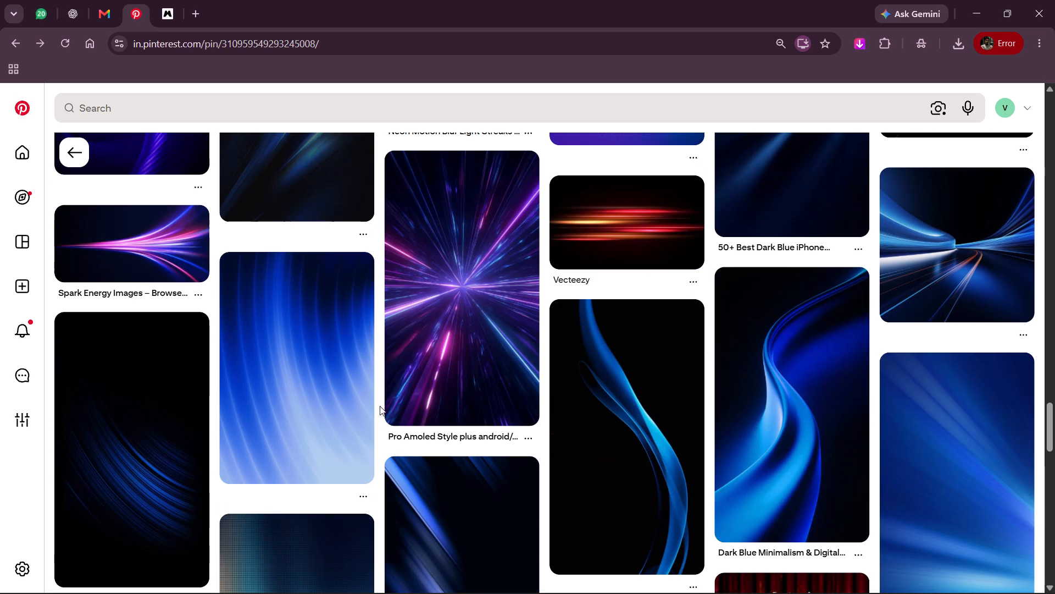
scroll(380, 406, down, 4)
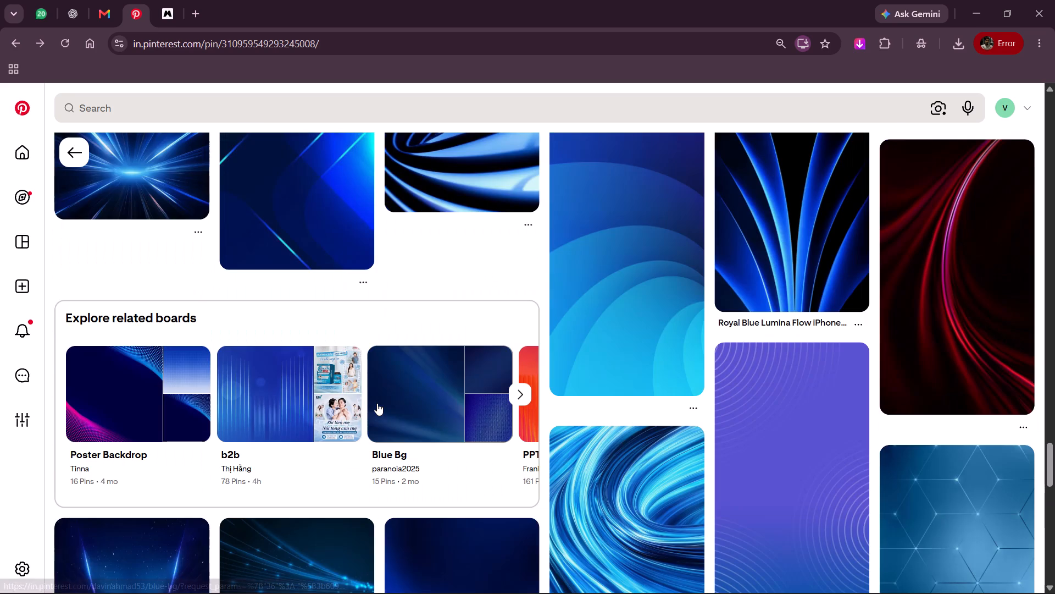
scroll(377, 403, down, 2)
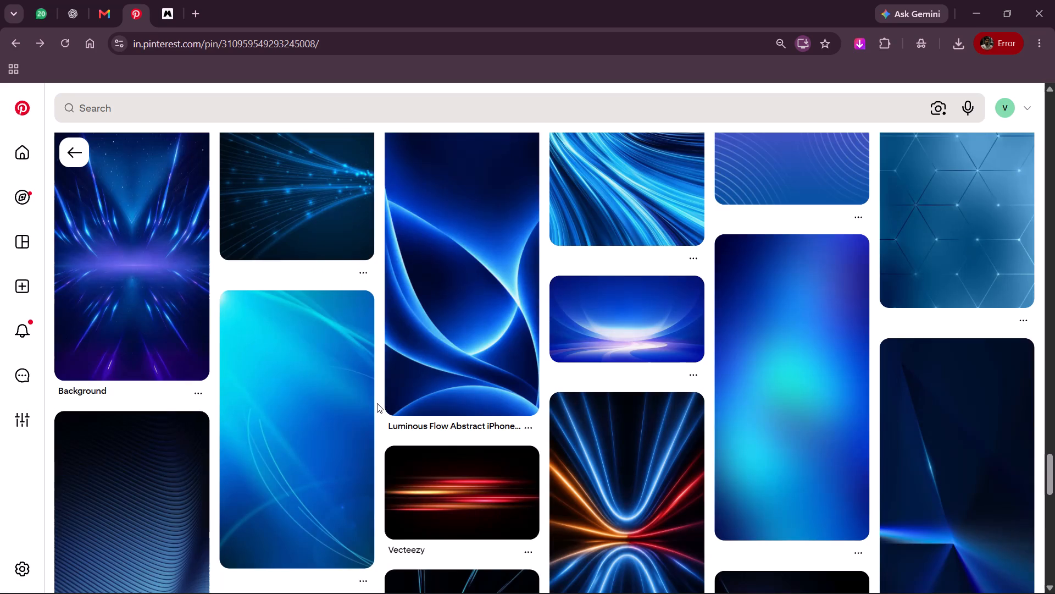
scroll(377, 403, down, 3)
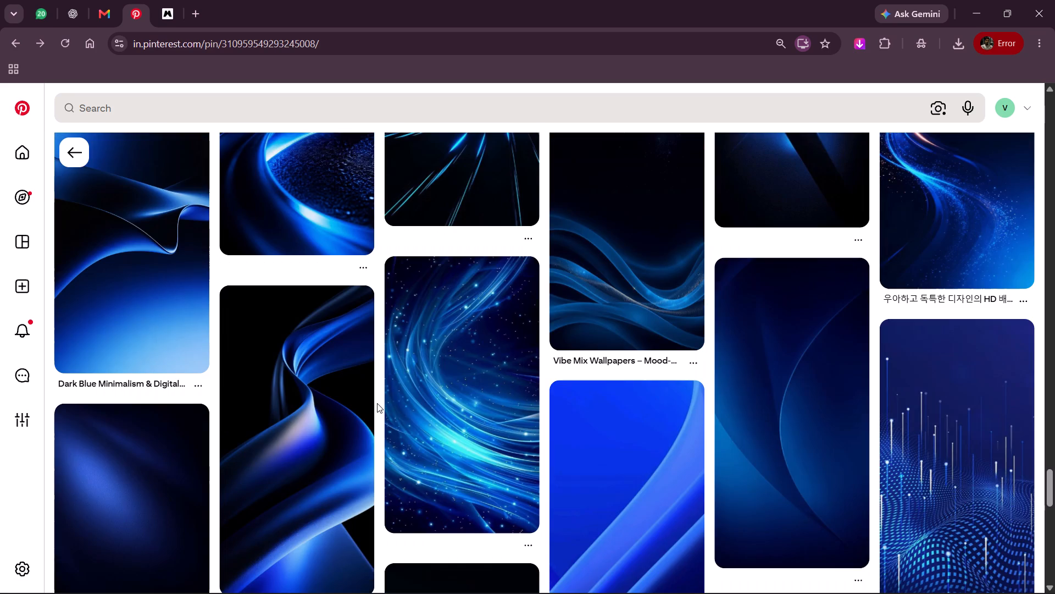
scroll(377, 403, down, 2)
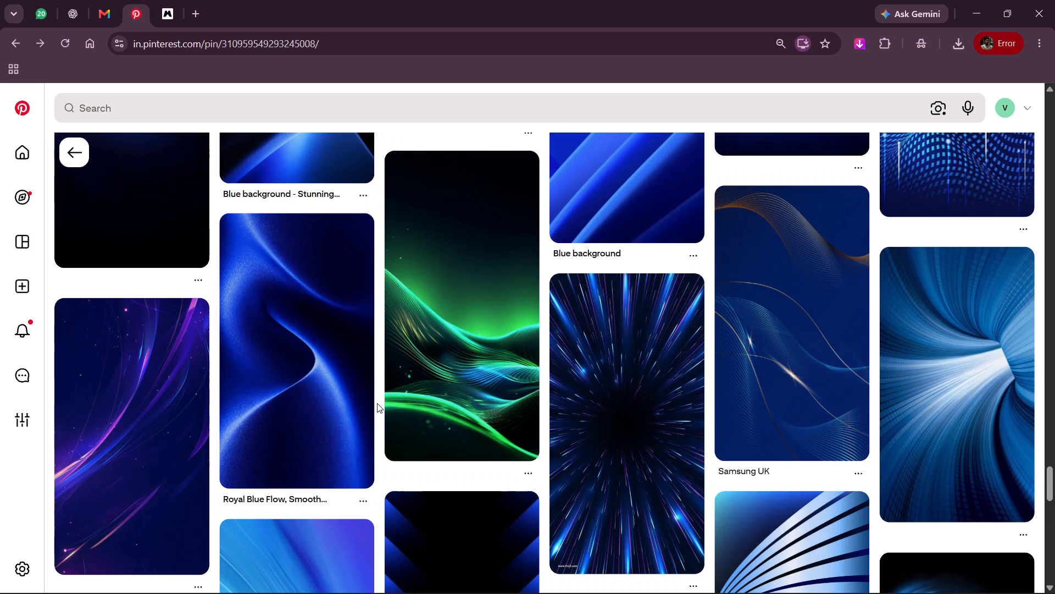
scroll(377, 403, down, 1)
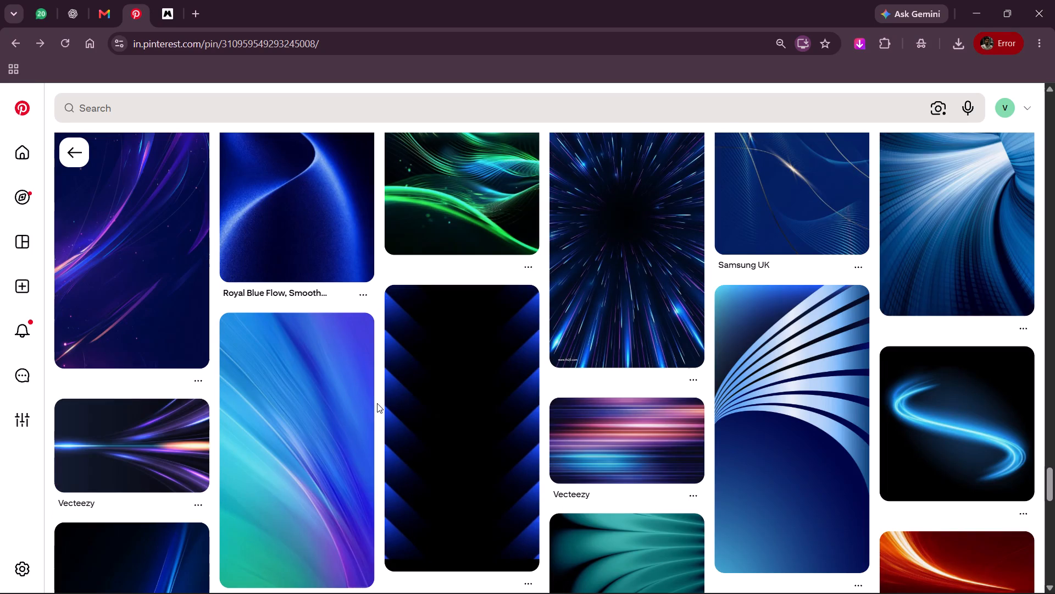
scroll(377, 403, down, 1)
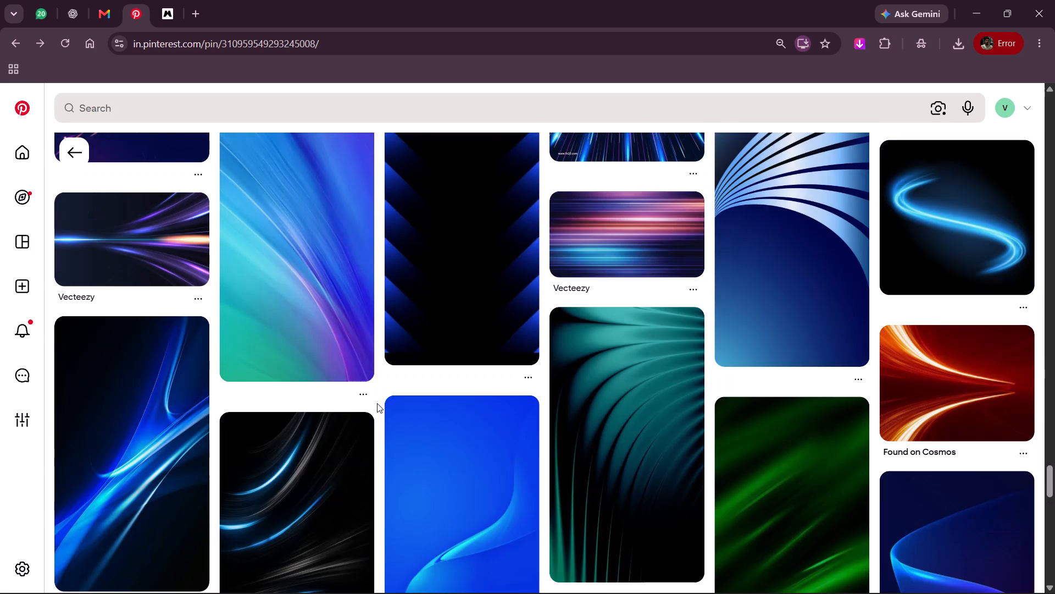
Examine the blue backgrounds back up the pin's related feed, past the related boards, for a suitable image.
scroll(377, 403, up, 7)
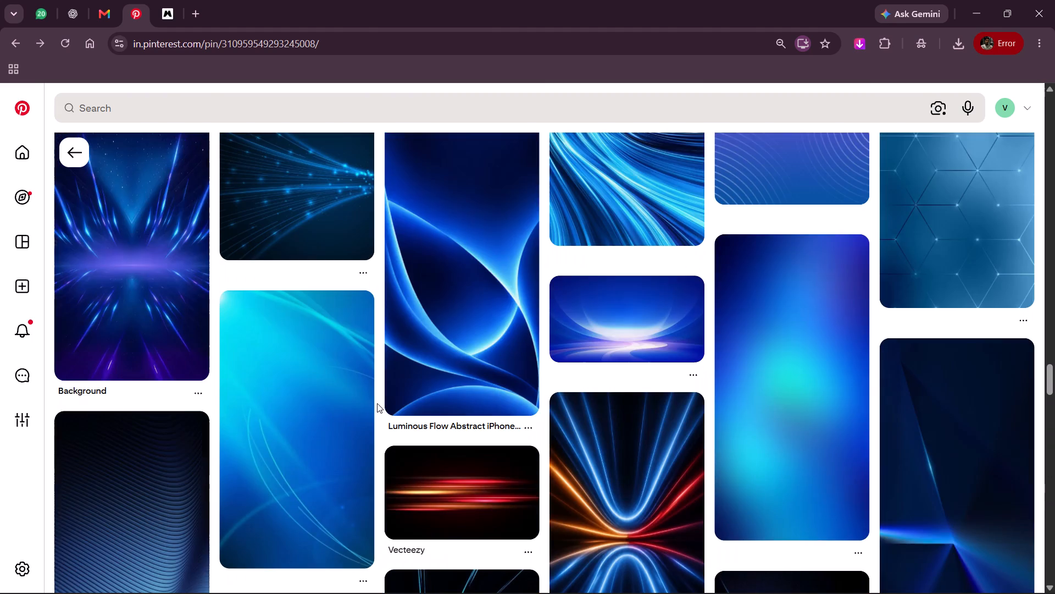
scroll(377, 403, up, 3)
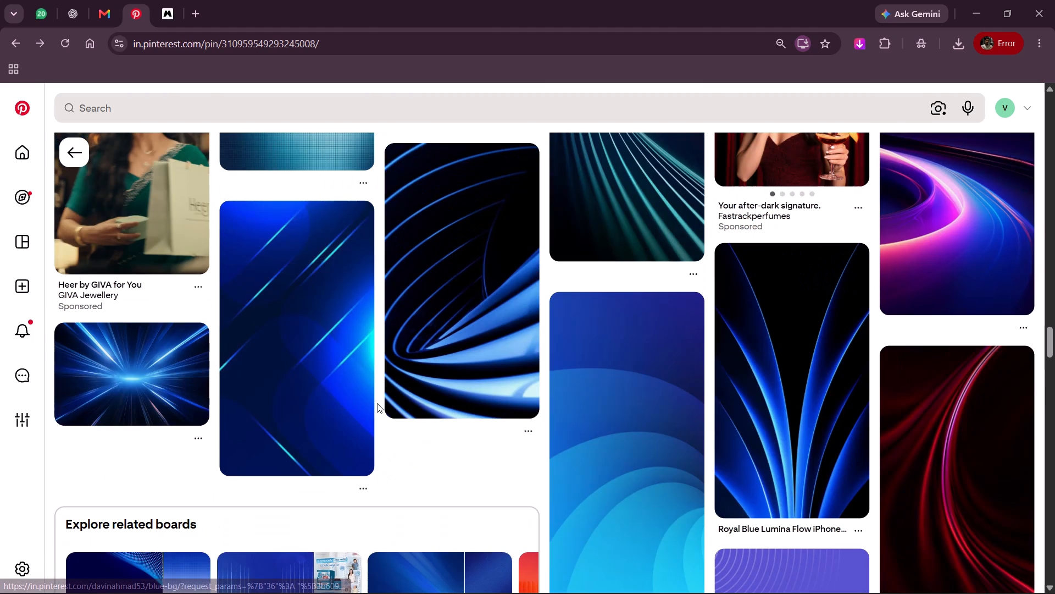
scroll(377, 403, up, 2)
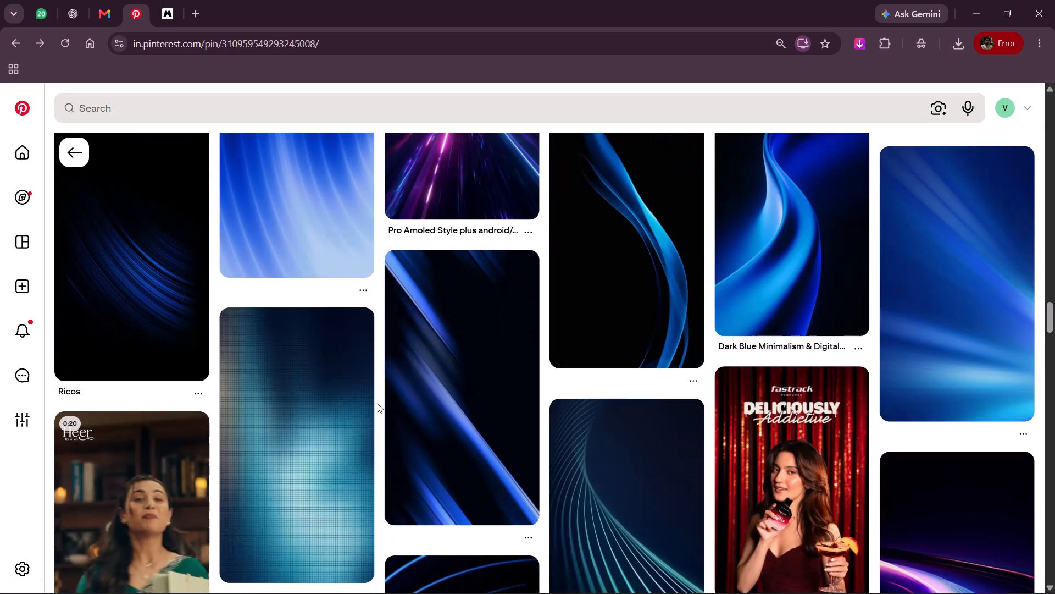
scroll(377, 403, up, 1)
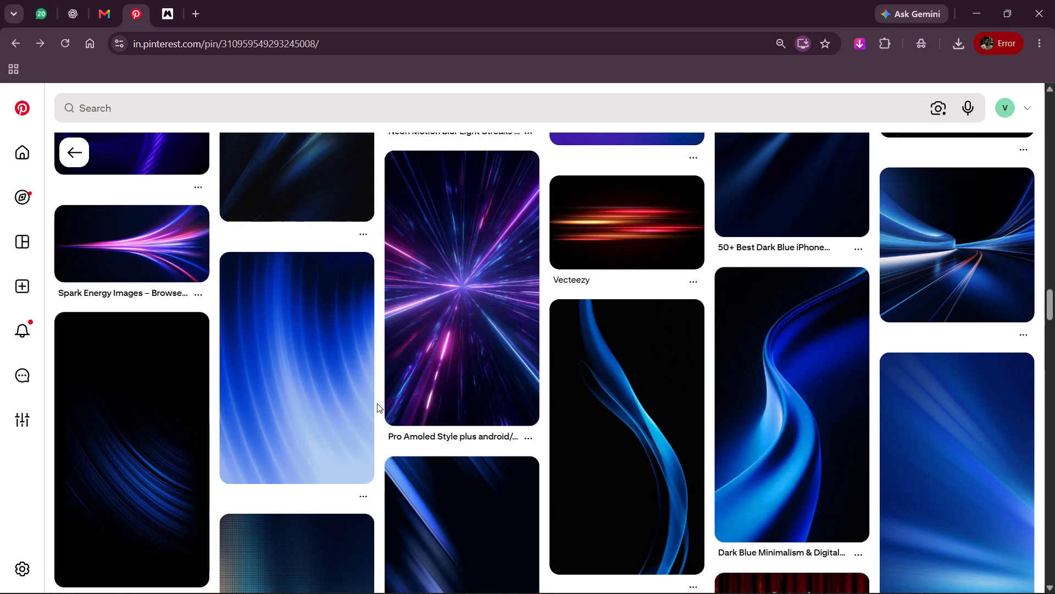
scroll(377, 403, up, 3)
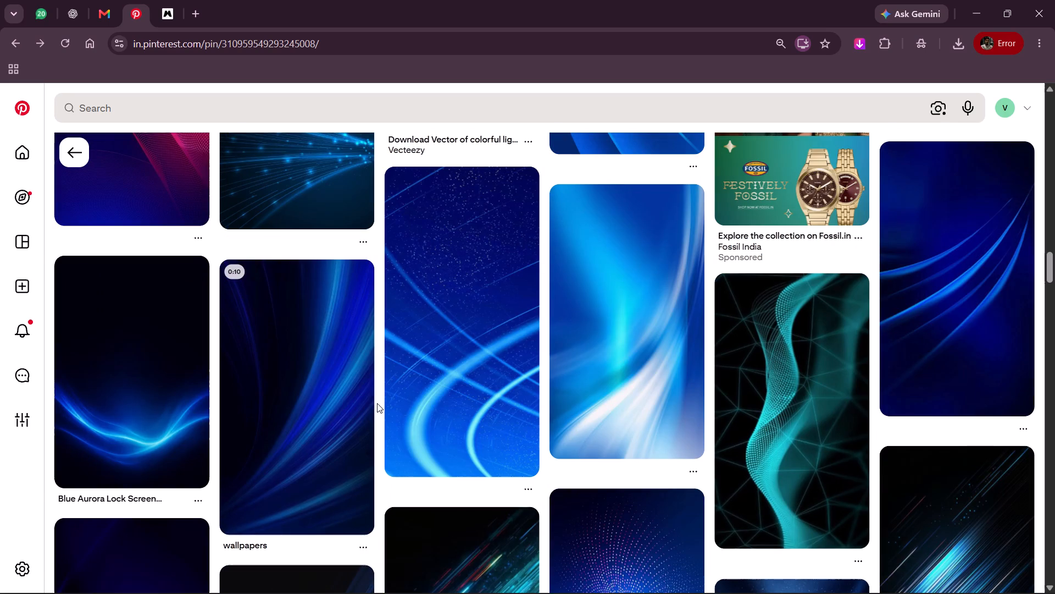
scroll(377, 410, up, 3)
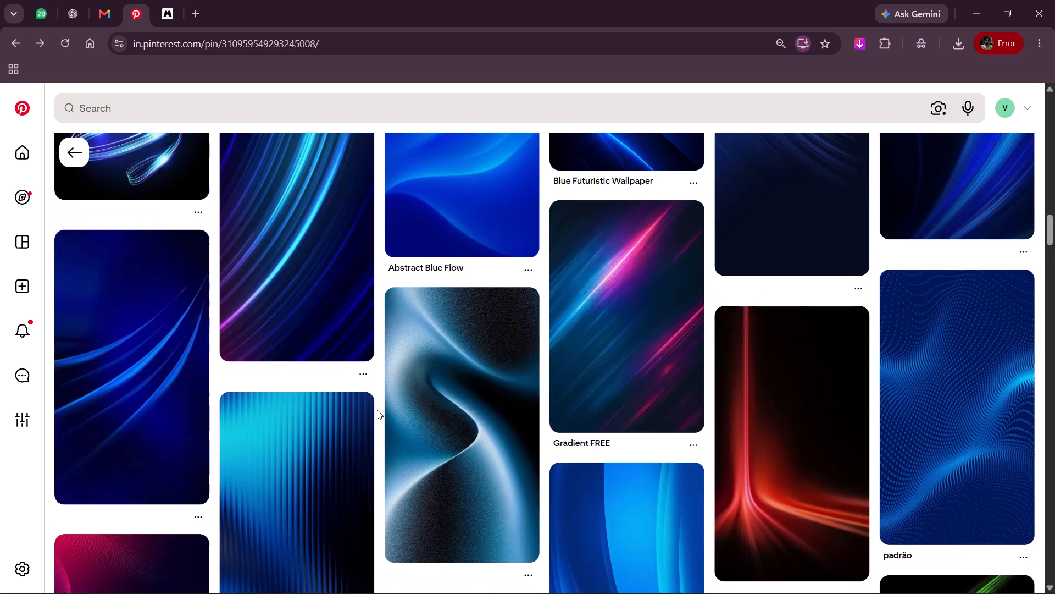
scroll(377, 410, up, 1)
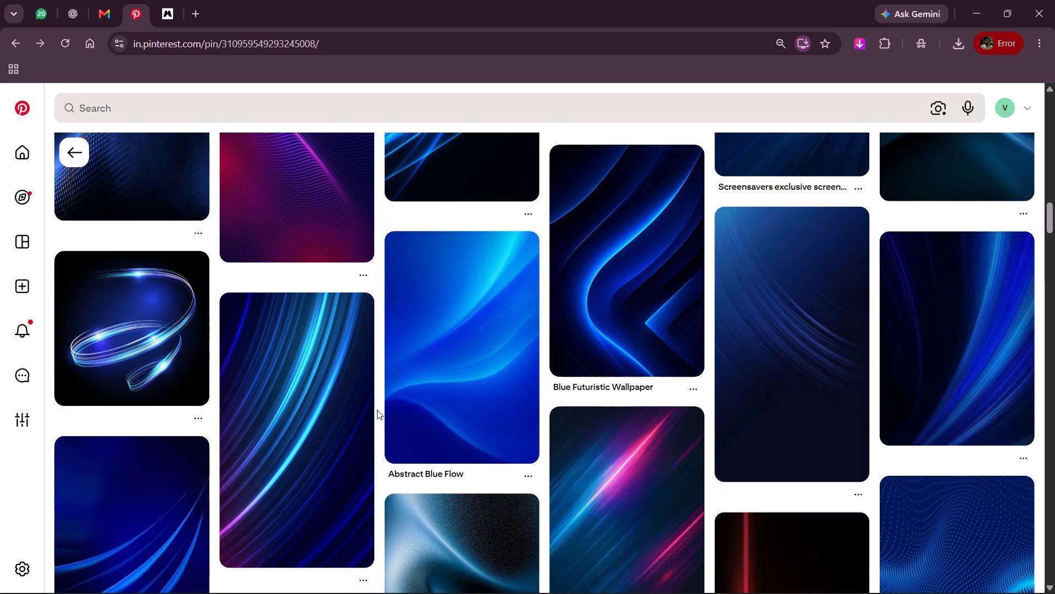
scroll(377, 410, up, 1)
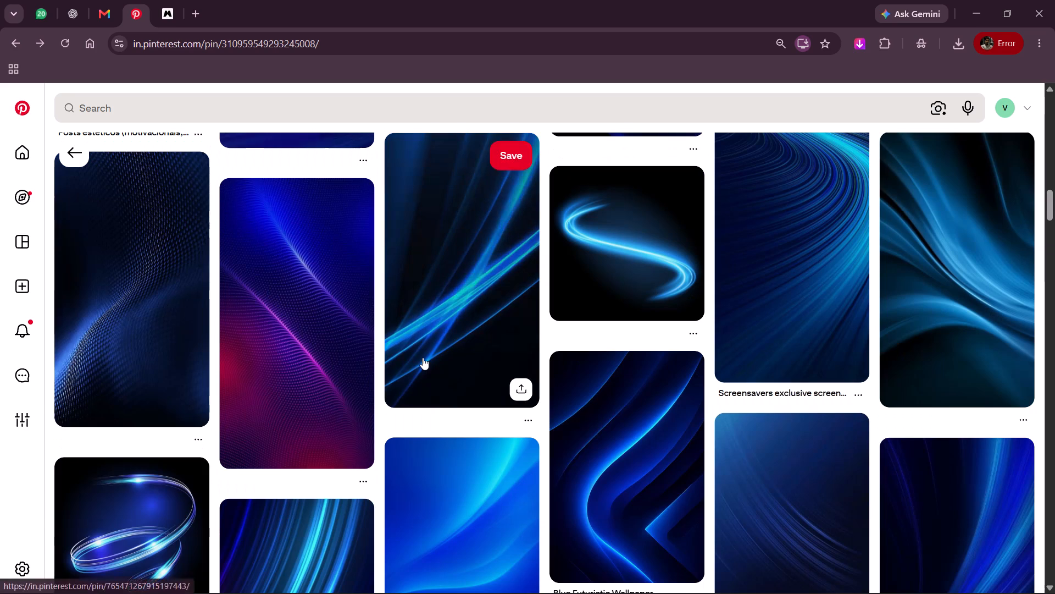
Reopen the last visited black pin with bright blue diagonal light streaks and save its image to Downloads as a JPEG.
scroll(423, 358, down, 2)
scroll(375, 382, down, 1)
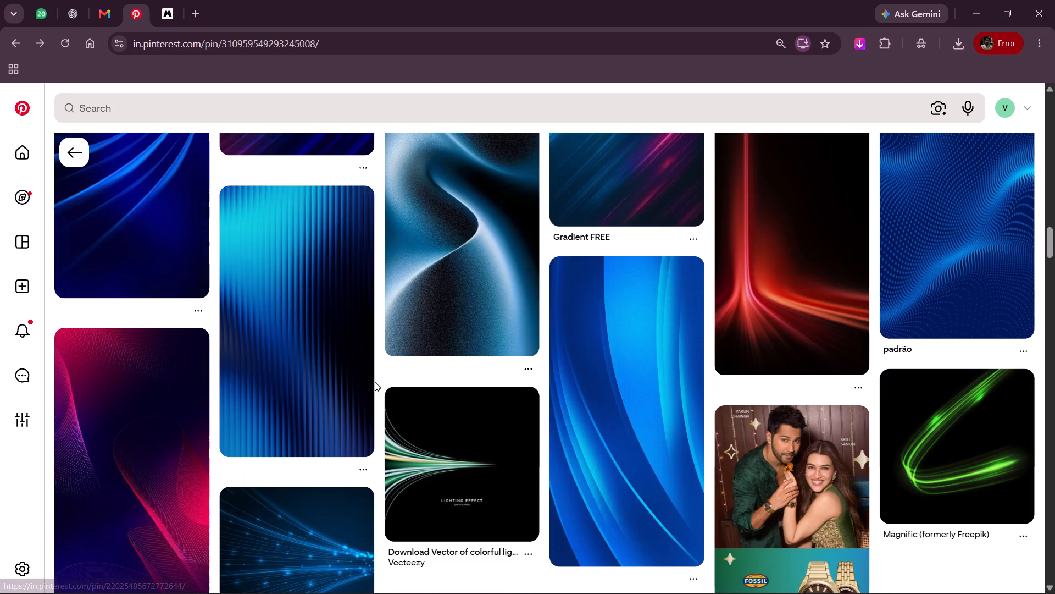
scroll(375, 382, down, 2)
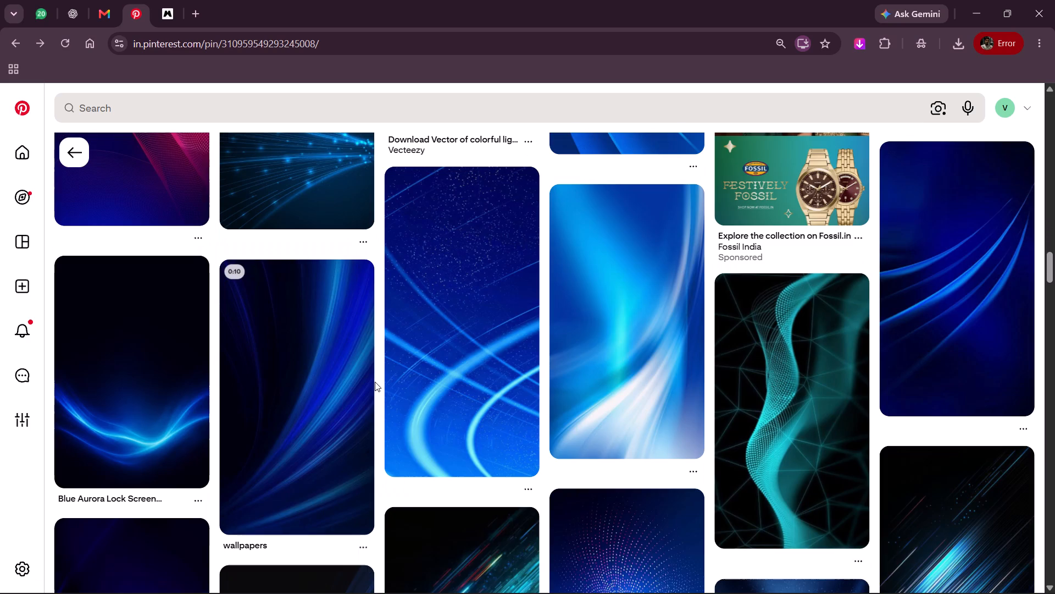
scroll(375, 382, down, 1)
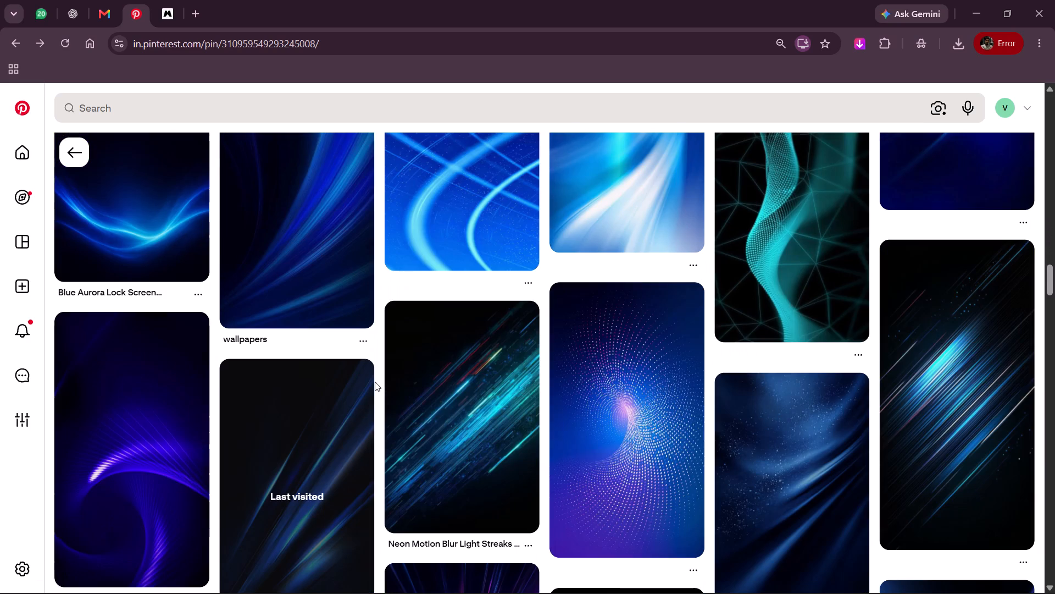
drag(323, 446, 332, 445)
click(305, 471)
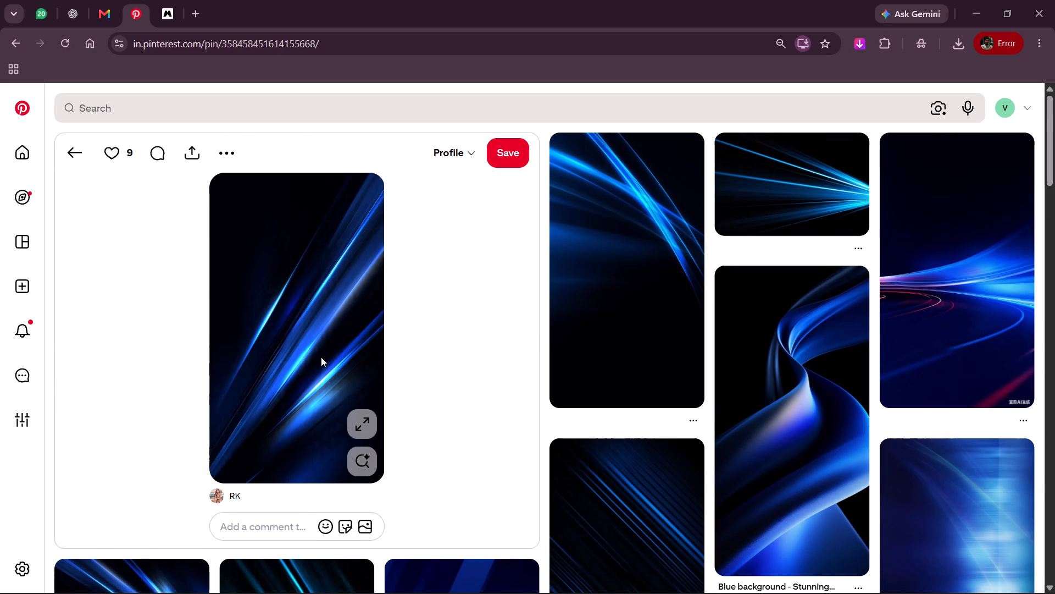
scroll(321, 357, down, 1)
scroll(321, 357, up, 1)
right_click(299, 358)
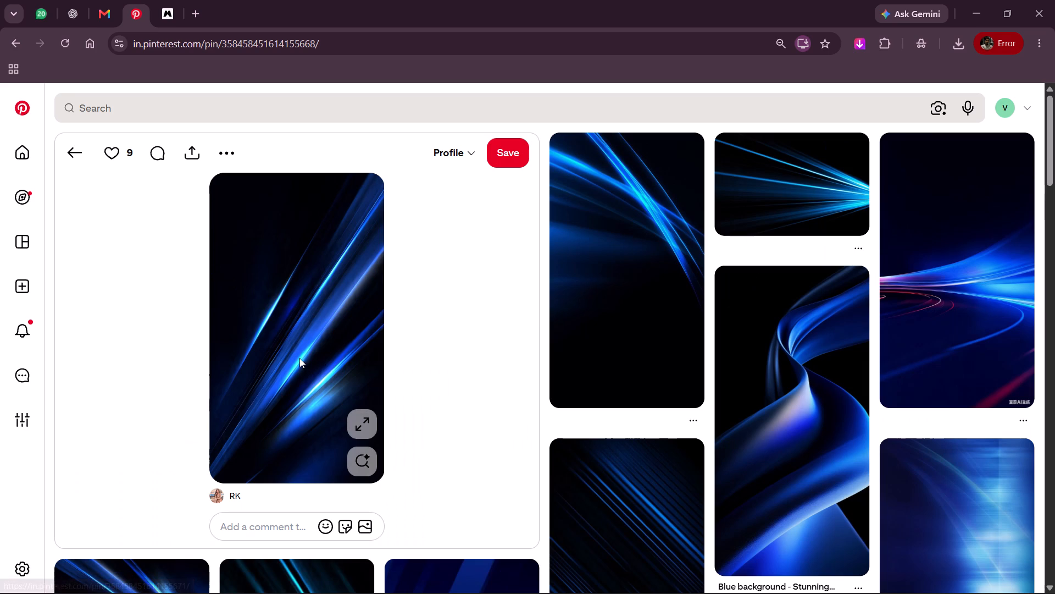
click(409, 399)
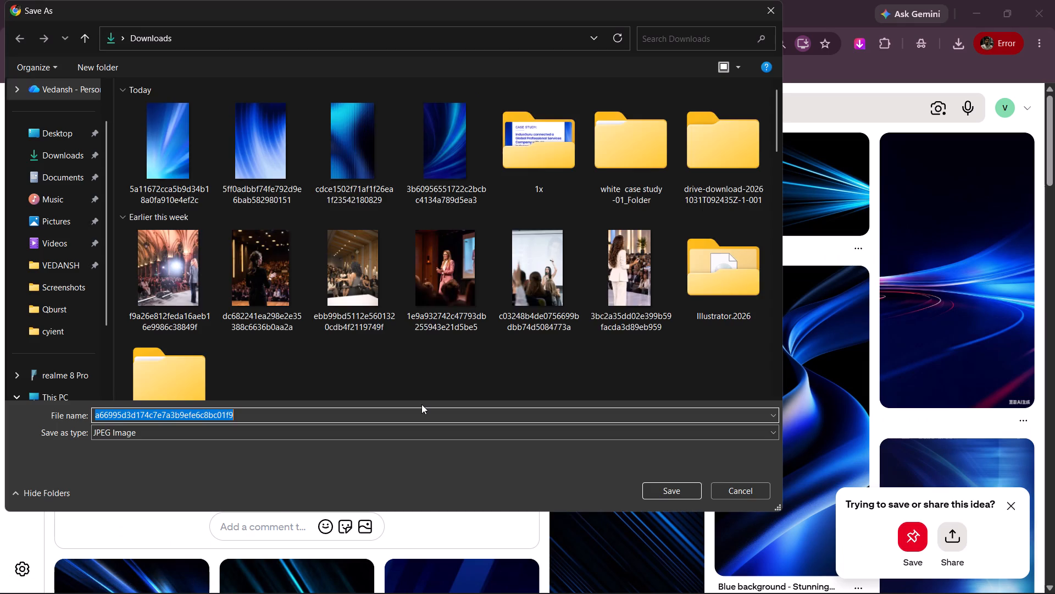
key(Return)
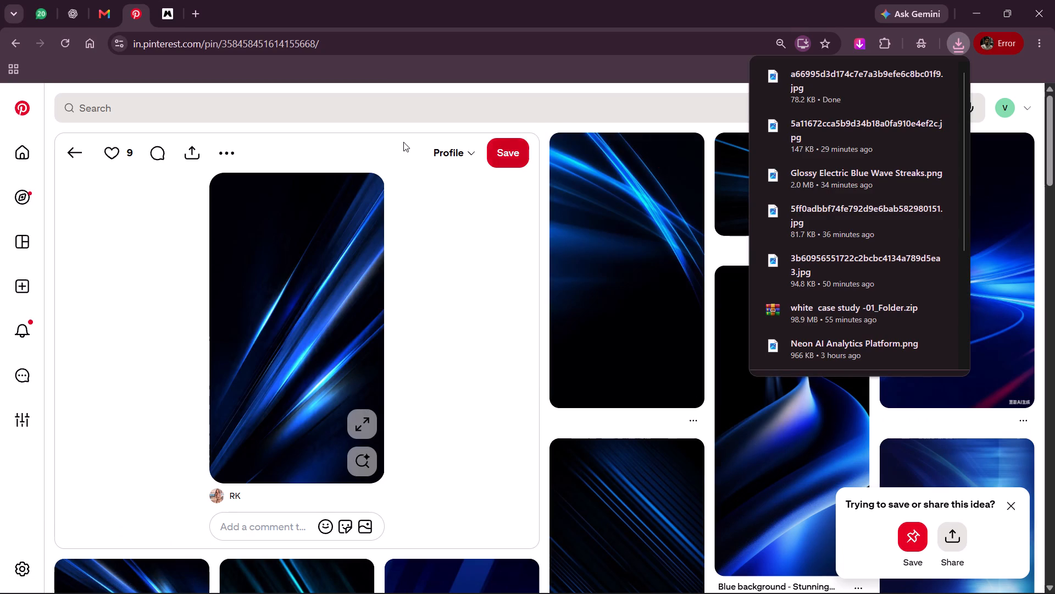
Search Google Images for "glowing speed texture" in a new browser tab.
click(188, 17)
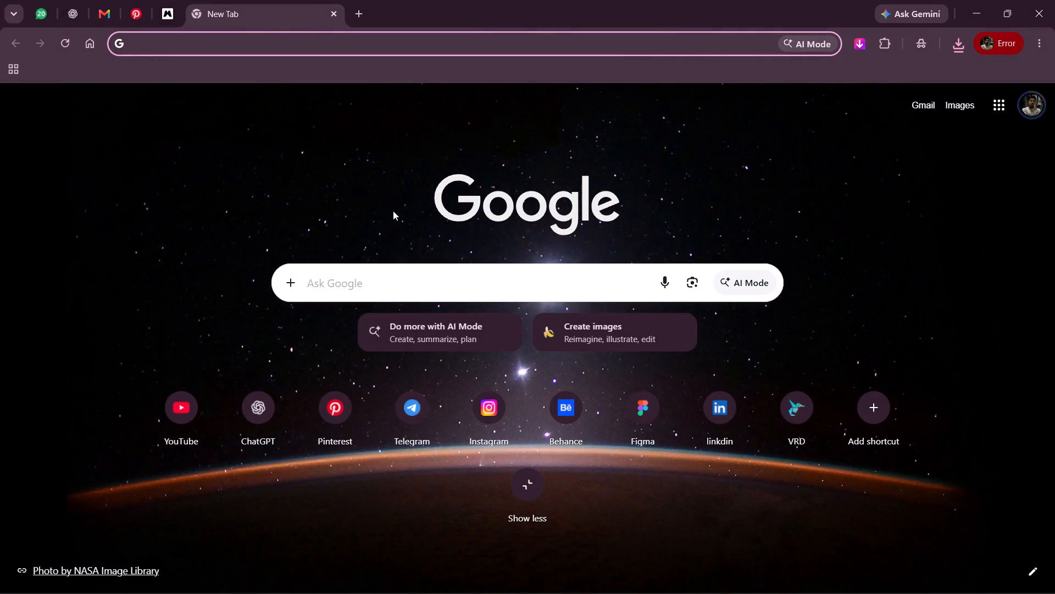
click(425, 282)
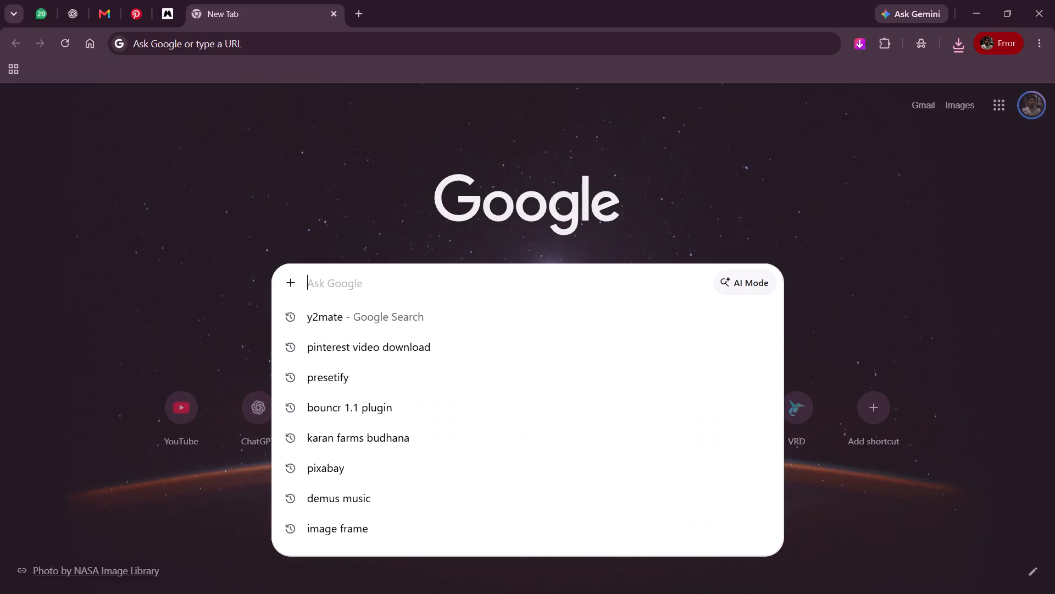
text(glowing)
key(space)
text(speed)
key(space)
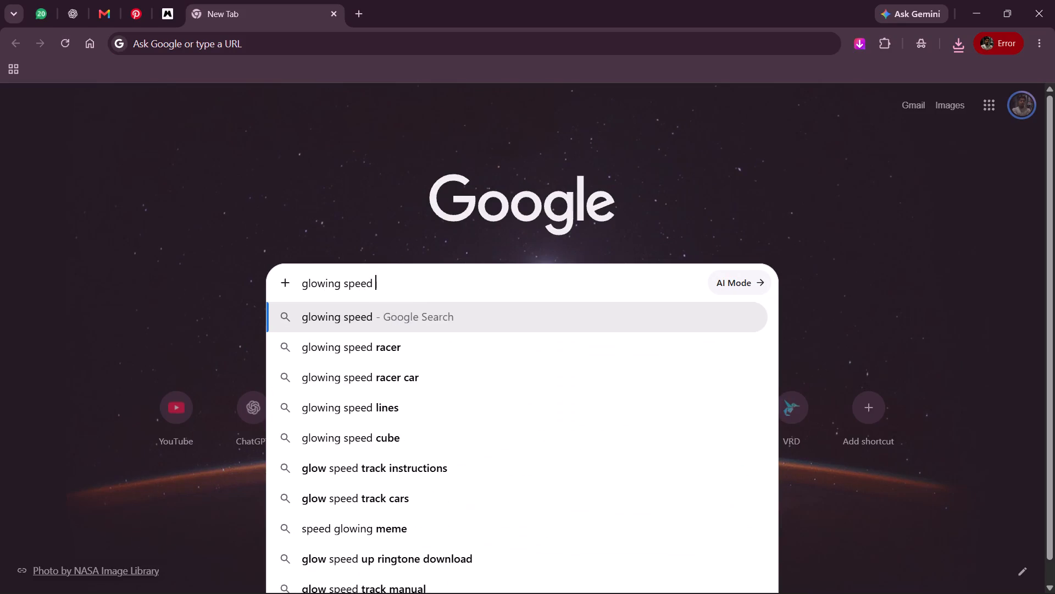
key(t)
text(ez)
key(BackSpace)
key(x)
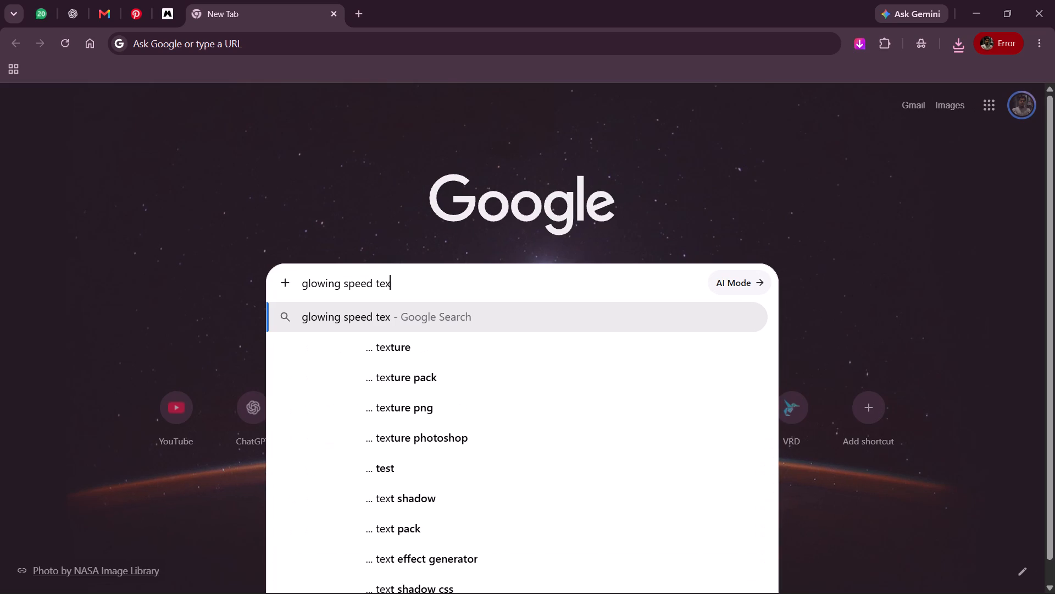
key(Down)
key(Return)
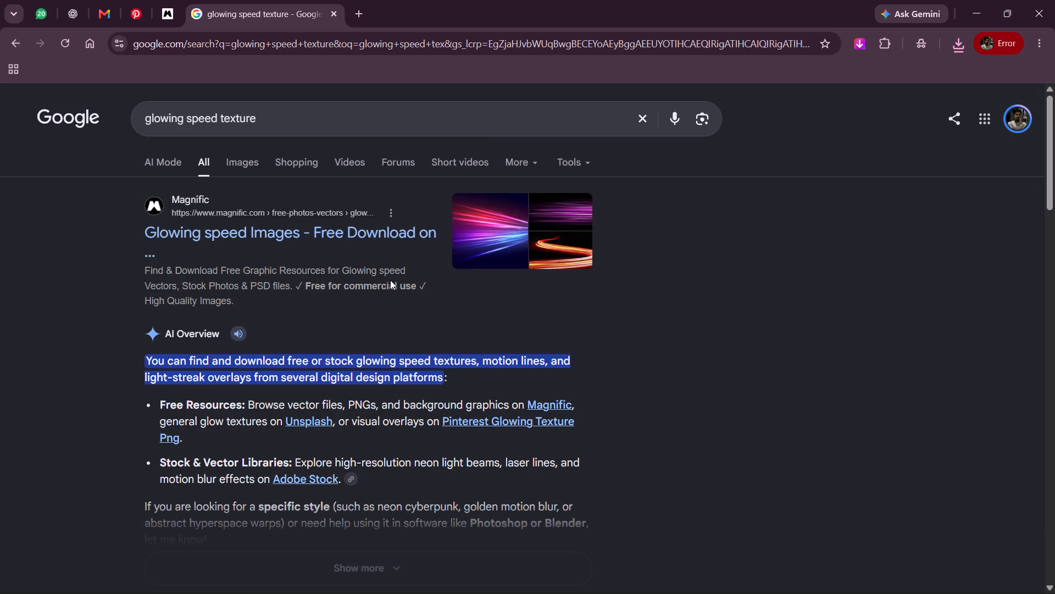
click(244, 161)
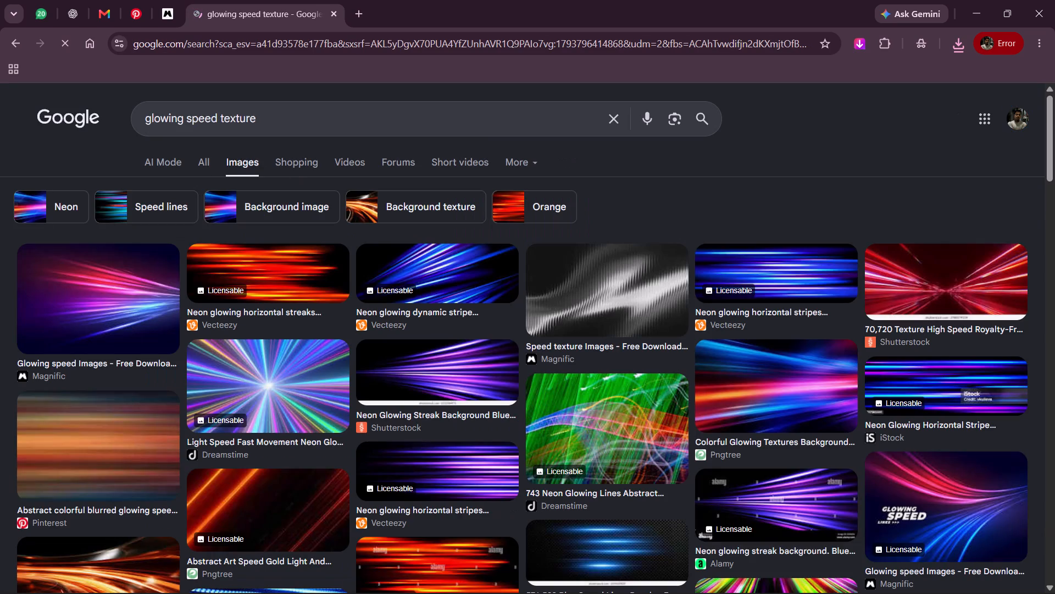
Refine the image search to "glowing speed texture blue".
click(269, 112)
key(space)
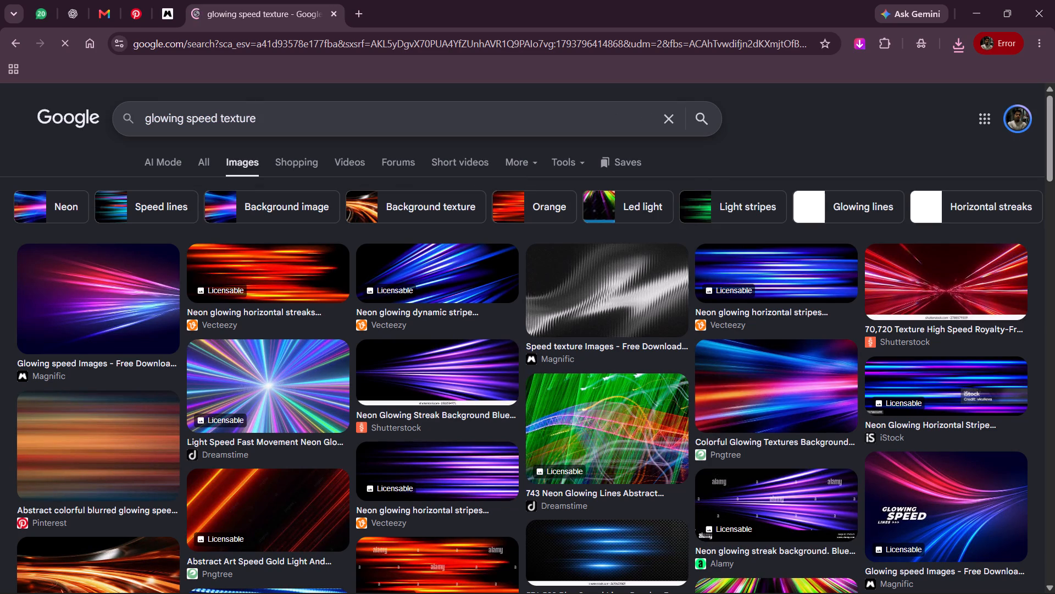
text(blue)
key(Return)
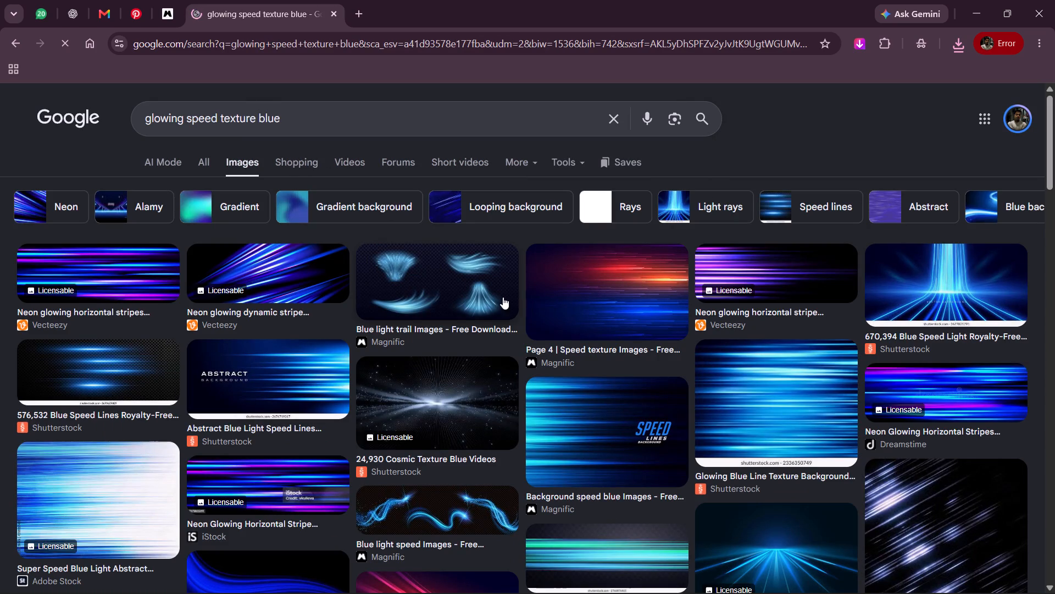
Examine the blue glowing speed texture image results for a suitable background, closing the search tab when done.
scroll(480, 314, down, 1)
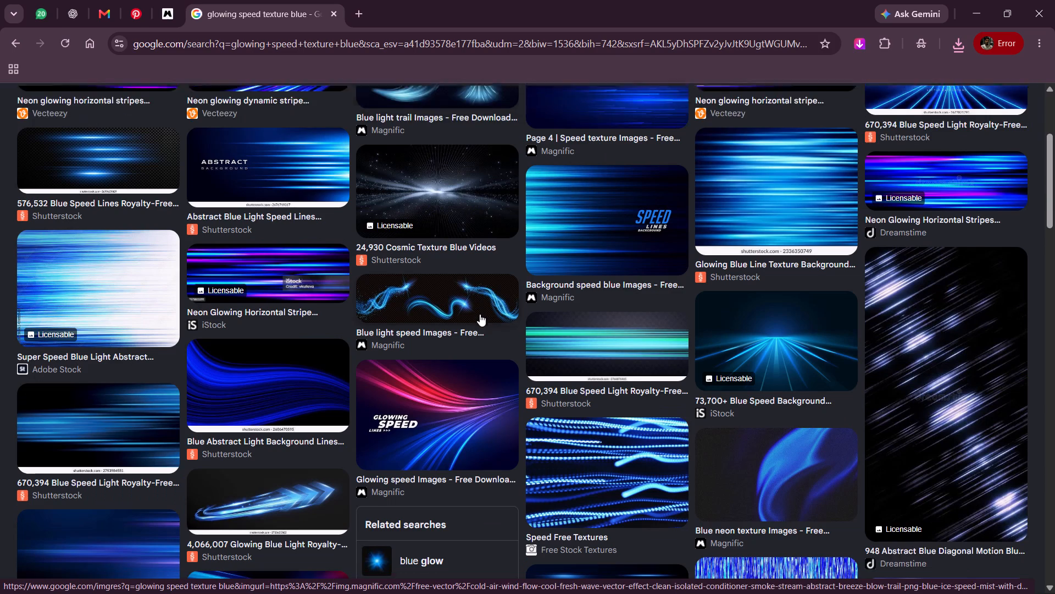
scroll(480, 314, down, 1)
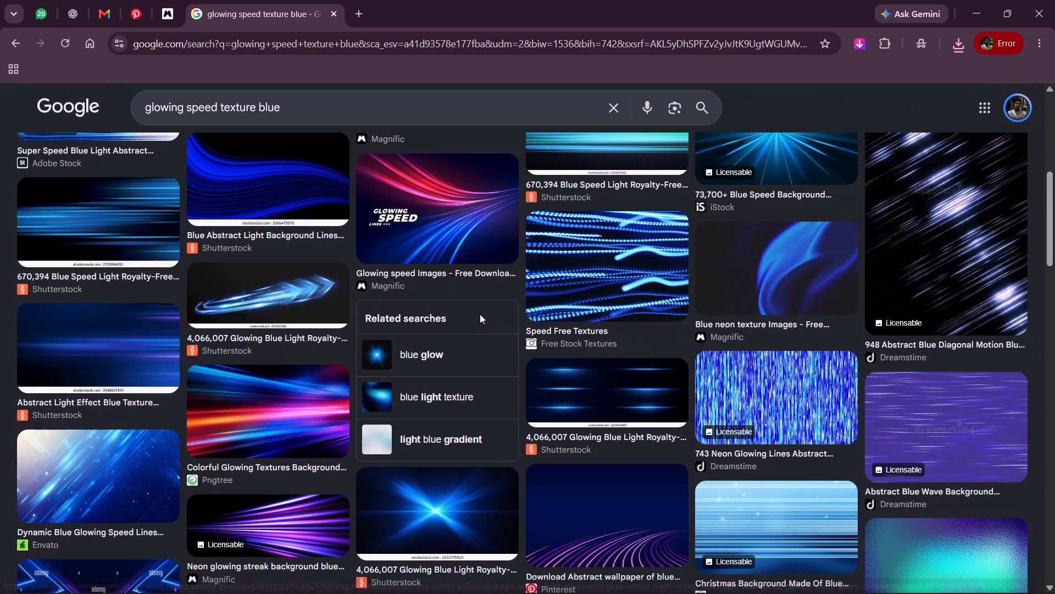
scroll(480, 312, down, 1)
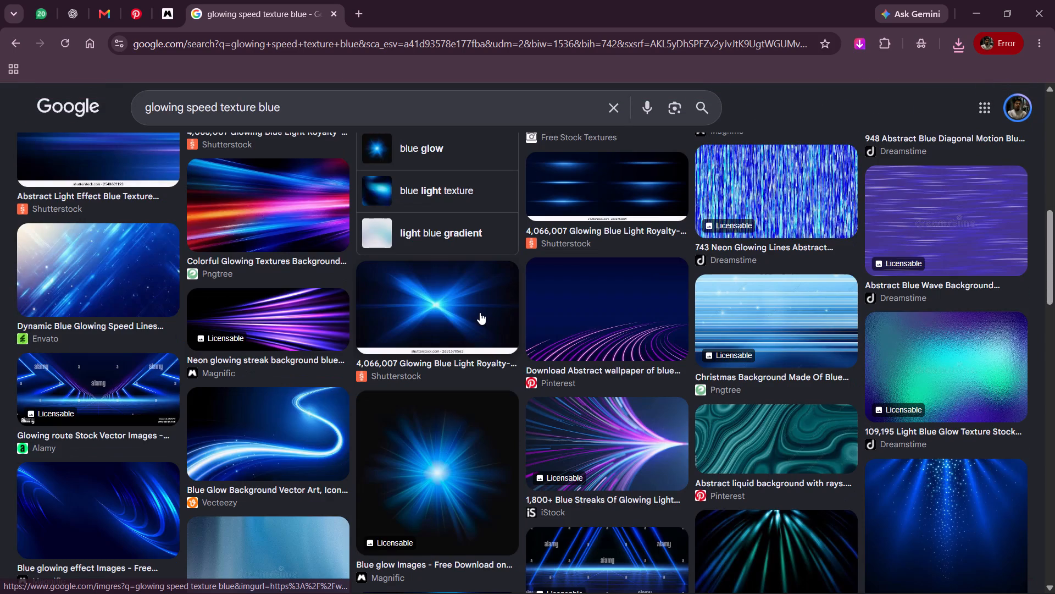
scroll(508, 345, down, 2)
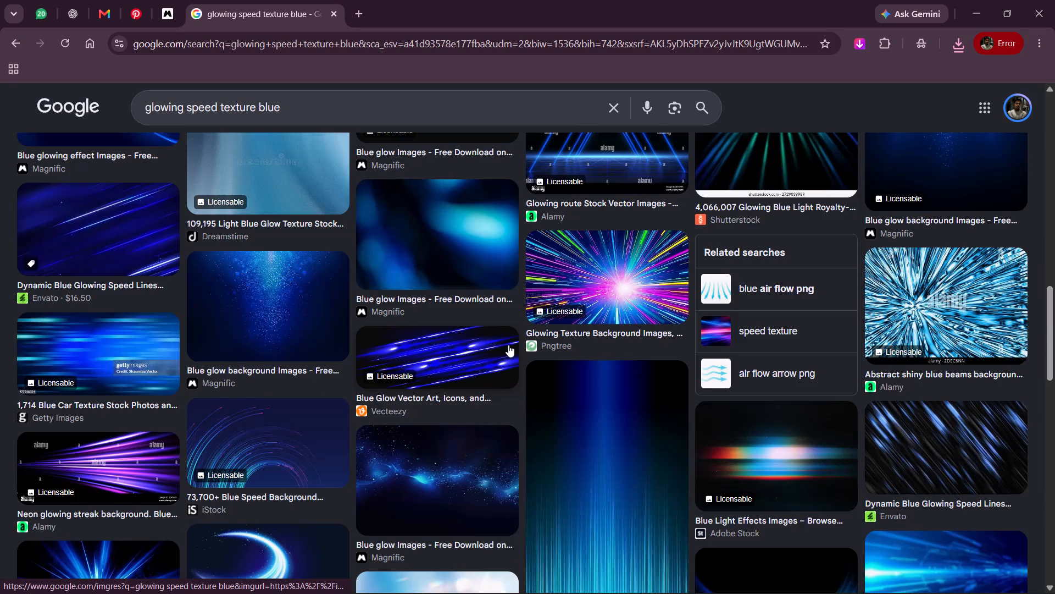
scroll(508, 345, down, 2)
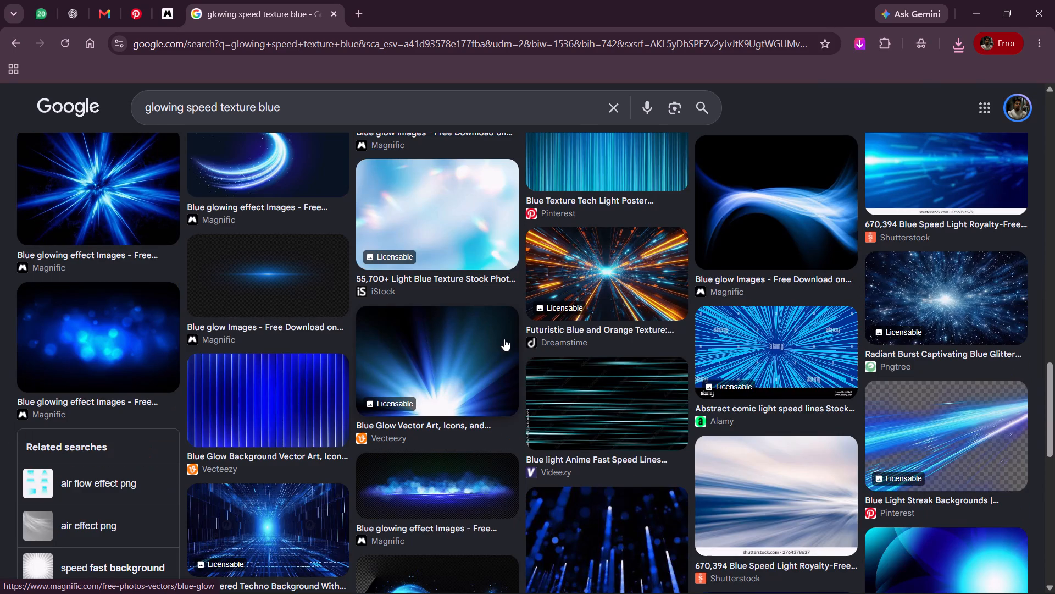
scroll(504, 339, down, 1)
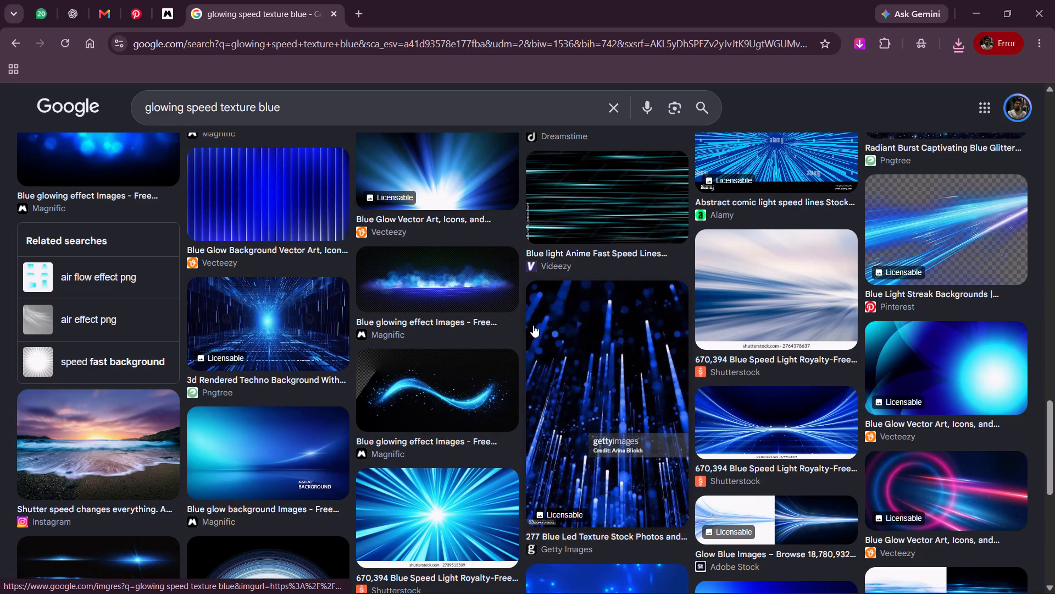
scroll(522, 334, down, 2)
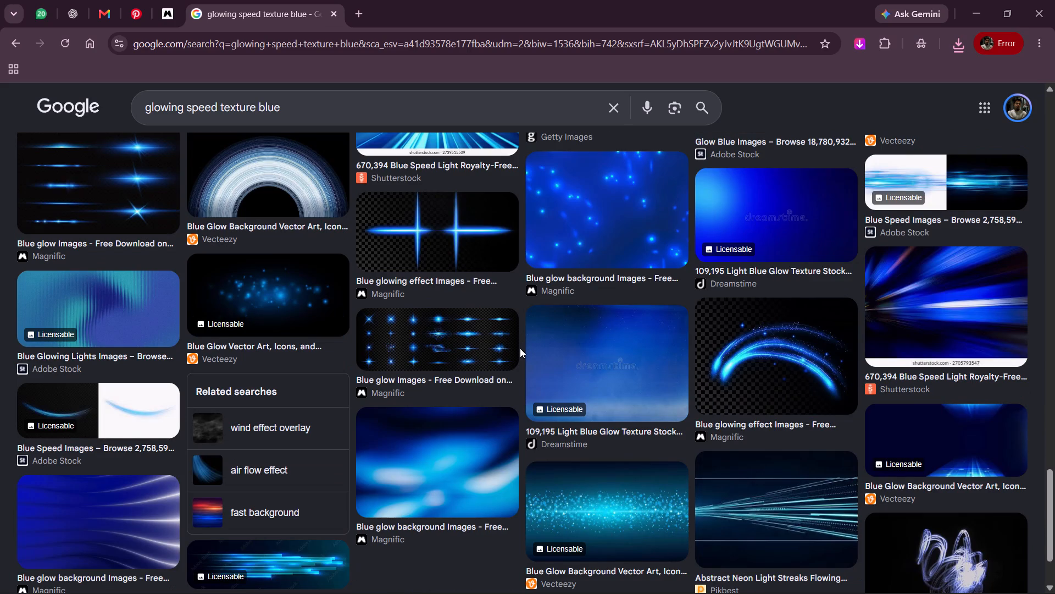
scroll(520, 348, down, 2)
scroll(520, 348, up, 1)
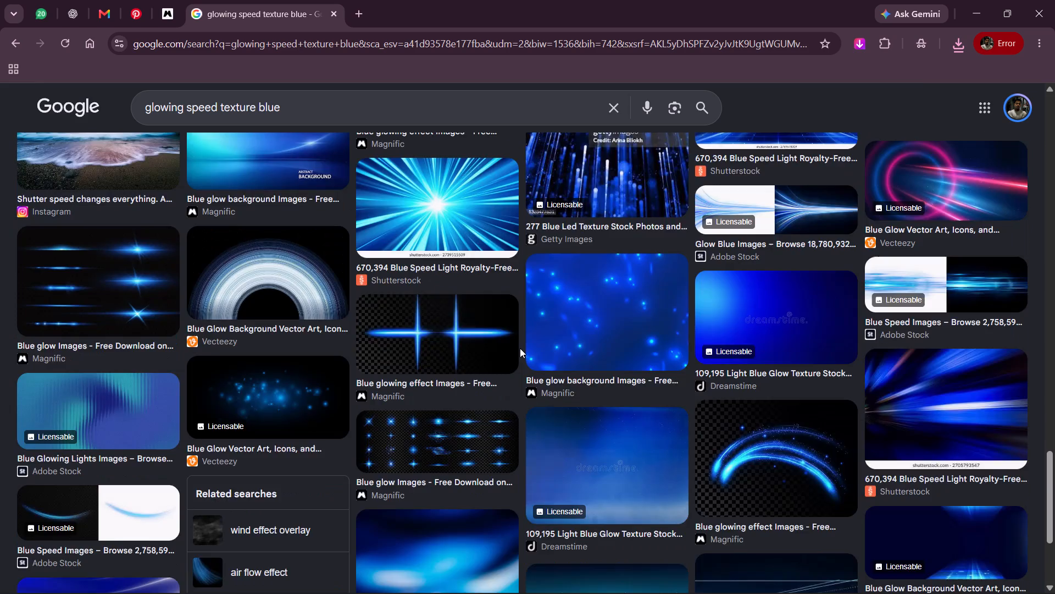
scroll(520, 348, up, 4)
scroll(416, 343, up, 2)
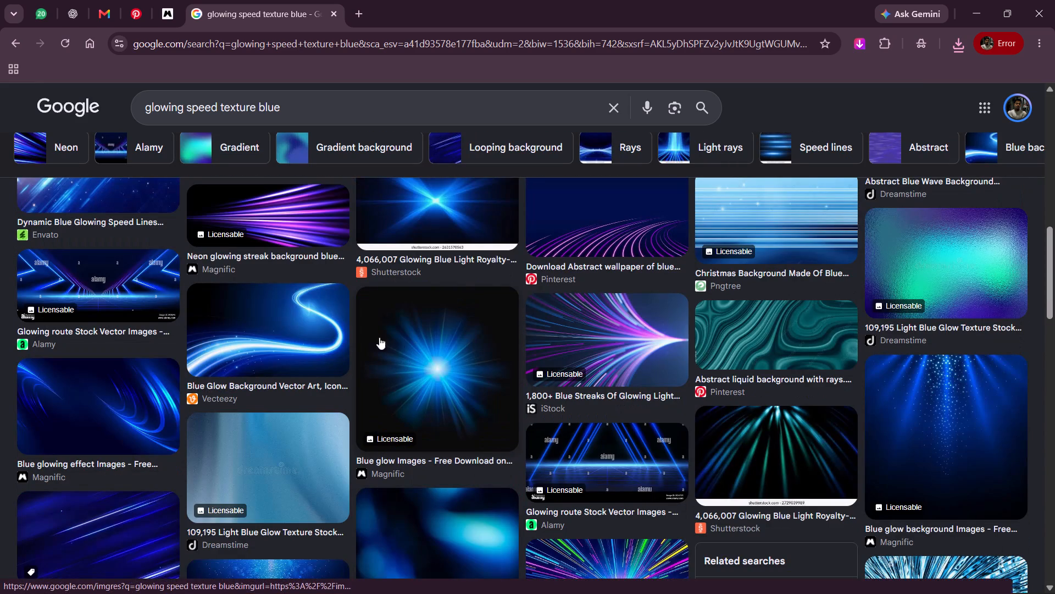
click(331, 17)
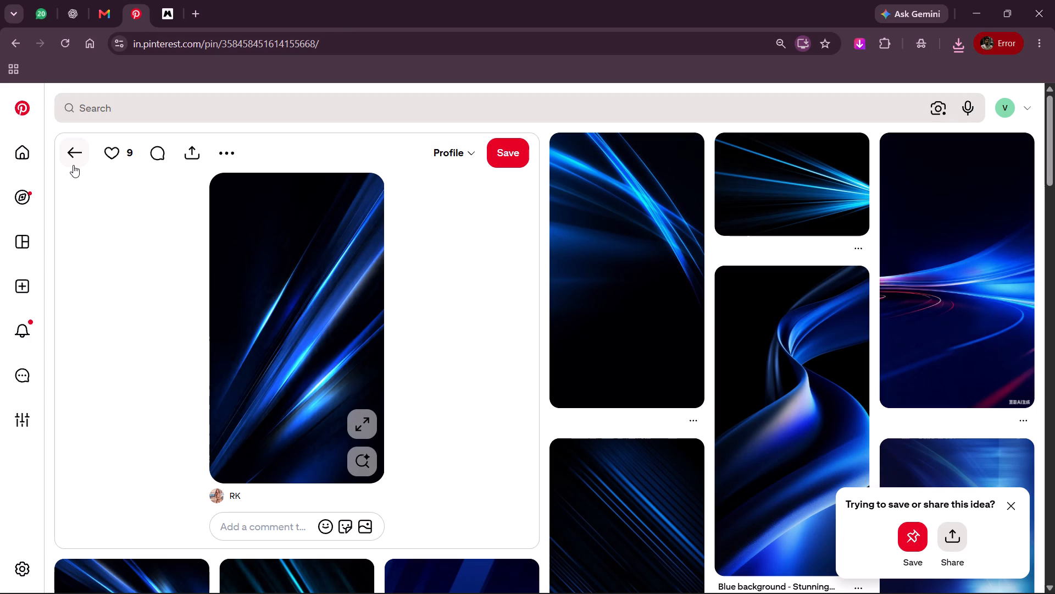
Examine the related Pinterest pins for another background, opening the black pin with cyan diagonal light streaks.
scroll(488, 313, down, 1)
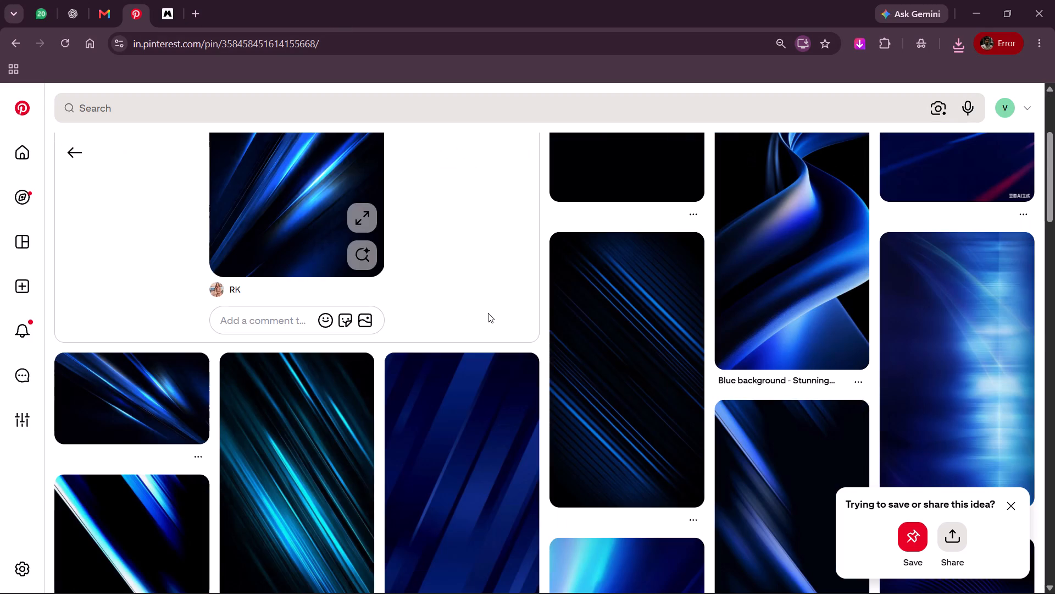
scroll(539, 377, down, 1)
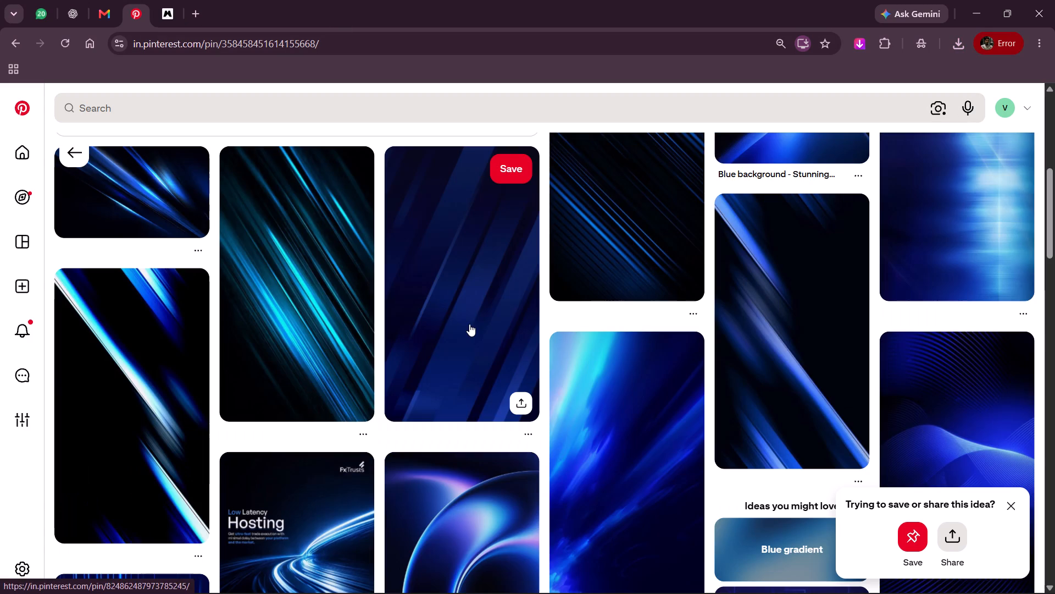
click(302, 332)
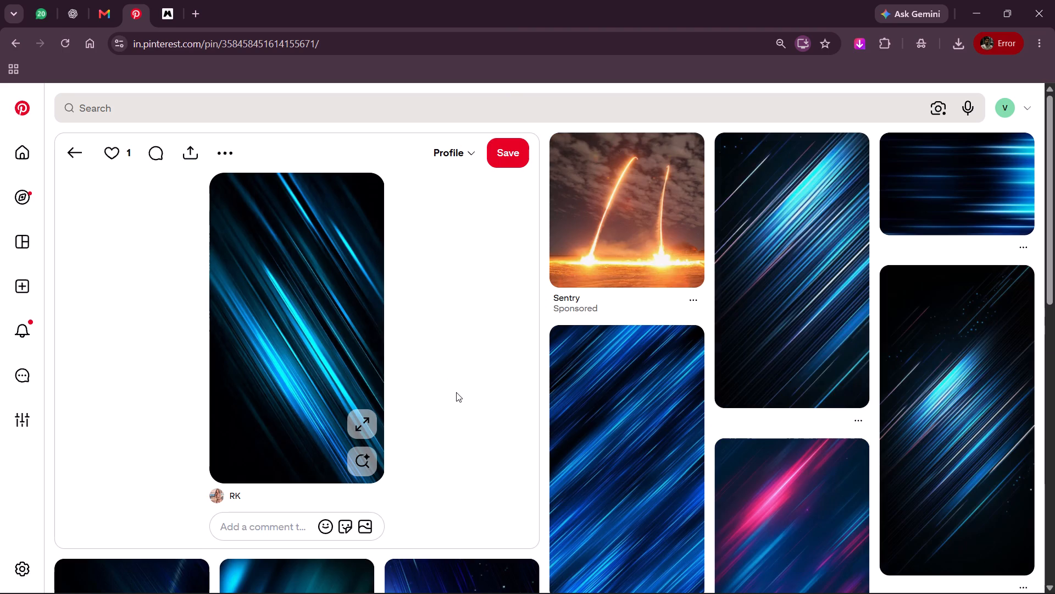
scroll(442, 381, down, 1)
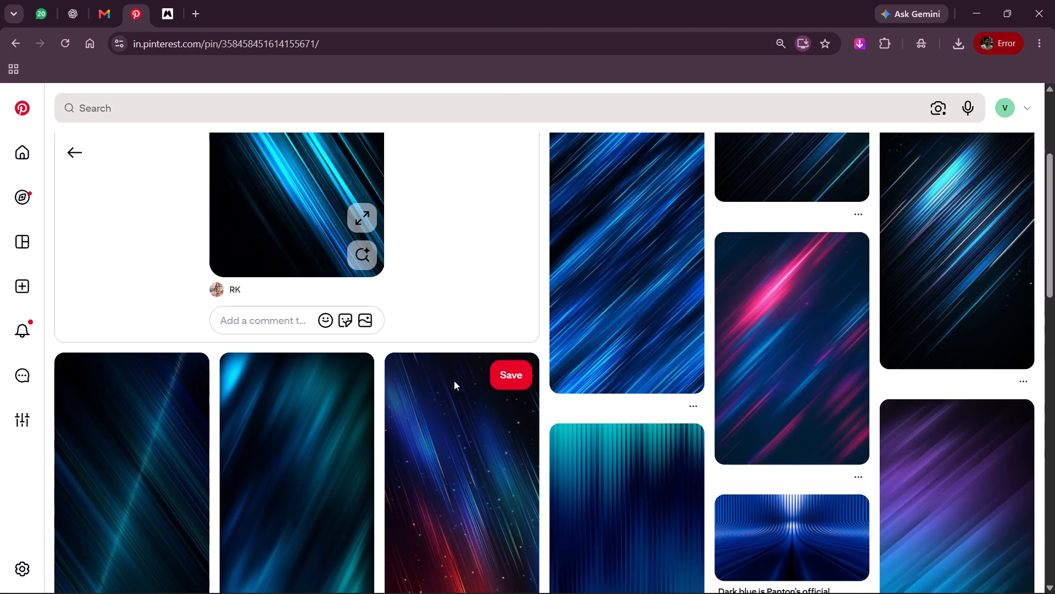
scroll(542, 410, up, 2)
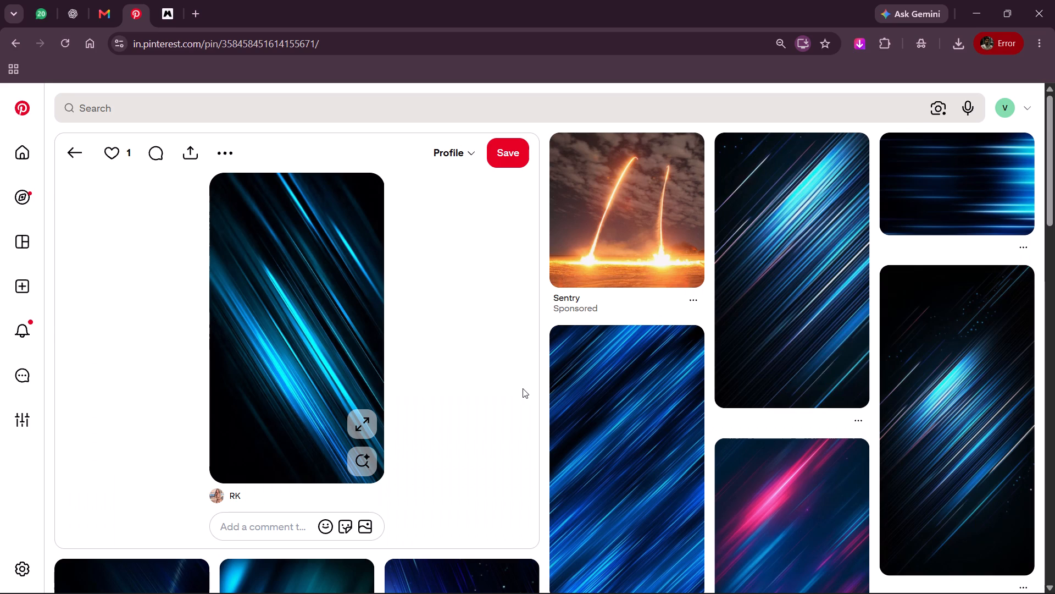
Switch to Illustrator, open the downloaded blue diagonal streak JPEG and move its image into the white case study document.
click(965, 12)
click(733, 580)
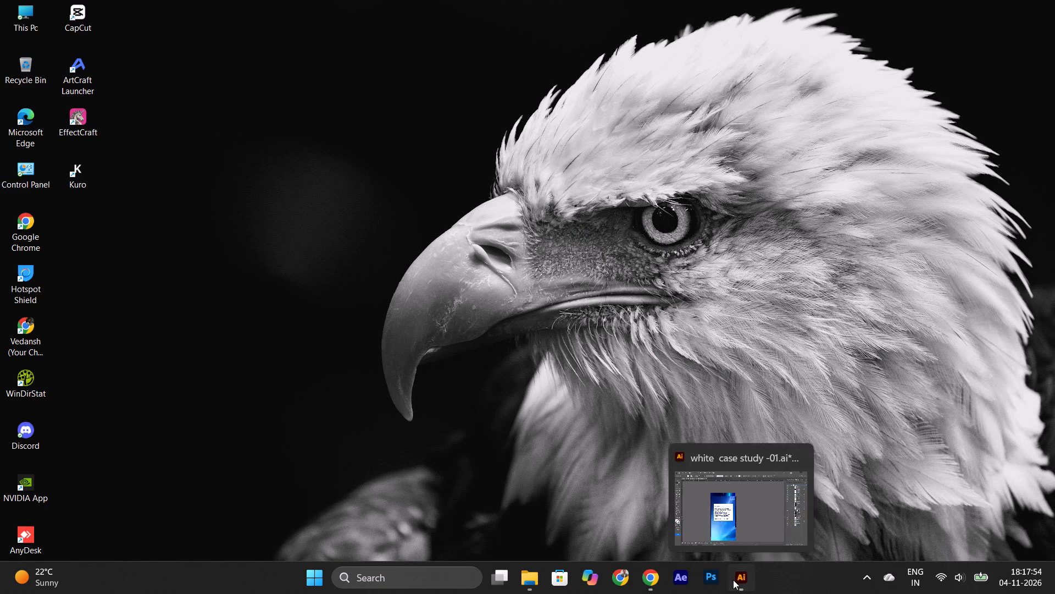
click(606, 403)
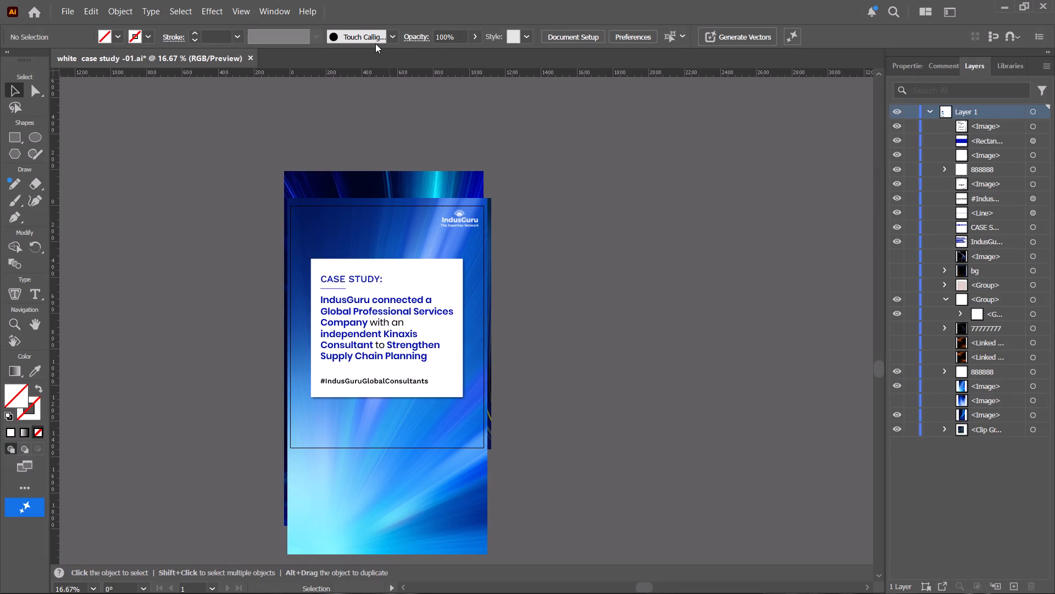
key(ctrl+o)
double_click(187, 129)
scroll(593, 251, down, 4)
drag(580, 256, 149, 64)
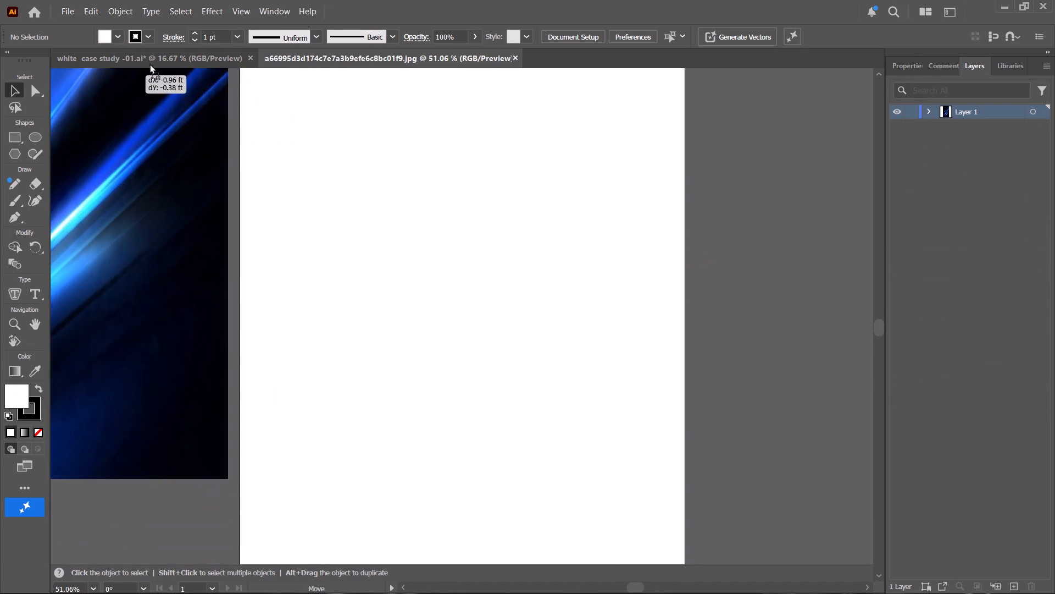
drag(149, 64, 449, 350)
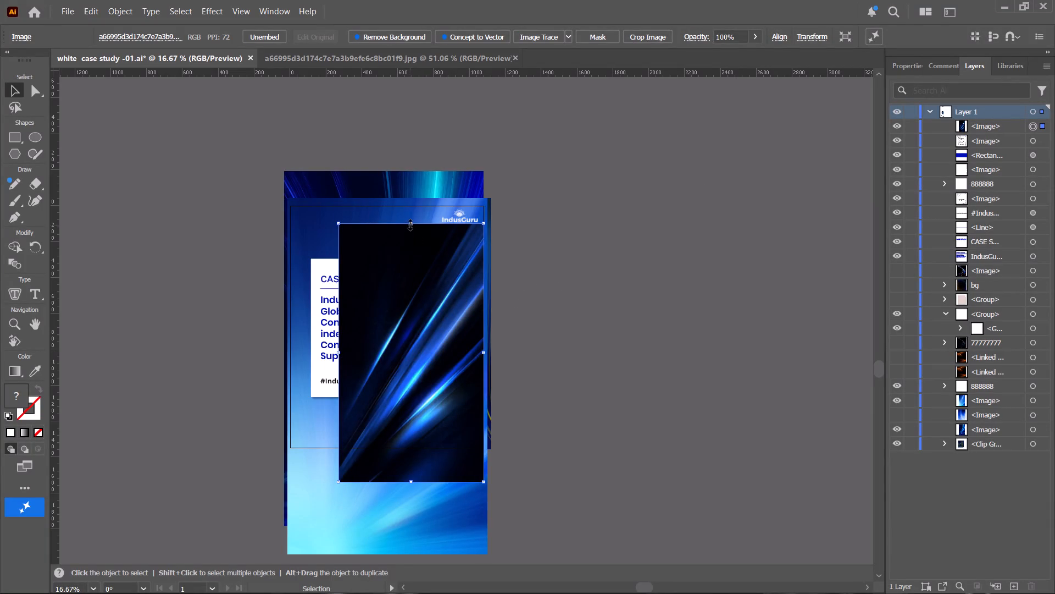
Enlarge the blue streak image proportionally and position it to cover the whole case study artboard.
drag(409, 221, 370, 85)
drag(420, 241, 390, 249)
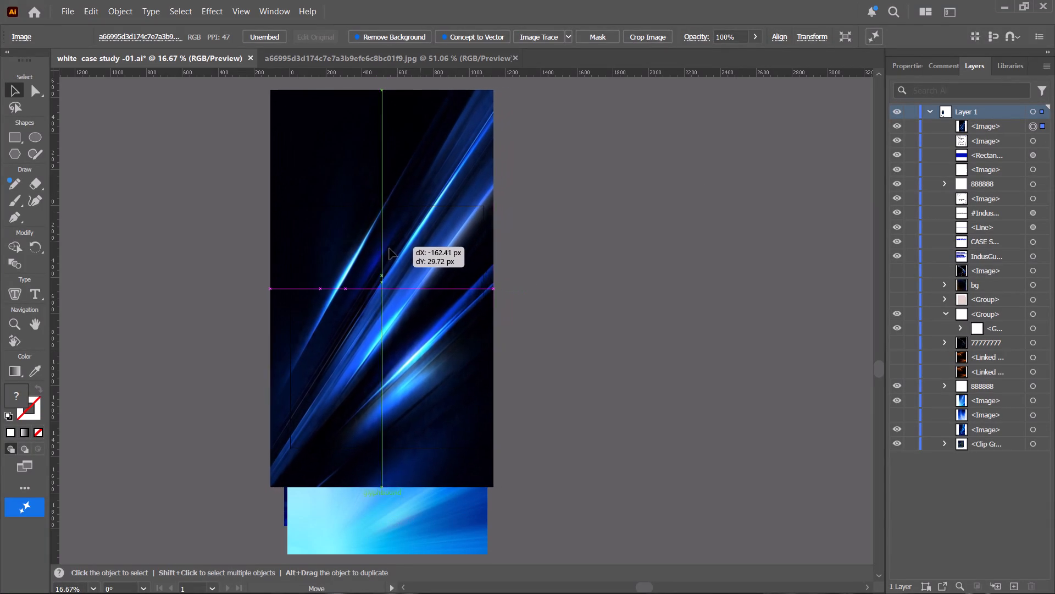
drag(390, 249, 392, 252)
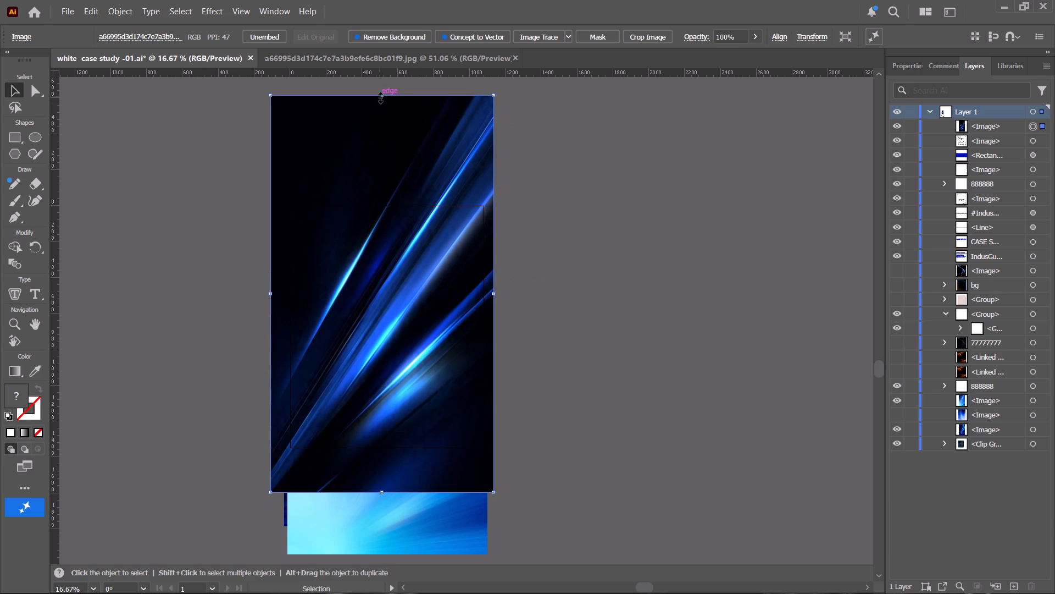
shift+drag(379, 96, 379, 115)
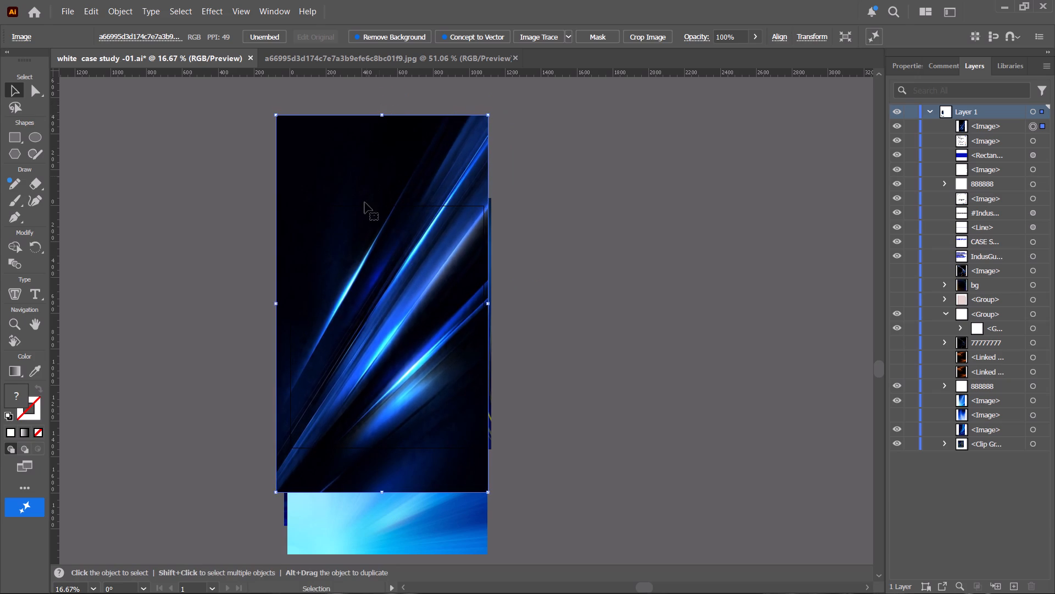
drag(361, 239, 368, 241)
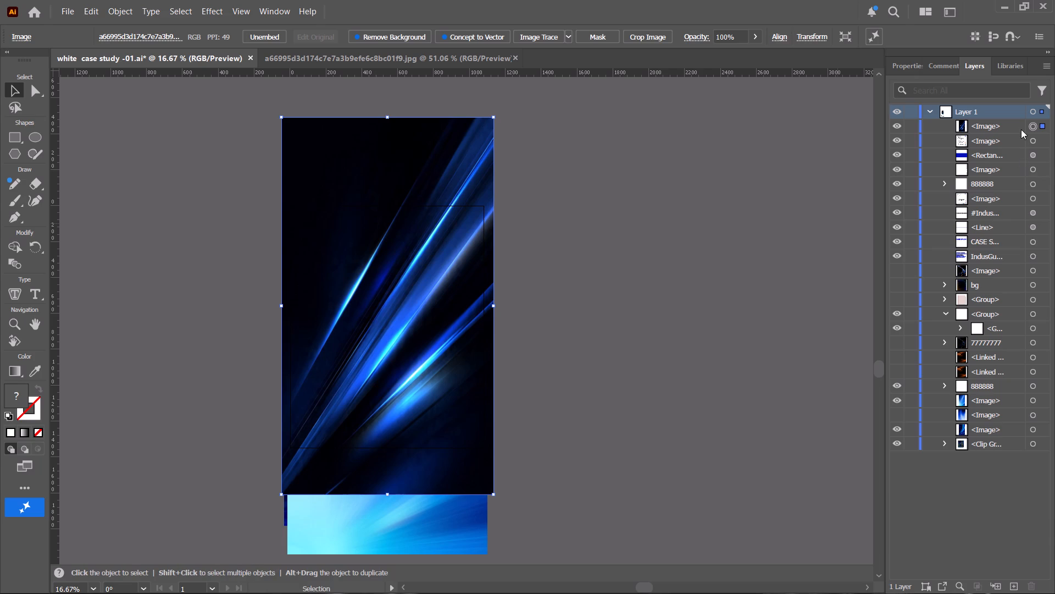
Move the blue streak image down the layer order to just below the lower 888888 group, behind the case study content.
drag(1008, 123, 1002, 394)
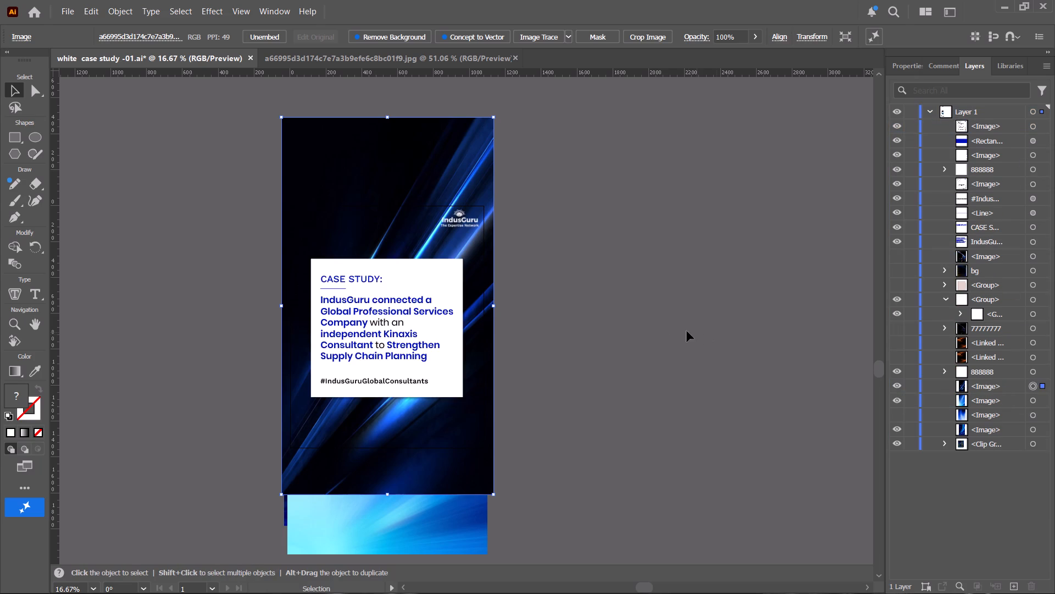
click(628, 309)
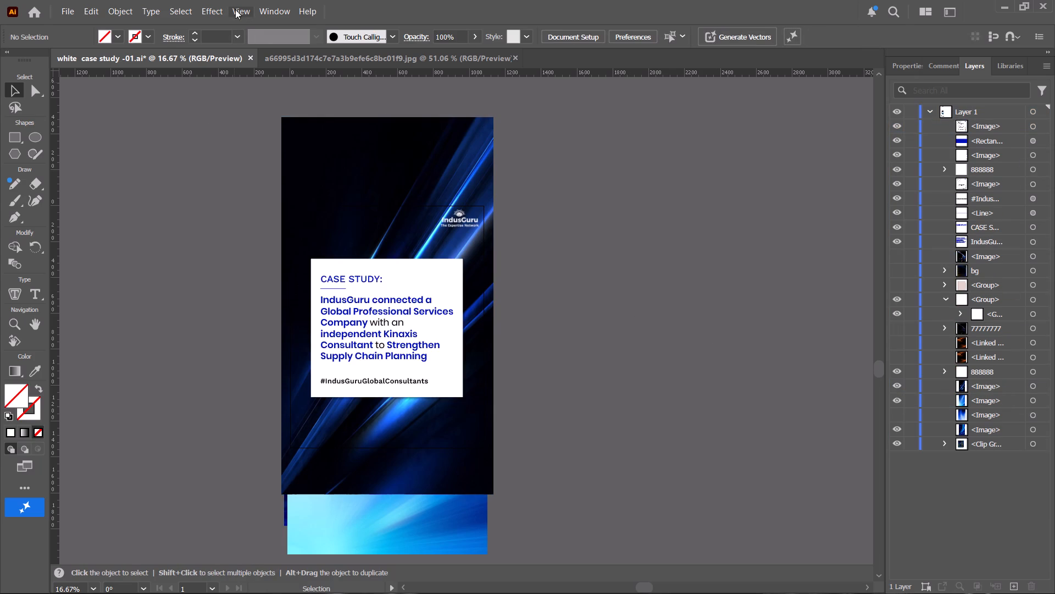
Check the case study cover with the blue diagonal streak background in a full-screen presentation preview, and return to the editing view.
click(234, 8)
click(325, 125)
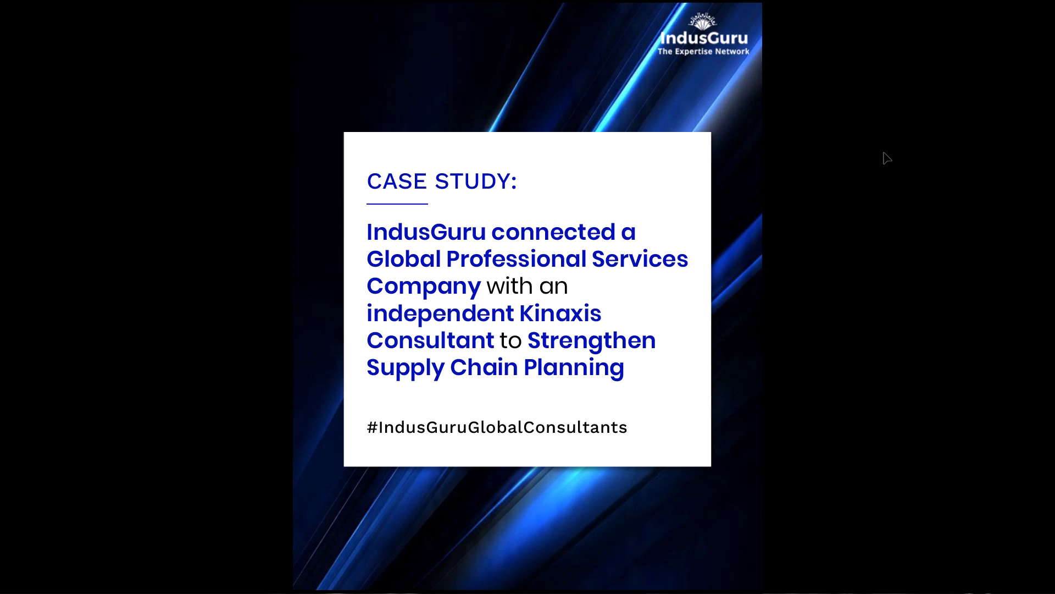
key(Escape)
click(939, 133)
Minimize the Illustrator window.
click(1001, 8)
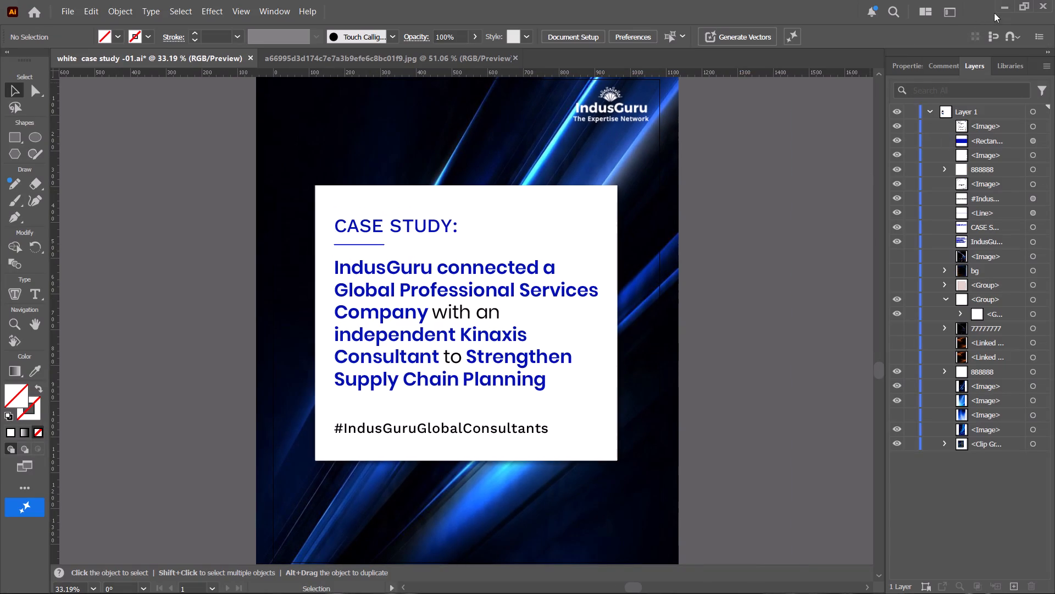
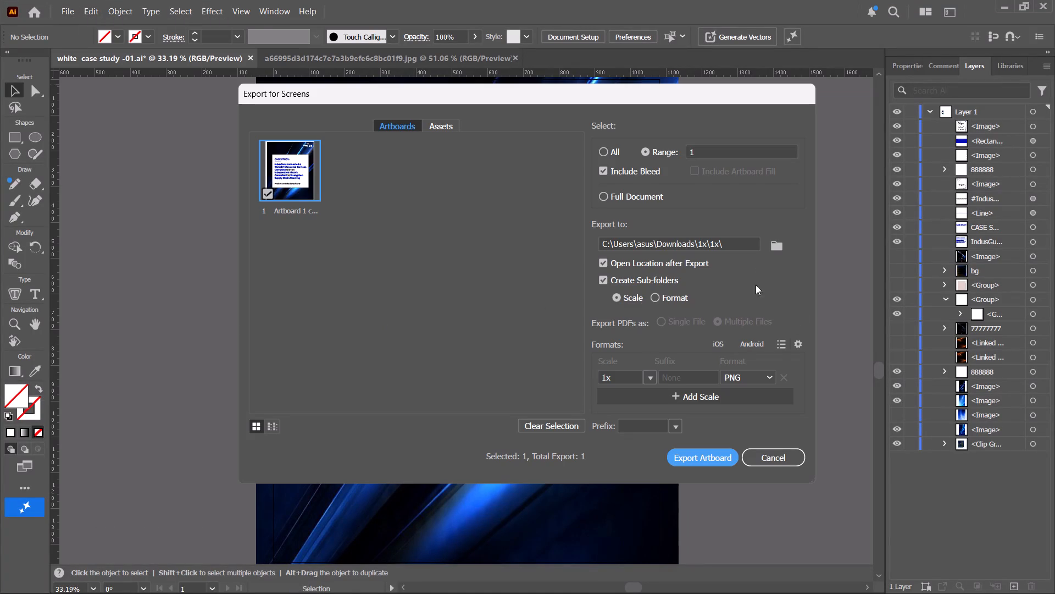
Open the folder picker for the destination of the case study artboard's 1x PNG export.
click(772, 243)
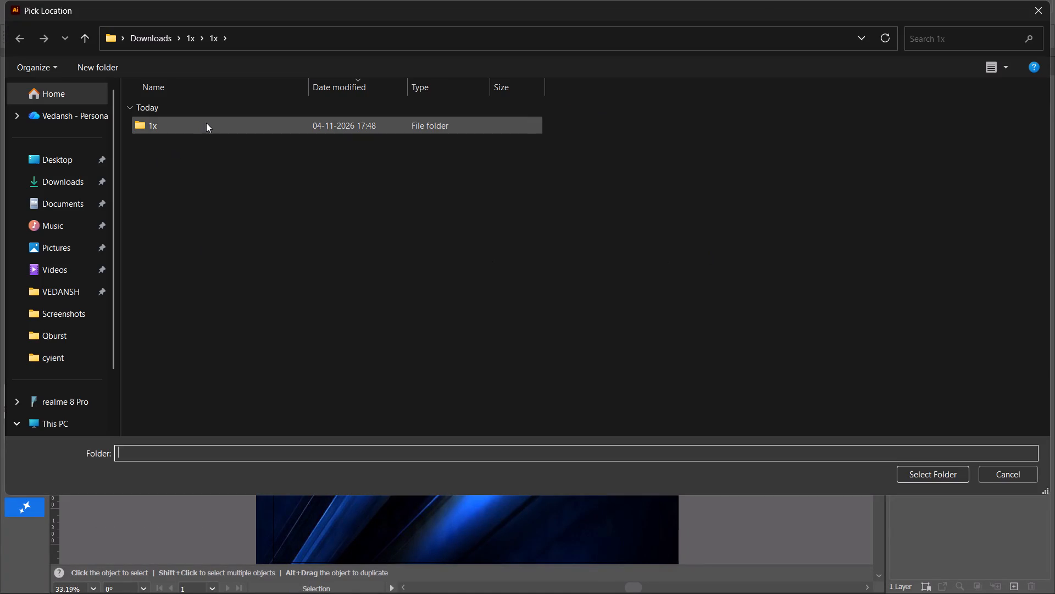
Set the export location to the innermost 1x folder, Downloads > 1x > 1x > 1x.
click(206, 123)
click(206, 123)
click(926, 472)
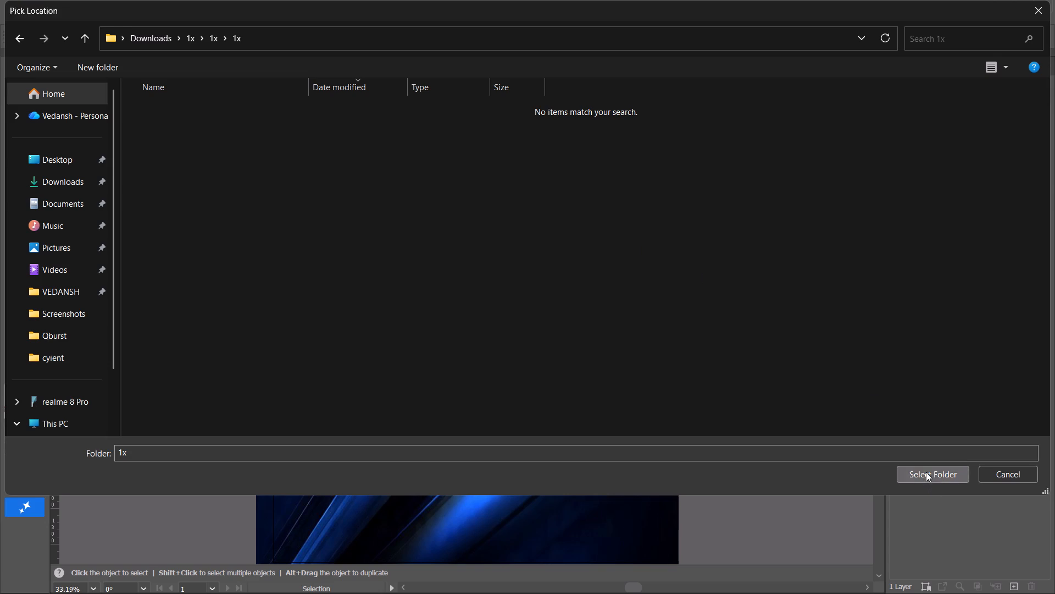
Export the case study artboard with the blue streak background to the chosen 1x folder.
click(708, 454)
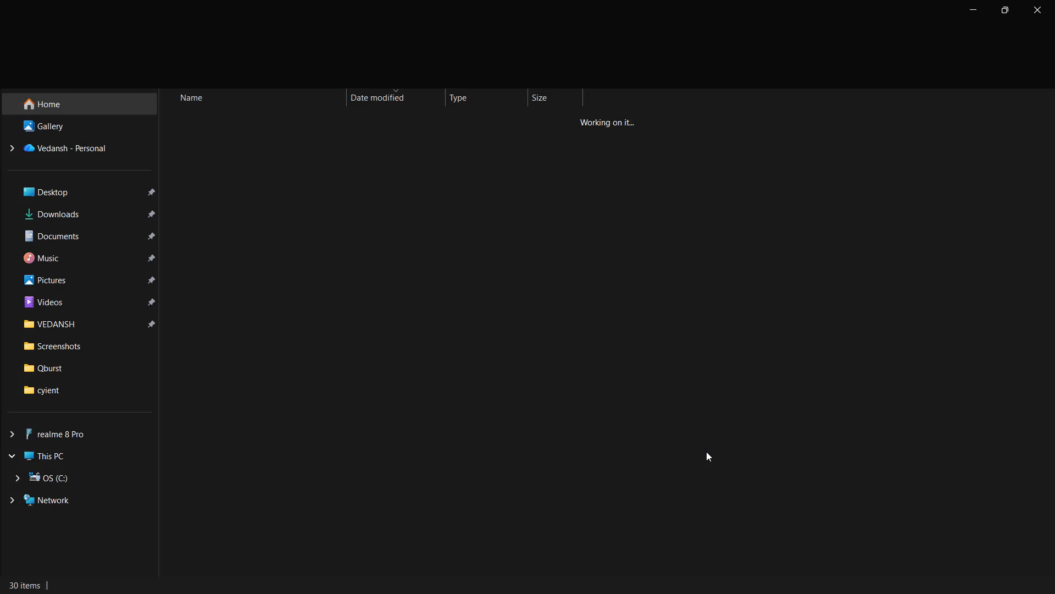
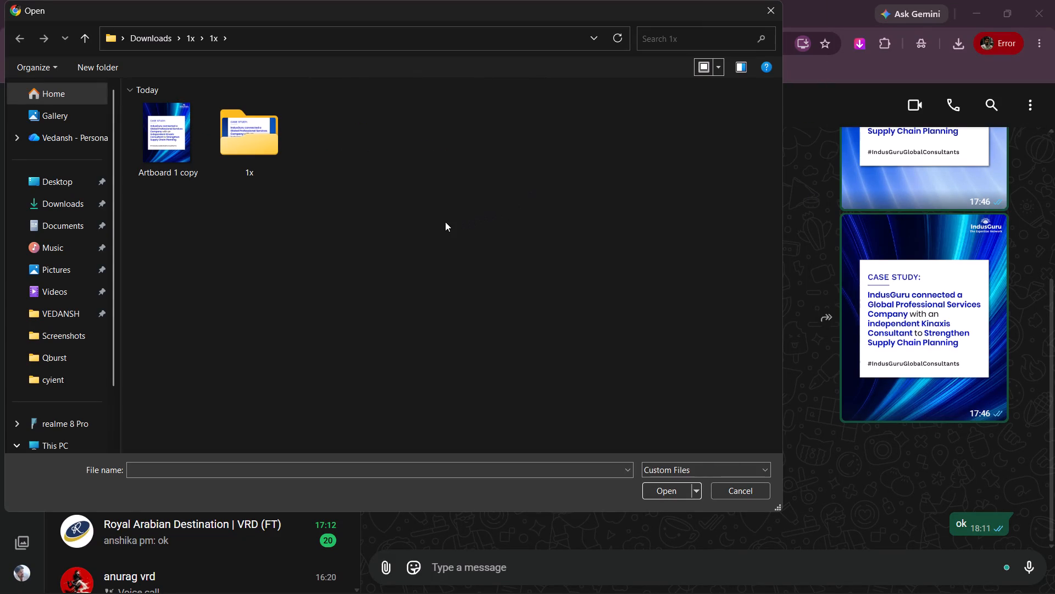
Browse to the Downloads > 1x > 1x > 1x folder for the chat attachment and open the file view size options.
double_click(251, 151)
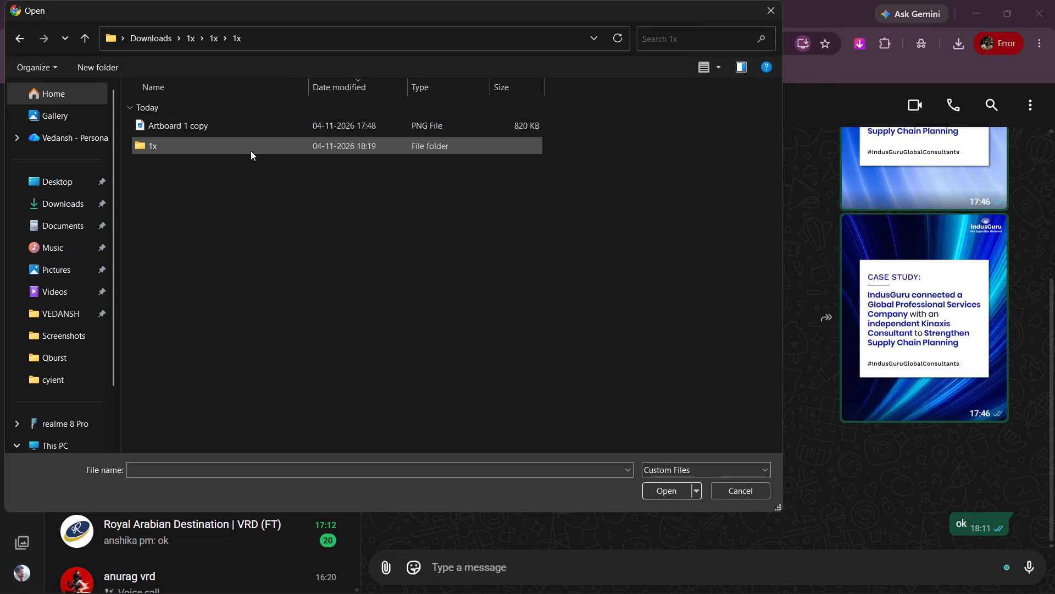
click(718, 67)
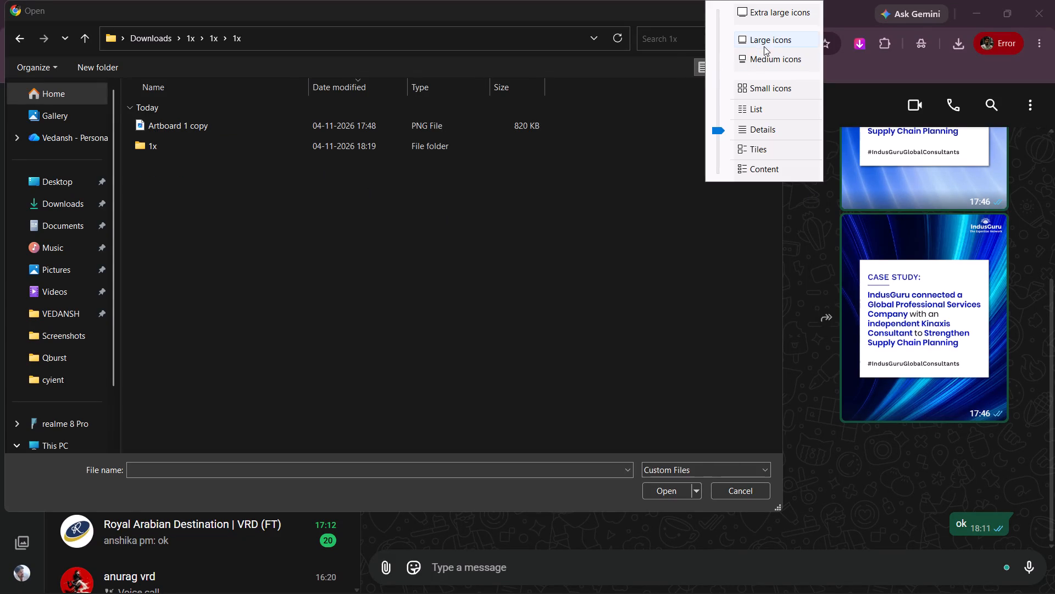
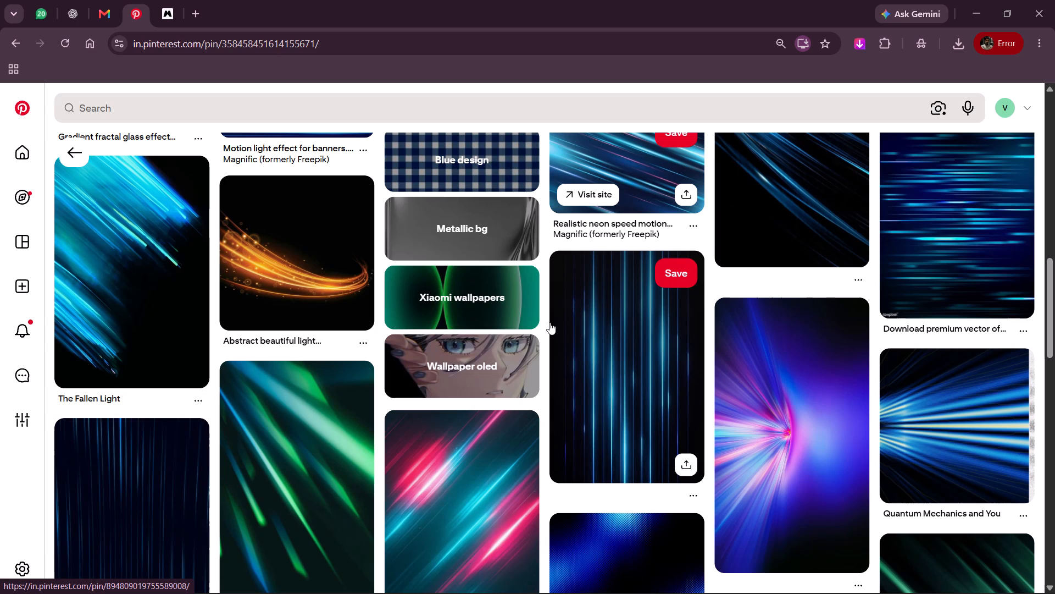
Browse the related Pinterest pins for another blue streak background and open the "Technological Blue Lines on Black Background" pin.
scroll(549, 322, down, 1)
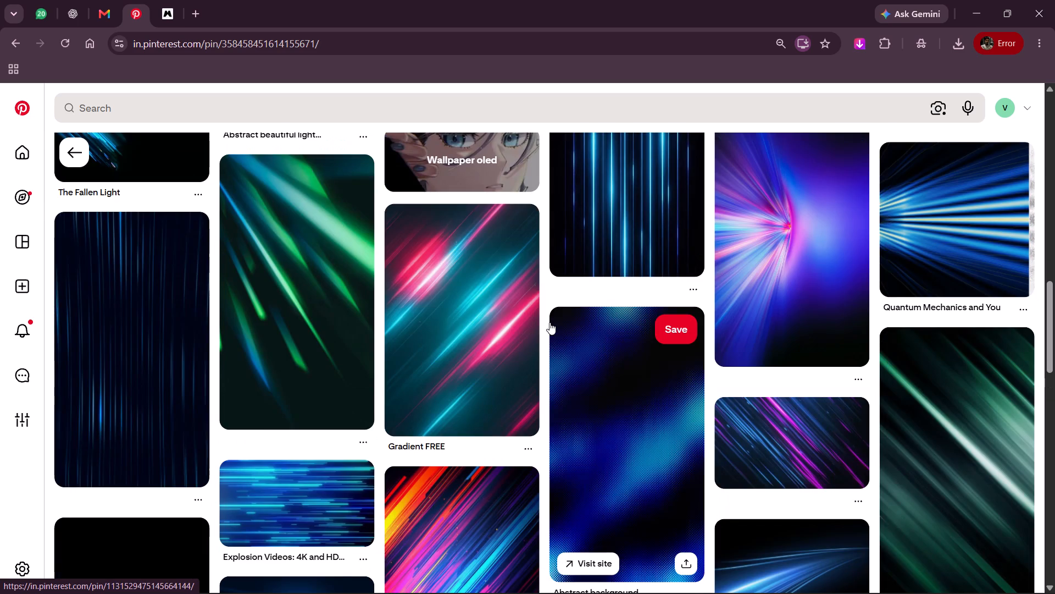
scroll(549, 322, down, 3)
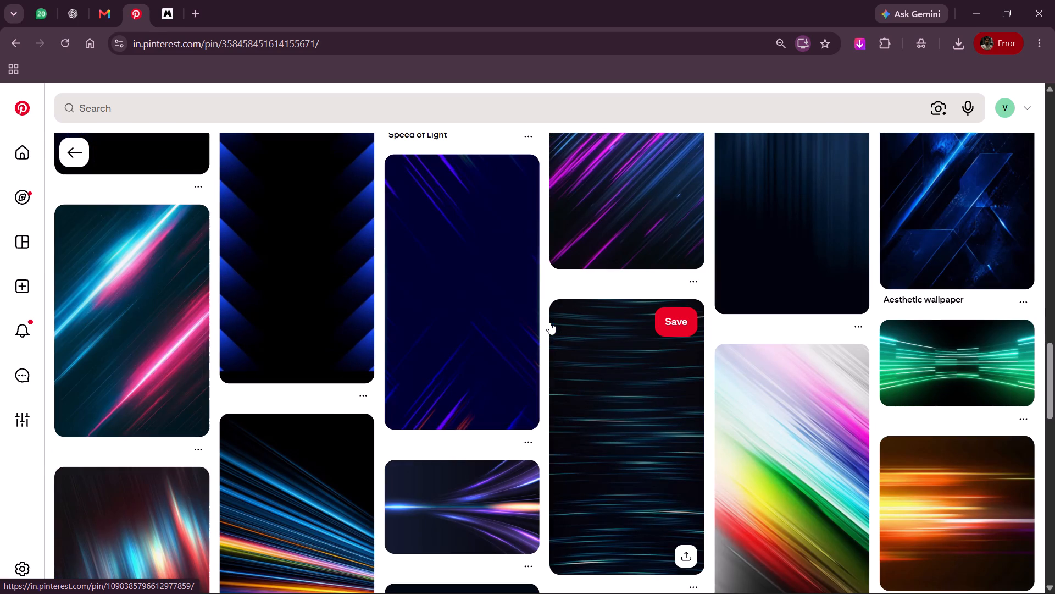
scroll(549, 322, down, 2)
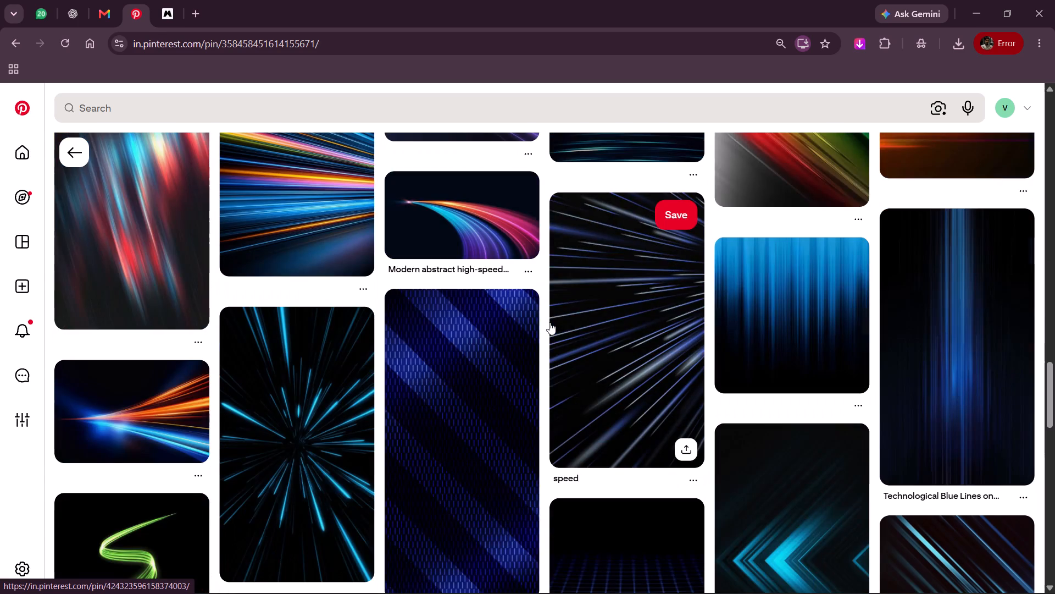
scroll(549, 322, down, 1)
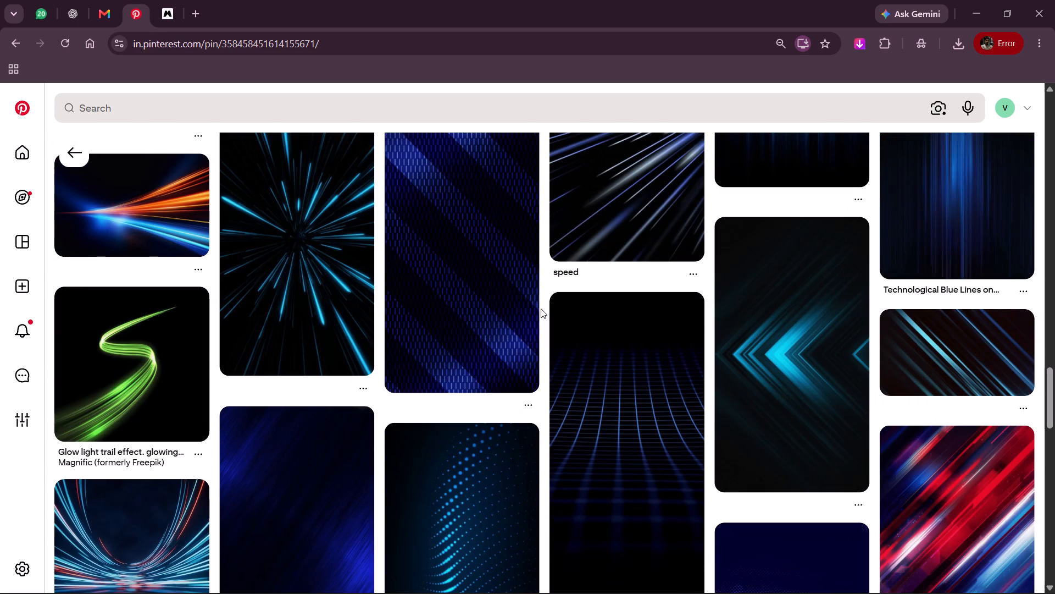
scroll(541, 309, up, 1)
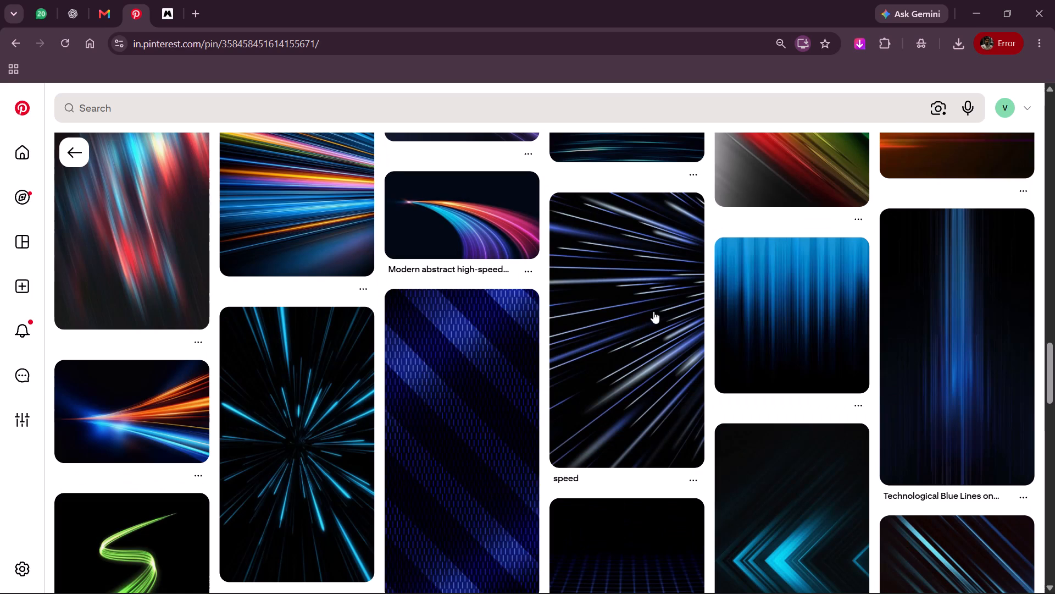
click(930, 335)
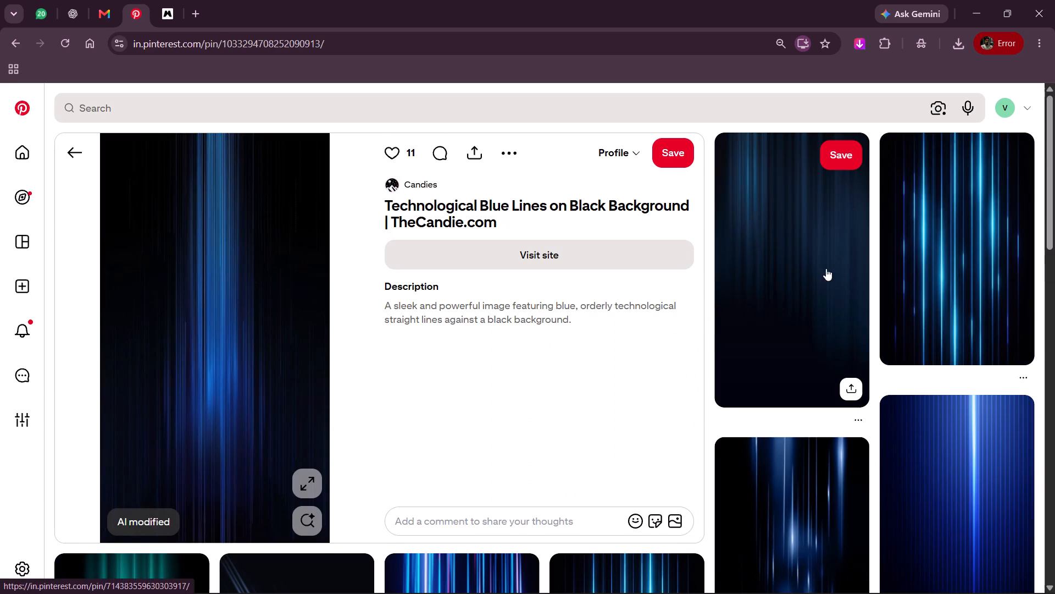
Examine the pins related to the Technological Blue Lines image for a dark blue light streak background.
scroll(823, 288, down, 2)
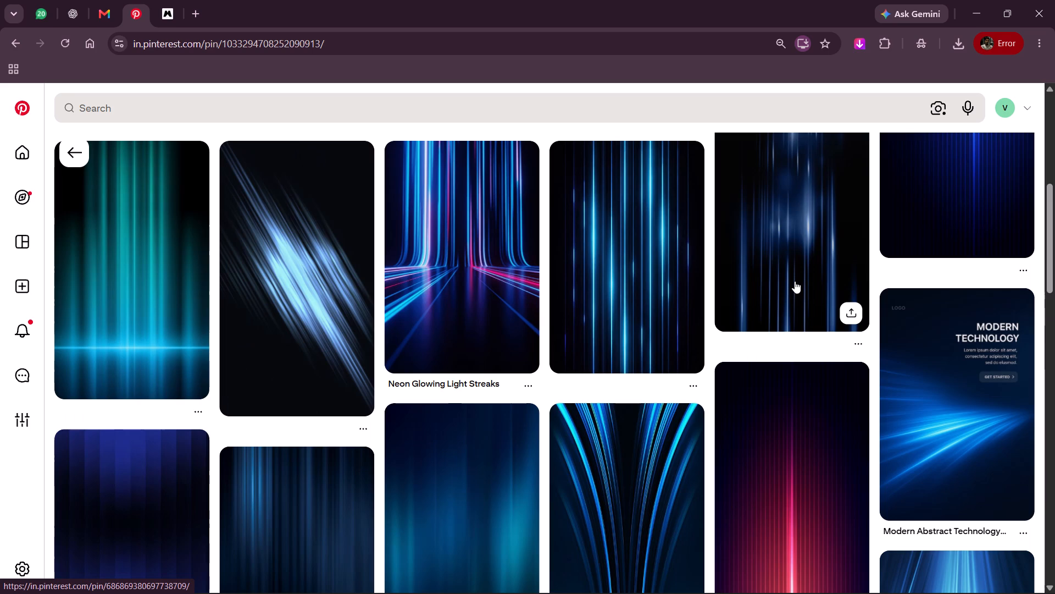
scroll(795, 281, down, 1)
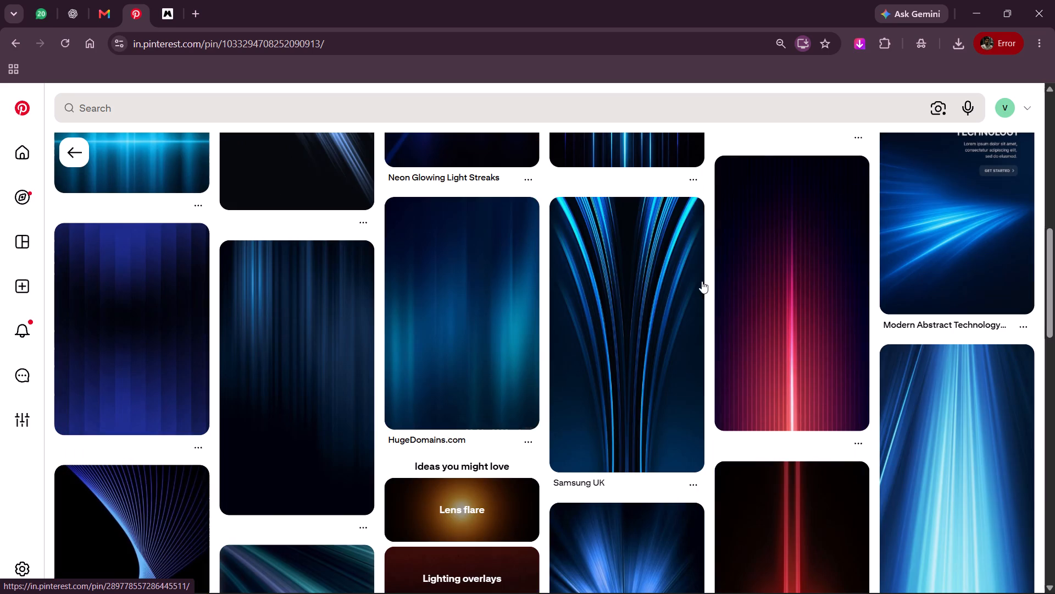
scroll(697, 282, down, 1)
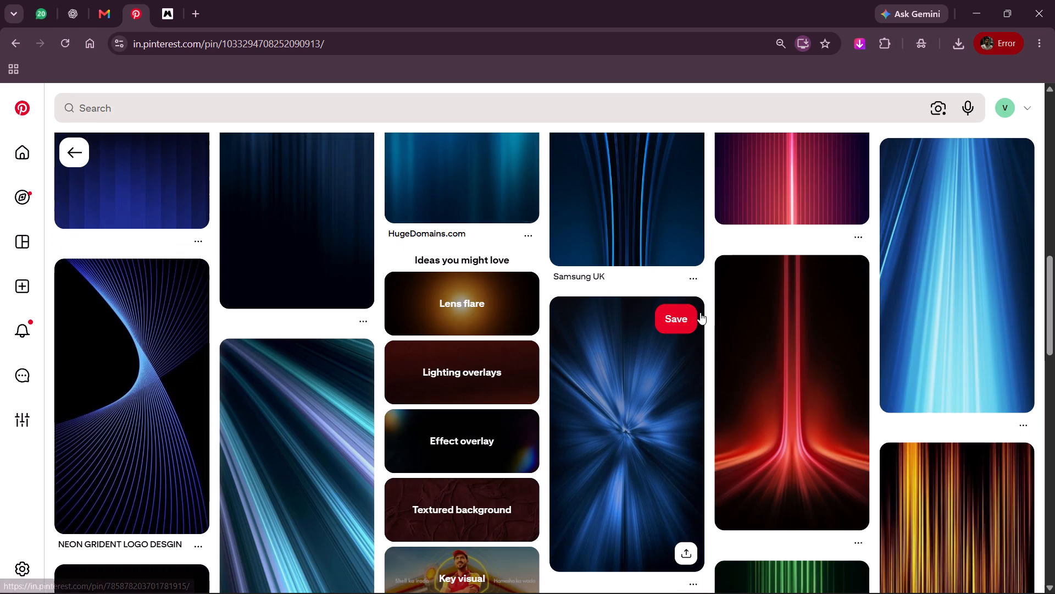
scroll(706, 327, up, 2)
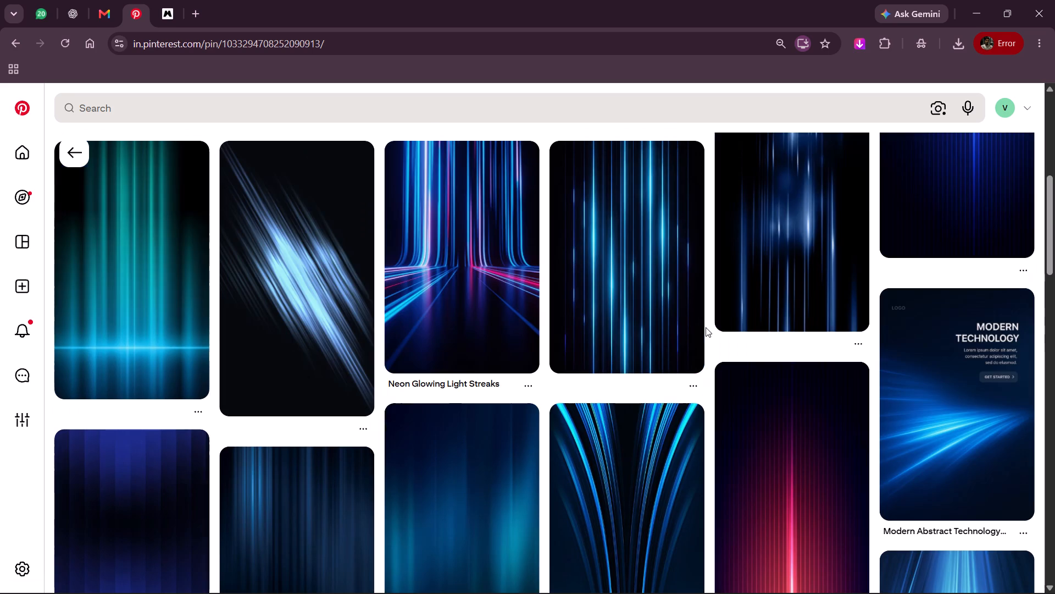
Browse the pins related to the Technological Blue Lines image and open the bright blue vertical light rays pin described as "iPhone 5 Wallpaper".
scroll(706, 327, up, 1)
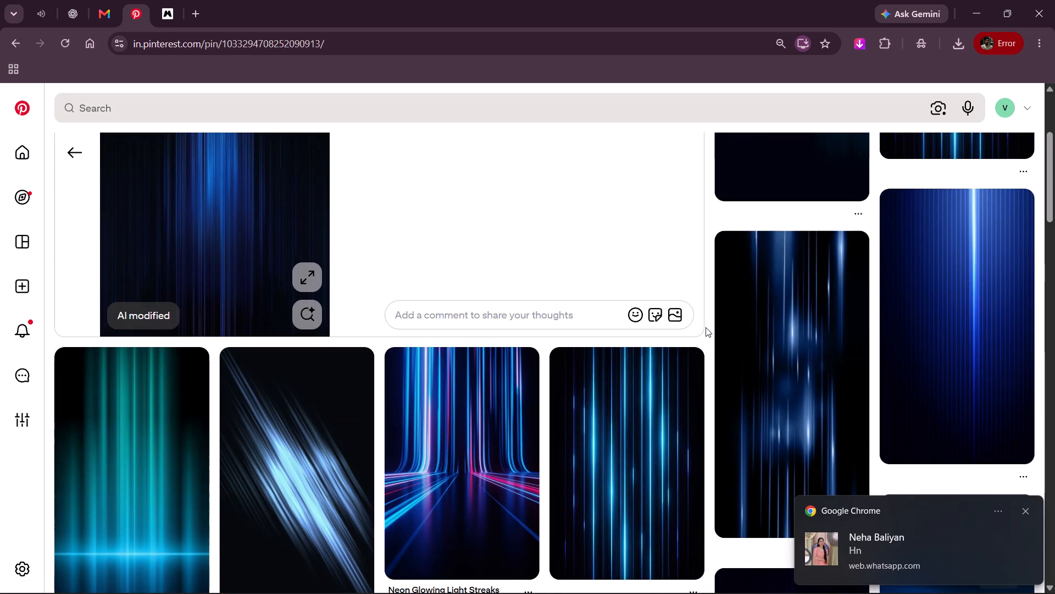
scroll(706, 327, up, 1)
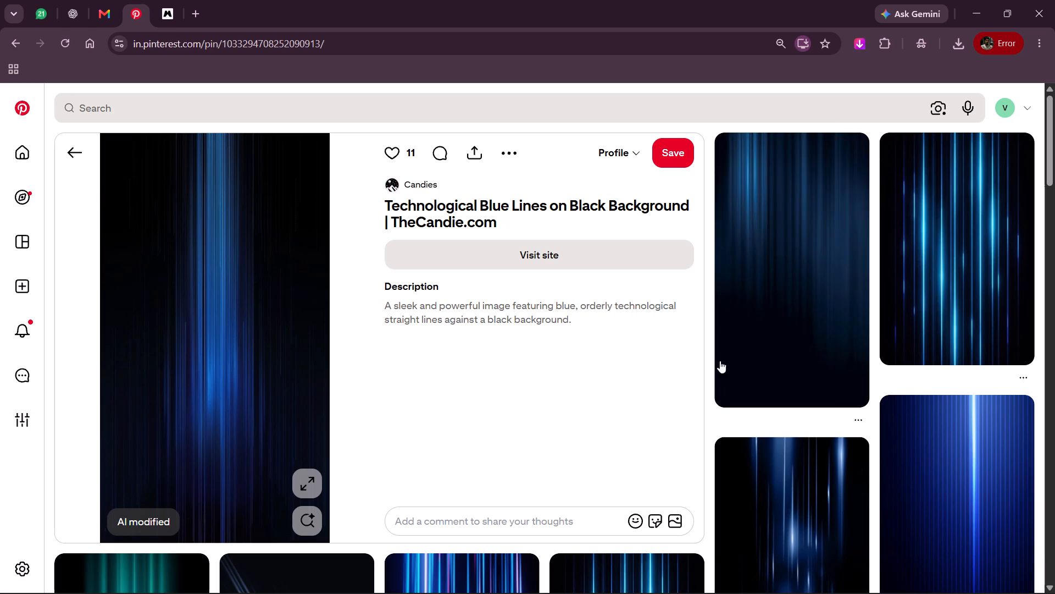
scroll(712, 417, down, 1)
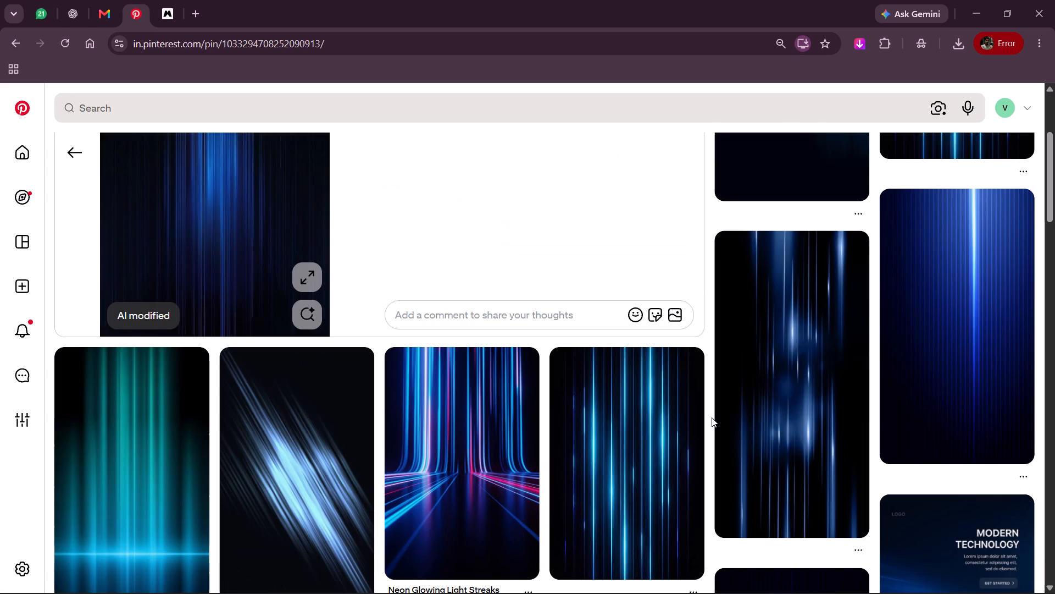
scroll(712, 417, down, 1)
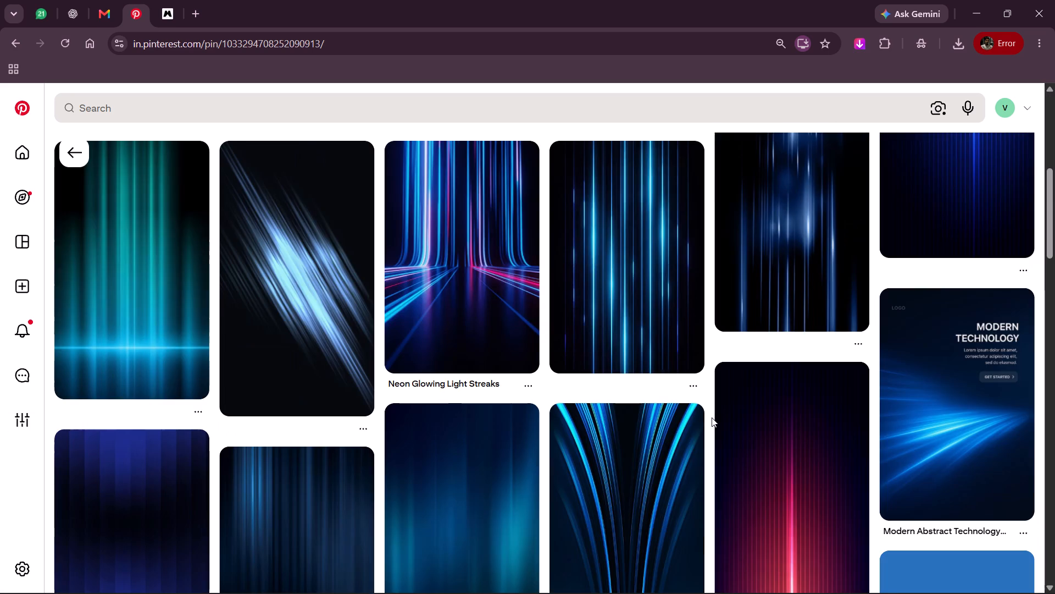
scroll(712, 417, down, 2)
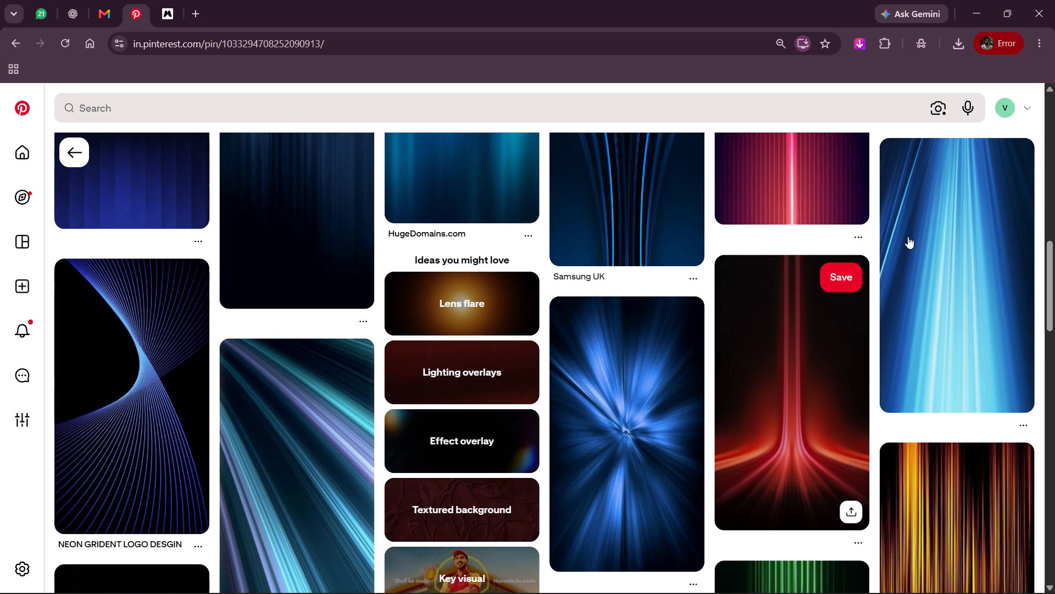
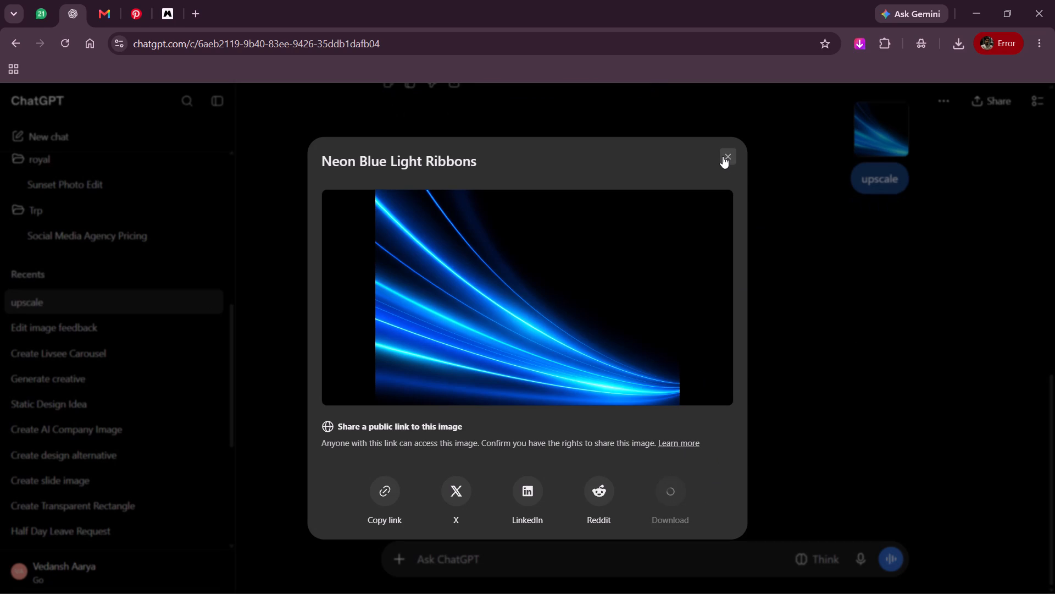
Close the Neon Blue Light Ribbons share dialog, return to Illustrator, and close the a66995d3d174c7e7a3b9efe6c8bc01f9.jpg document.
click(723, 156)
drag(847, 344, 849, 312)
click(981, 0)
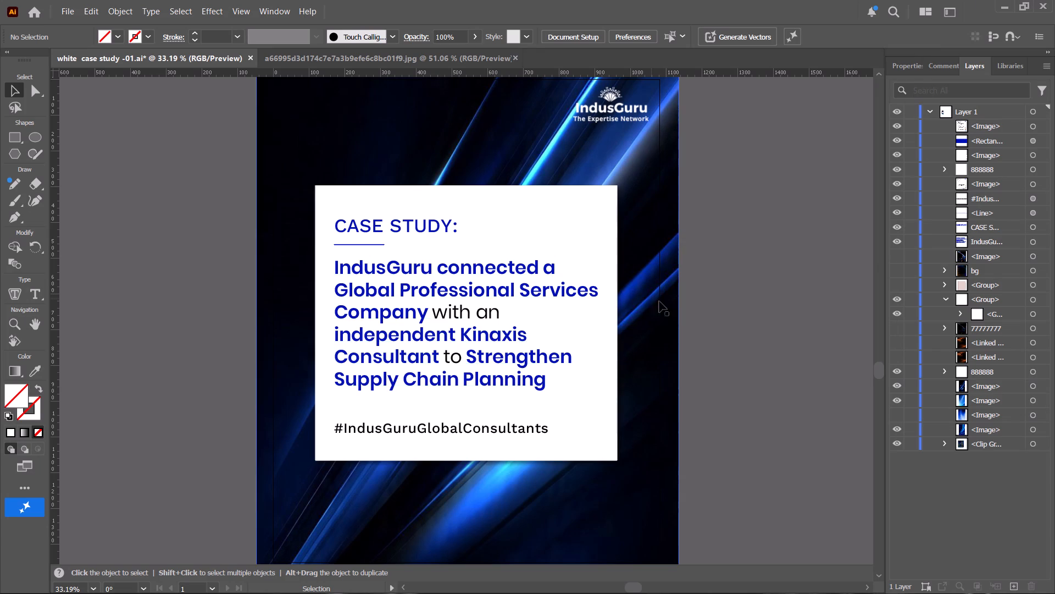
alt+scroll(666, 316, down, 2)
click(514, 58)
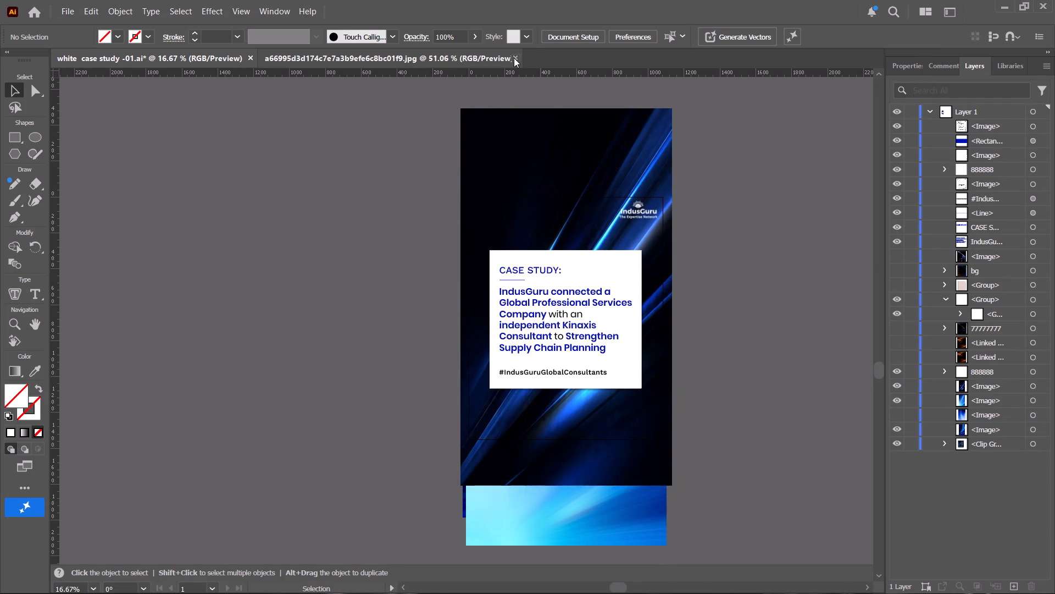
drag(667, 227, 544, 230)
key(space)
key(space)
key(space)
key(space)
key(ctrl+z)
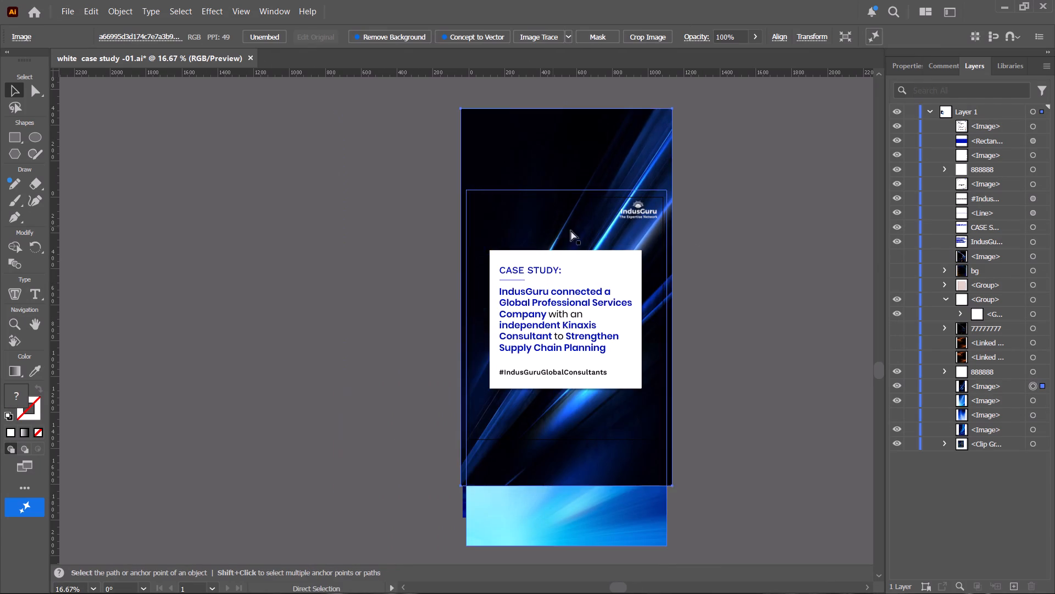
Deselect the blue streak background and open the downloaded upscaled blue light ribbons image as a separate document.
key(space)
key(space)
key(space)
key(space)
drag(742, 271, 576, 280)
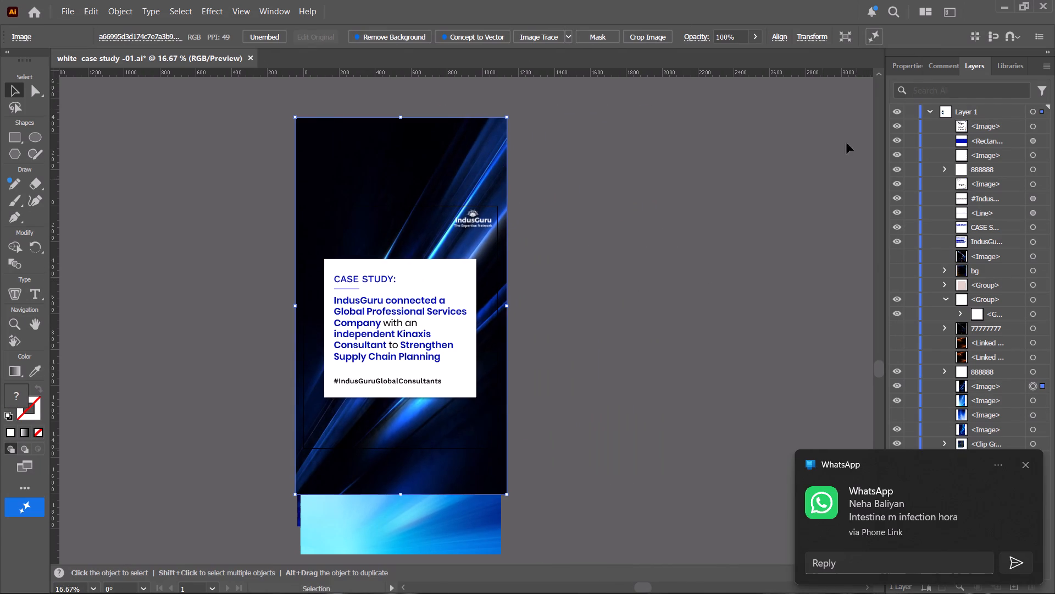
click(720, 380)
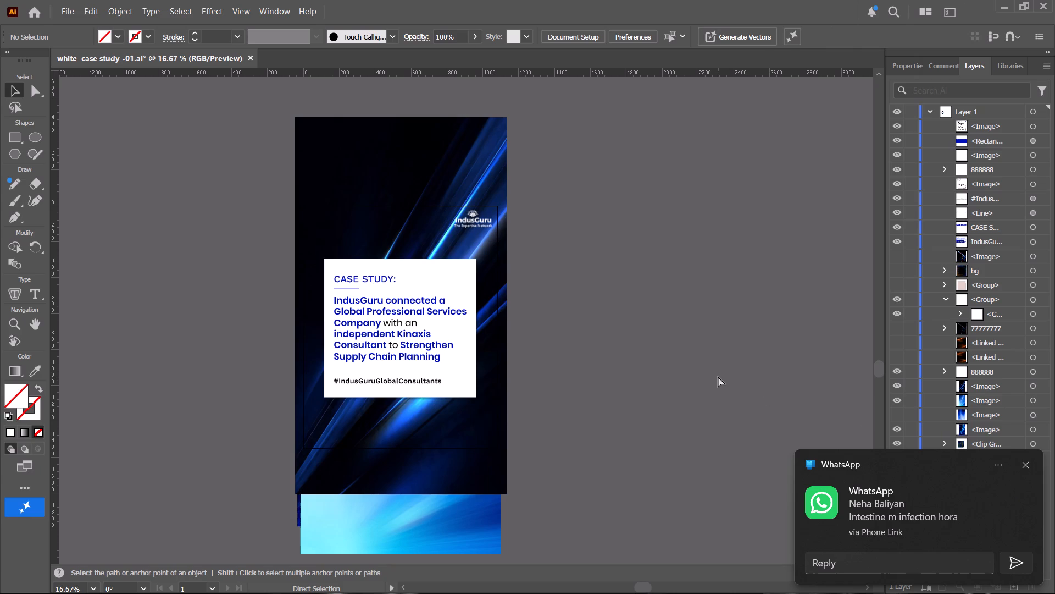
key(ctrl+o)
double_click(169, 152)
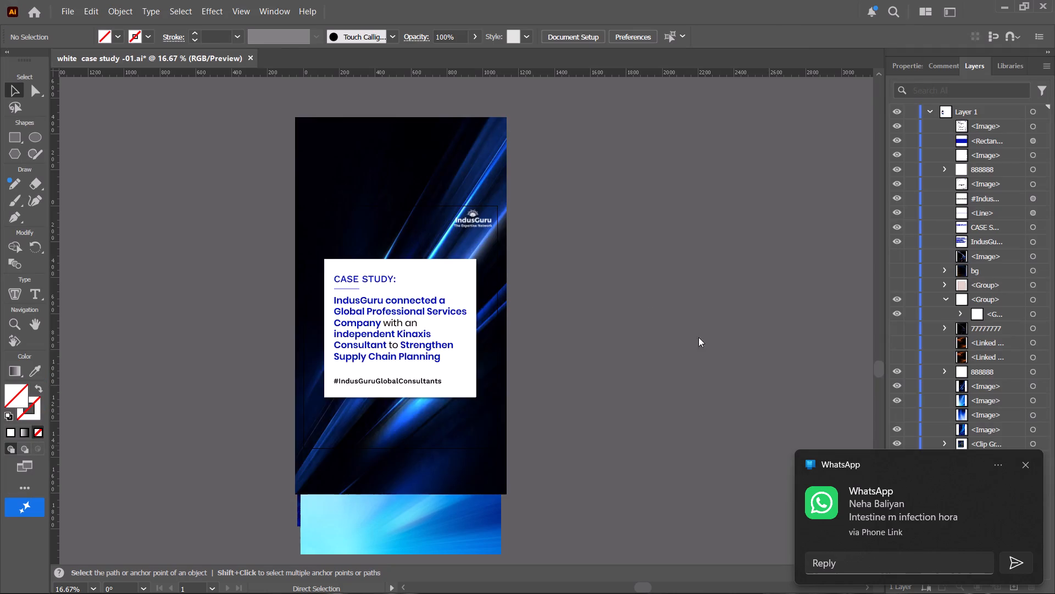
Bring the Neon Blue Light Ribbons image into the white case study document and place it behind the case study content.
alt+scroll(491, 400, down, 5)
drag(484, 398, 469, 395)
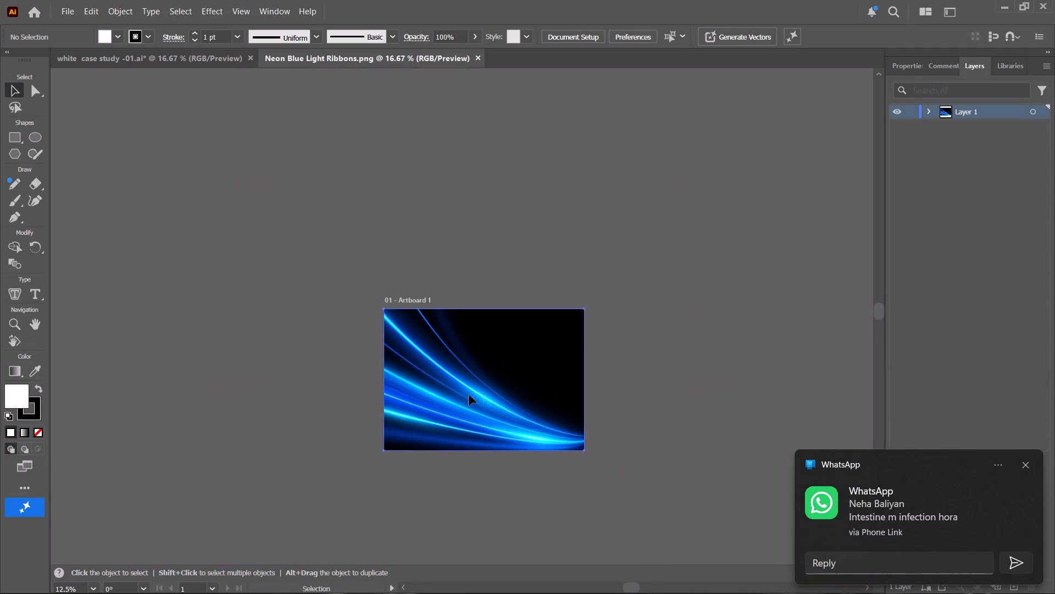
drag(469, 395, 390, 311)
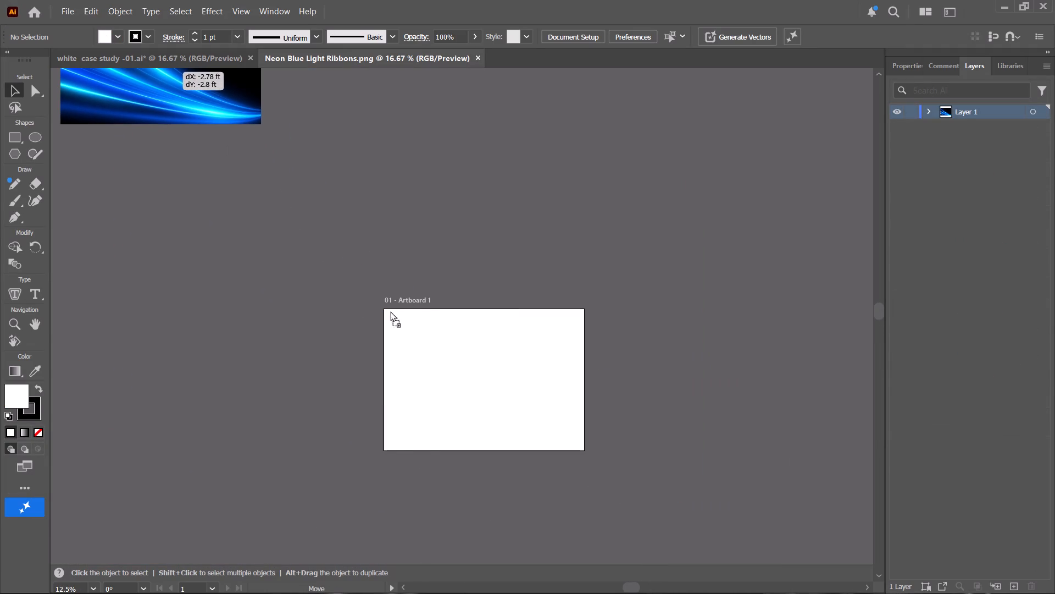
drag(390, 311, 416, 351)
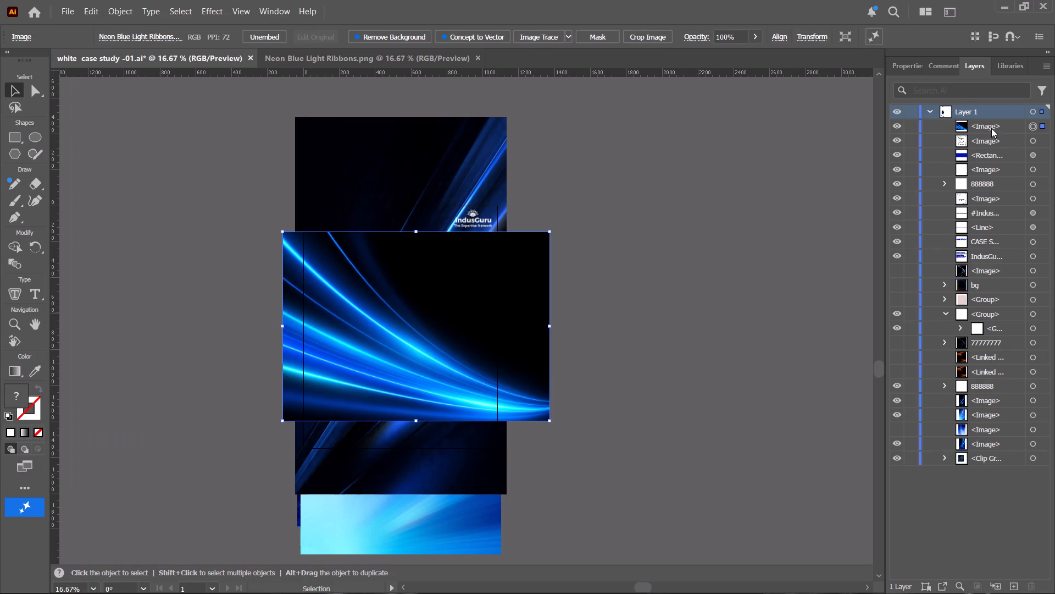
drag(991, 128, 982, 394)
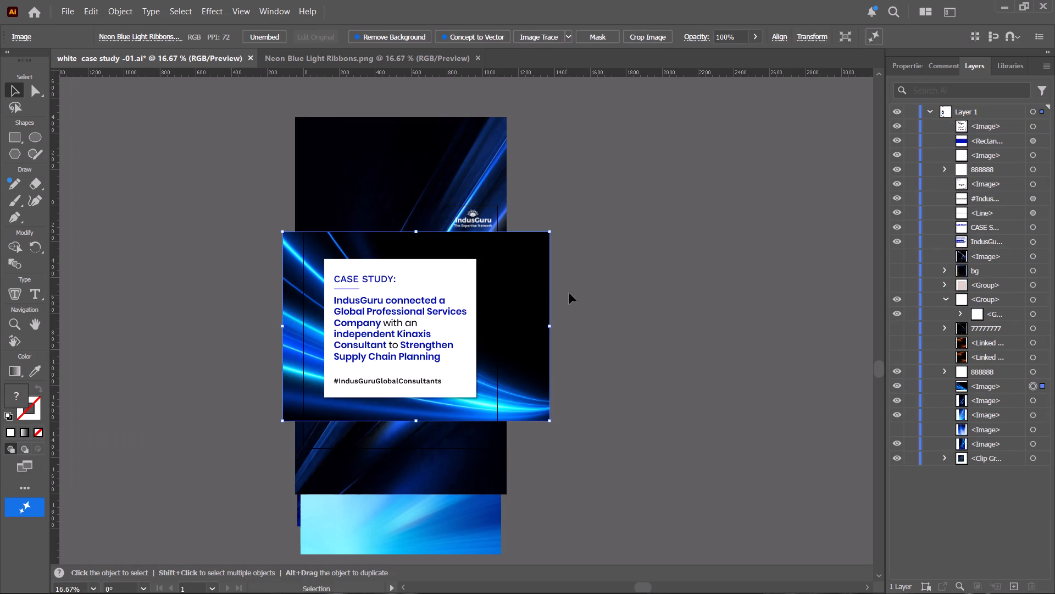
Rotate the ribbons image 90° clockwise to portrait and centre it behind the white case study card.
shift+drag(553, 227, 567, 248)
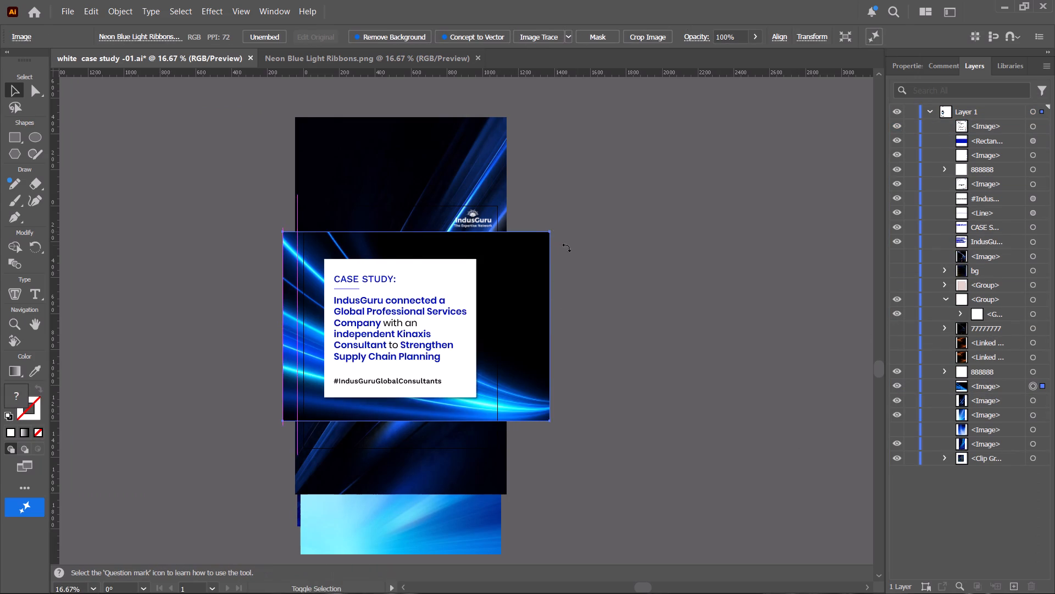
shift+drag(567, 248, 543, 431)
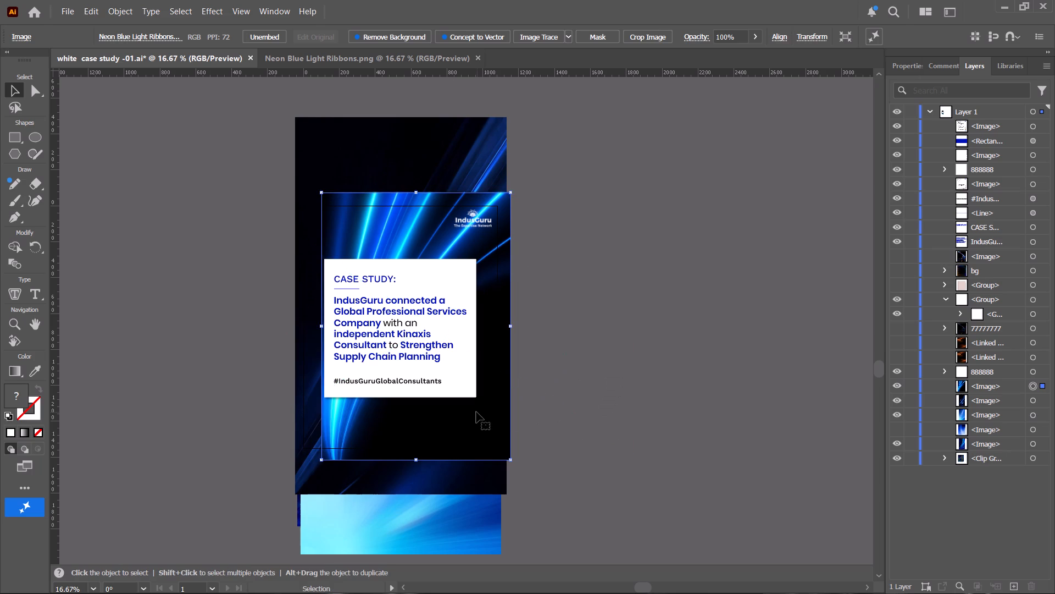
drag(476, 414, 457, 415)
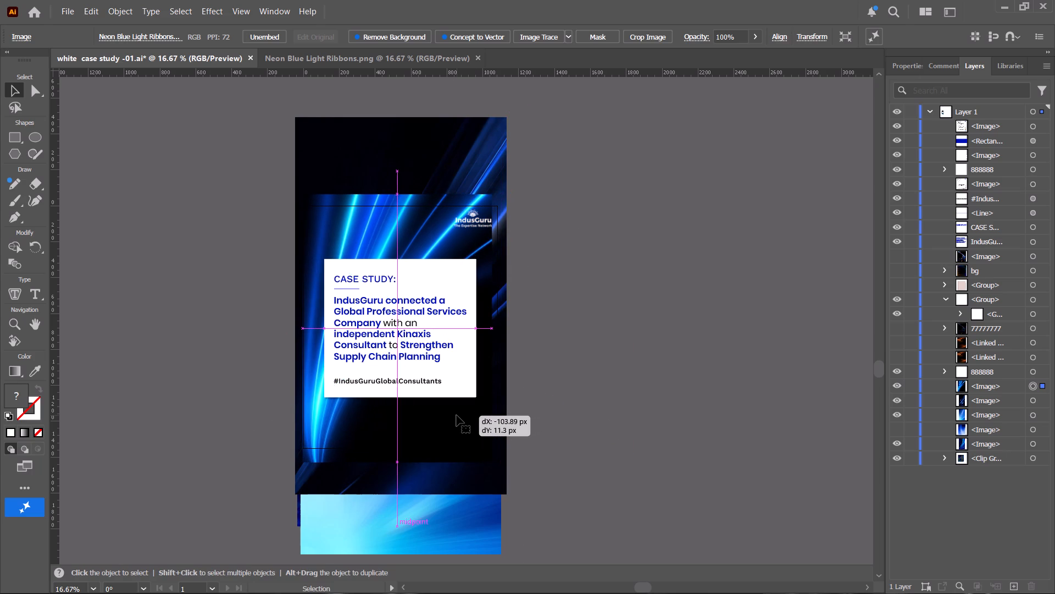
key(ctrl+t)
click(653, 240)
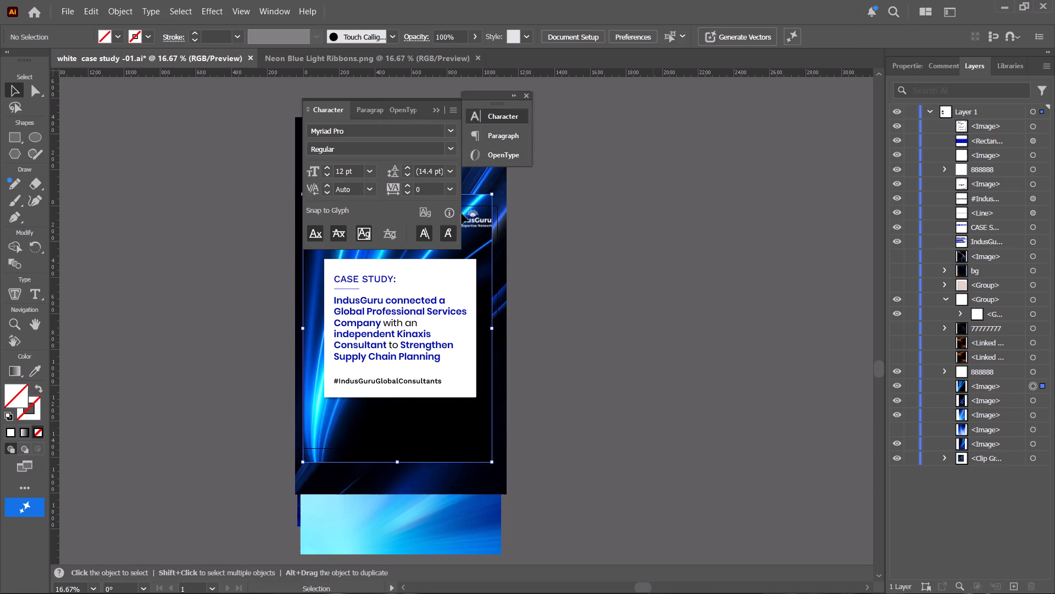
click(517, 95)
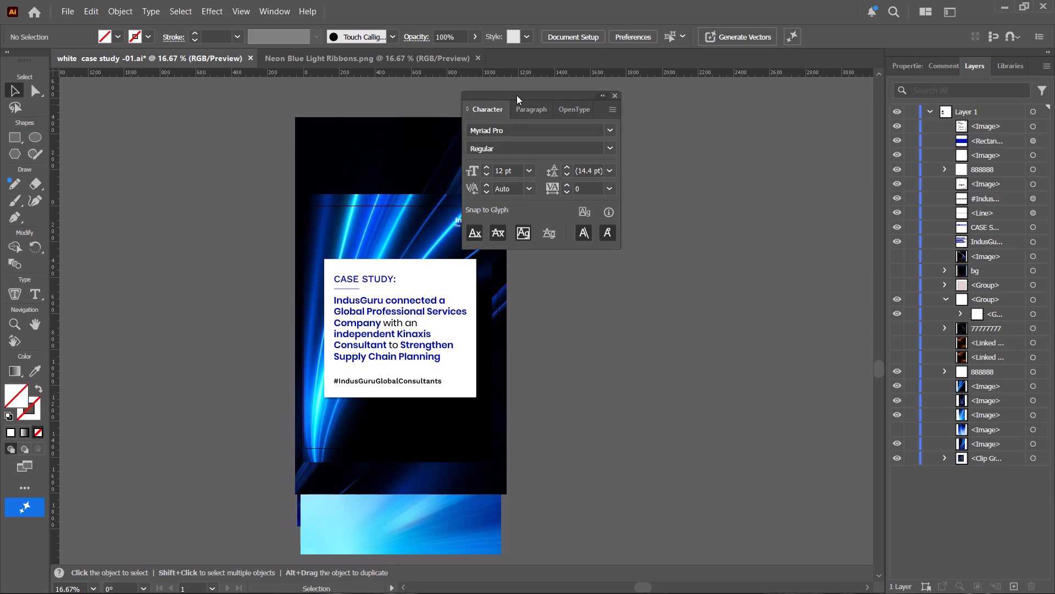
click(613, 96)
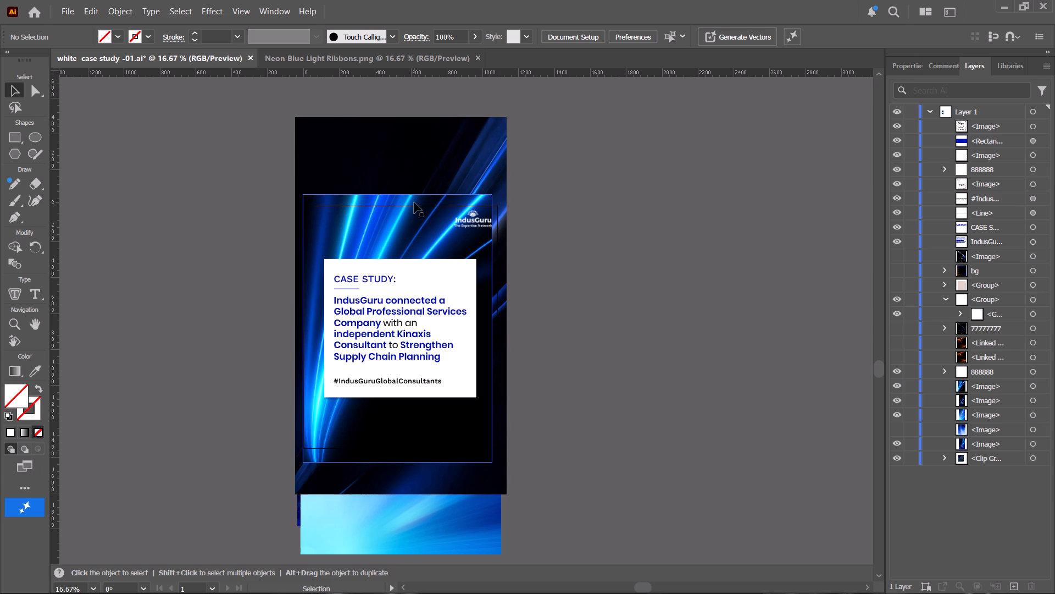
Enlarge the ribbons image proportionally from its upper edge so it extends beyond the artboard.
click(414, 202)
shift+drag(395, 192, 395, 178)
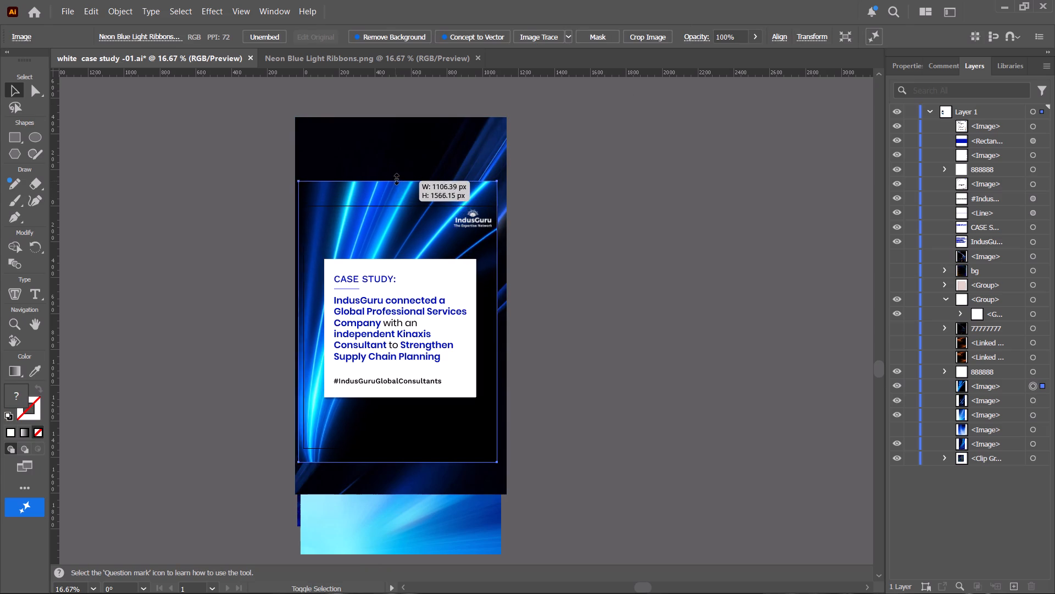
shift+drag(395, 178, 395, 168)
click(405, 228)
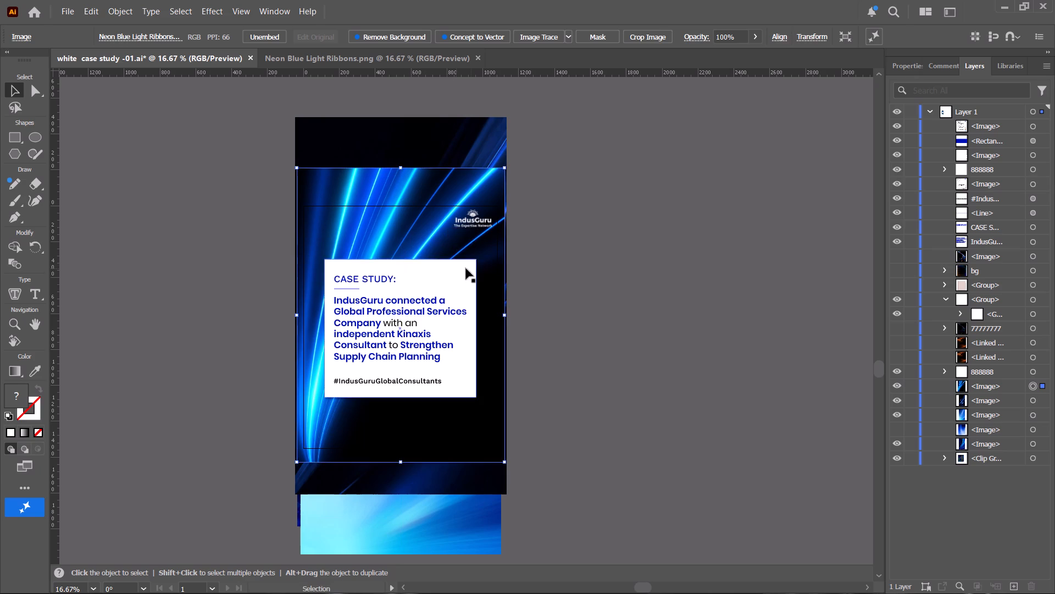
Scale the ribbons image down slightly from its upper edge and adjust its horizontal position to cover the artboard.
alt+scroll(482, 255, up, 5)
alt+scroll(590, 238, down, 2)
key(space)
key(space)
key(space)
key(space)
key(space)
key(space)
key(space)
key(space)
key(space)
key(space)
key(space)
key(space)
key(space)
key(space)
key(space)
key(space)
key(space)
key(space)
key(space)
drag(553, 219, 575, 238)
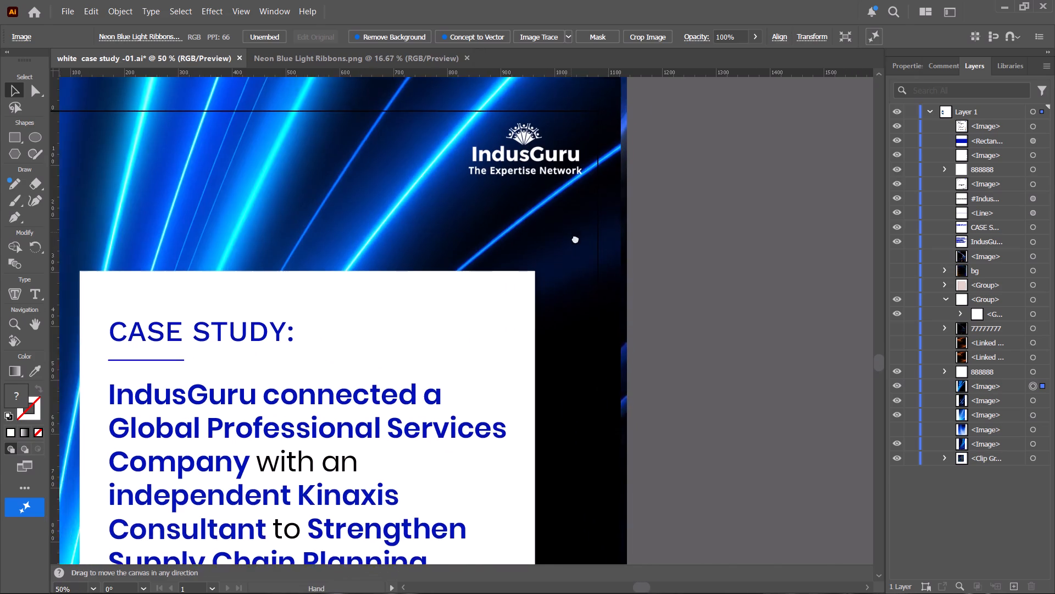
drag(575, 238, 743, 323)
drag(532, 266, 520, 266)
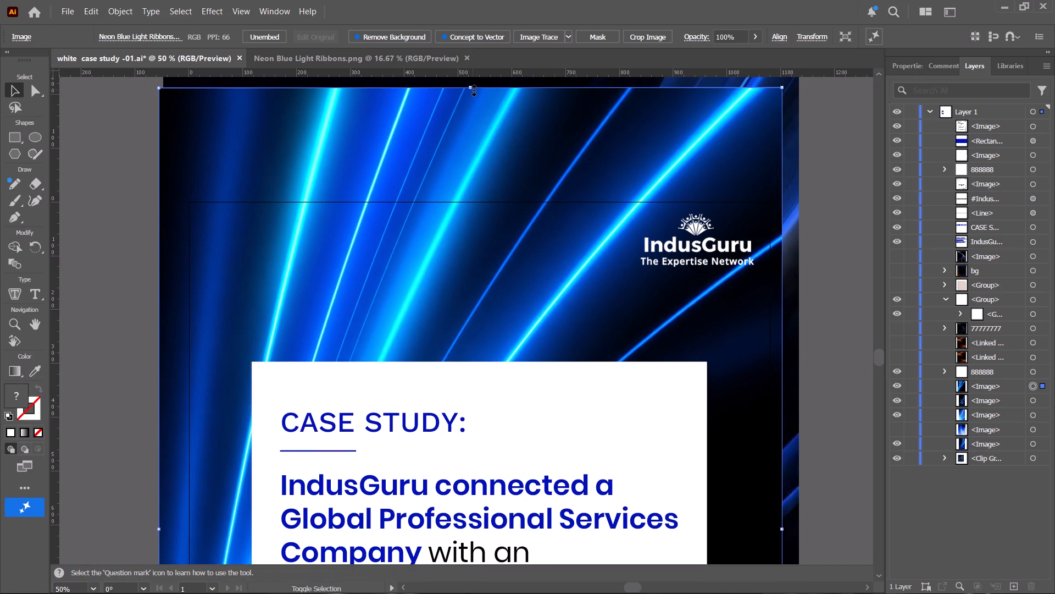
shift+drag(470, 89, 471, 112)
drag(468, 248, 476, 248)
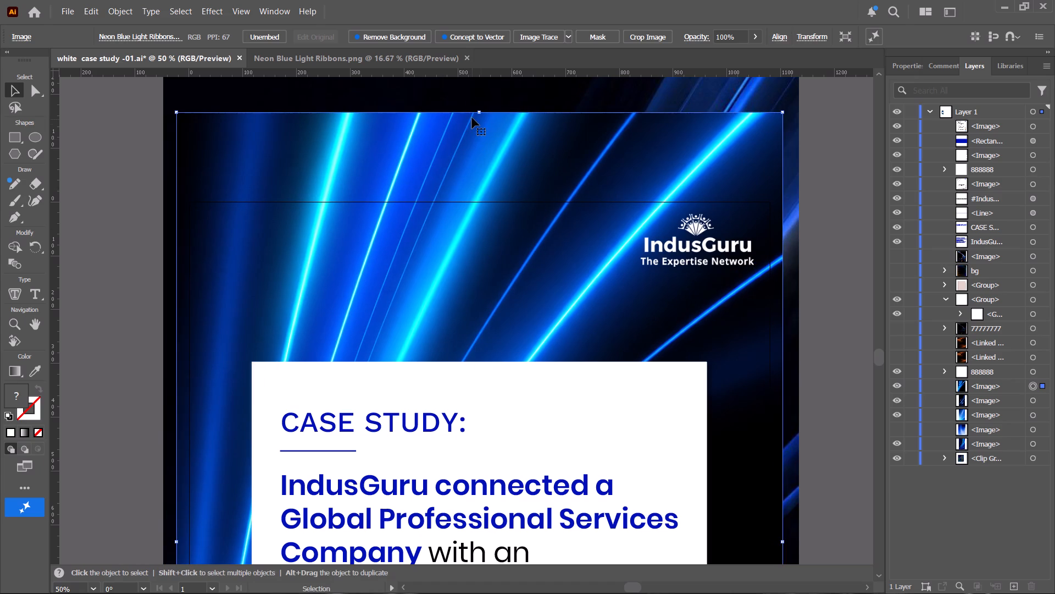
Reflect the ribbons image across the vertical axis so the bright streaks run down the opposite side.
alt+scroll(513, 288, down, 3)
key(space)
key(space)
key(space)
drag(509, 286, 471, 243)
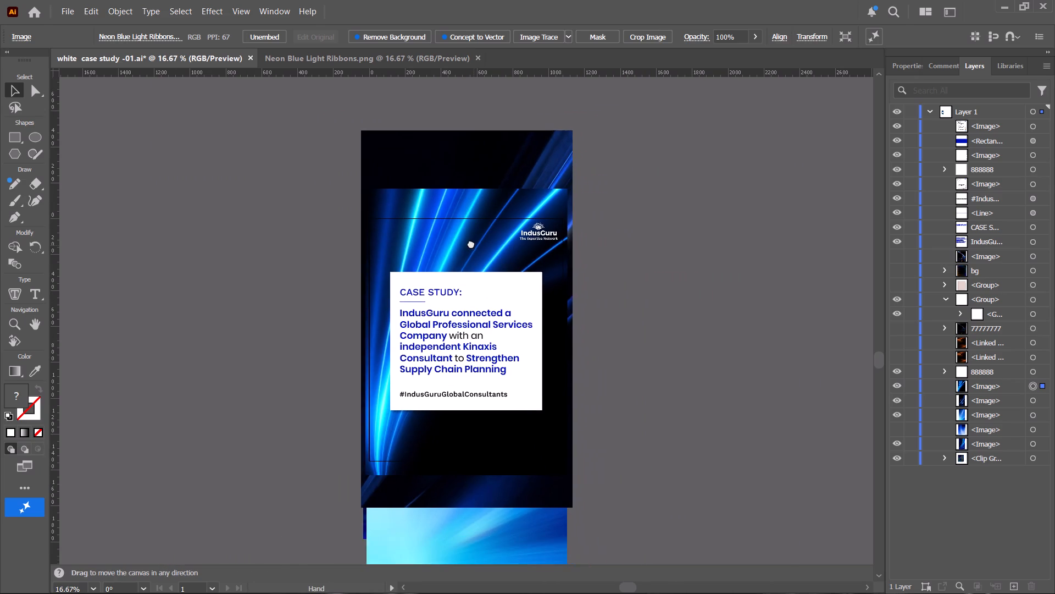
drag(471, 243, 471, 243)
right_click(473, 243)
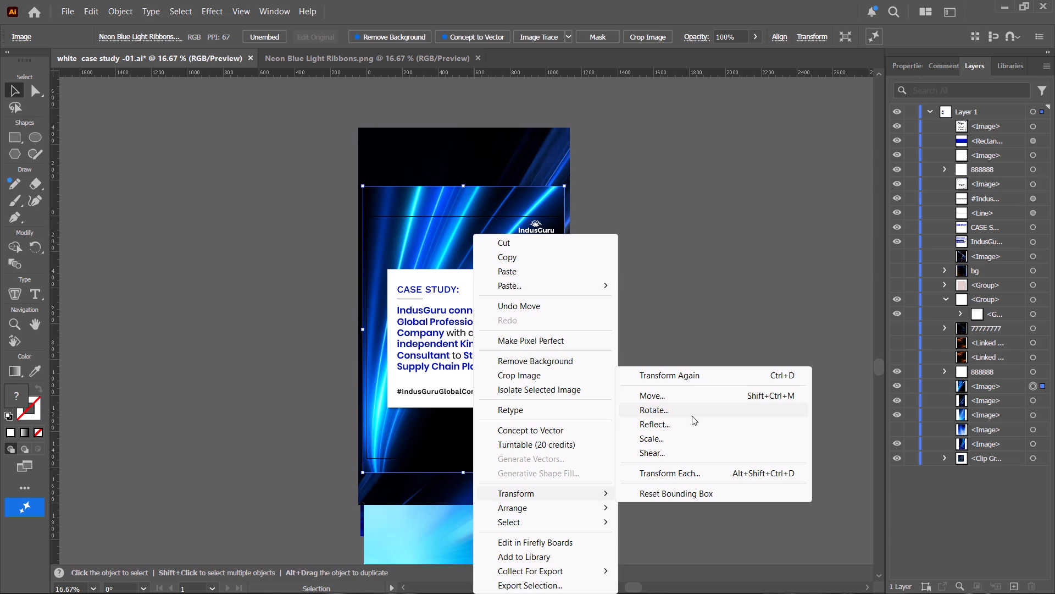
click(694, 426)
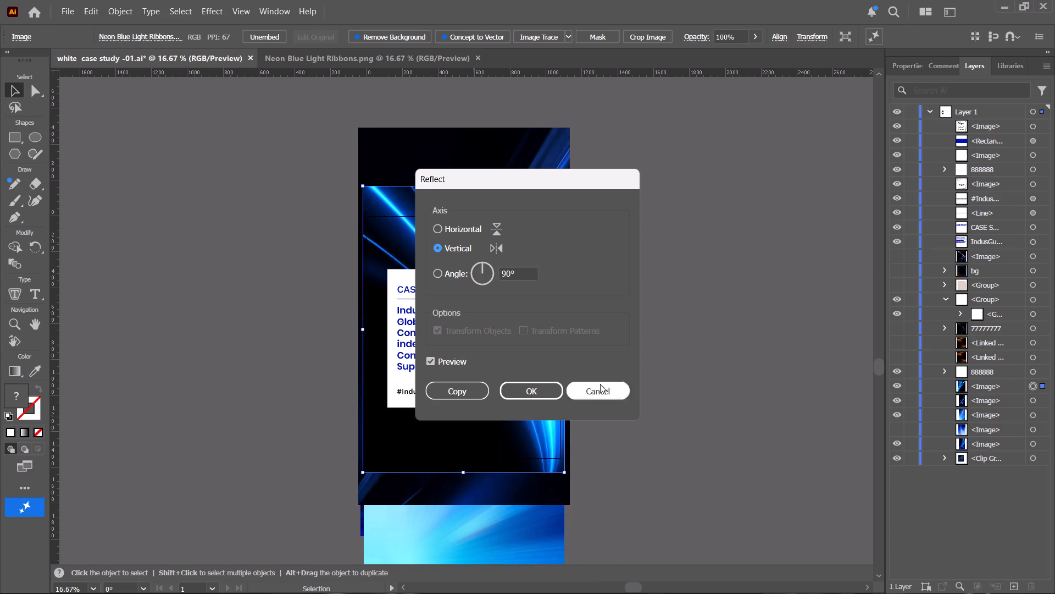
click(554, 387)
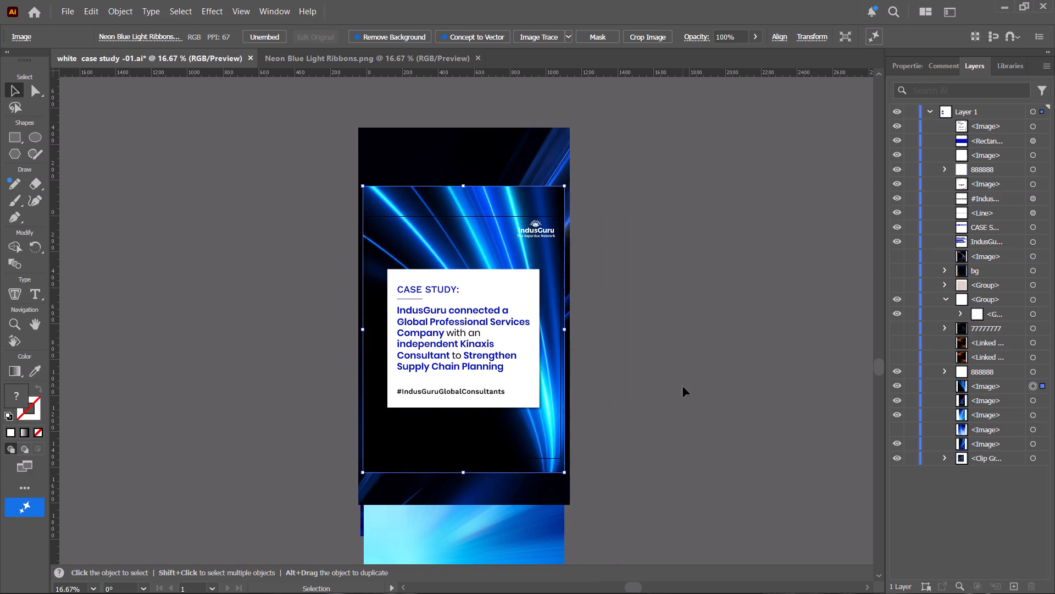
View the case study design with the reflected ribbons background in Presentation Mode.
click(243, 11)
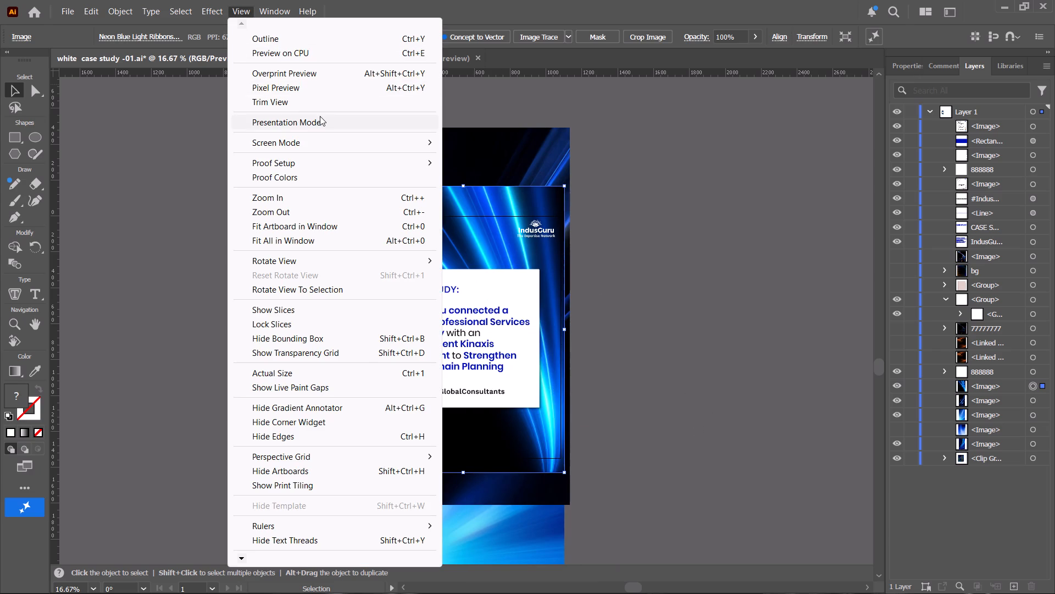
click(320, 116)
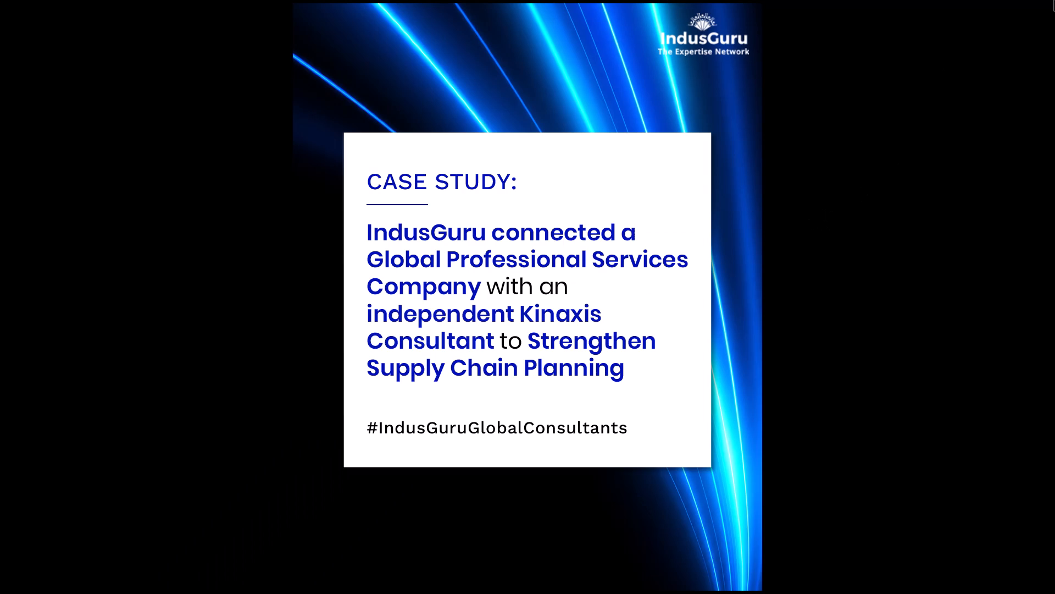
key(Escape)
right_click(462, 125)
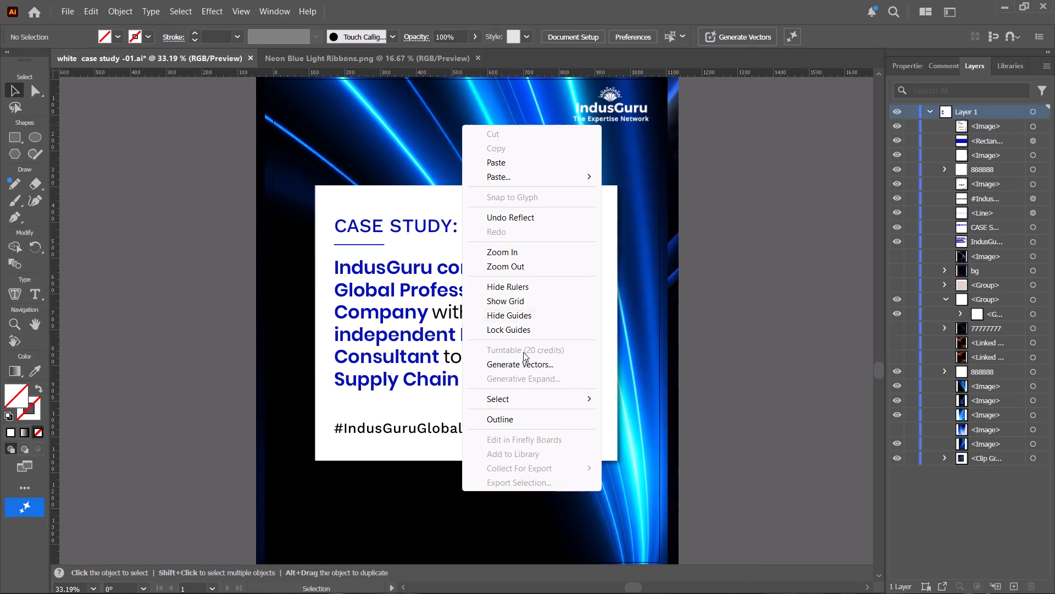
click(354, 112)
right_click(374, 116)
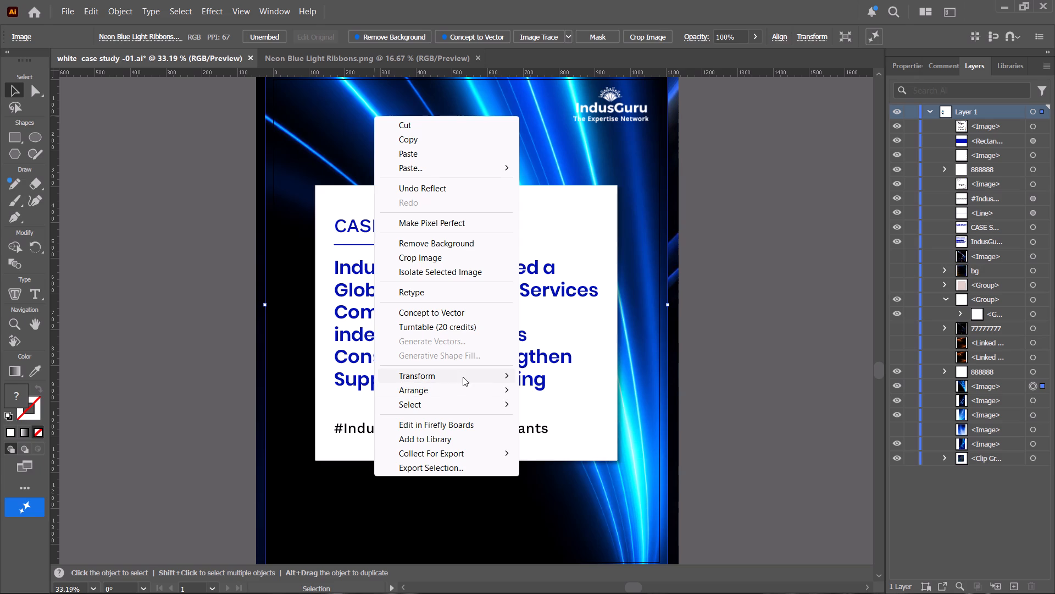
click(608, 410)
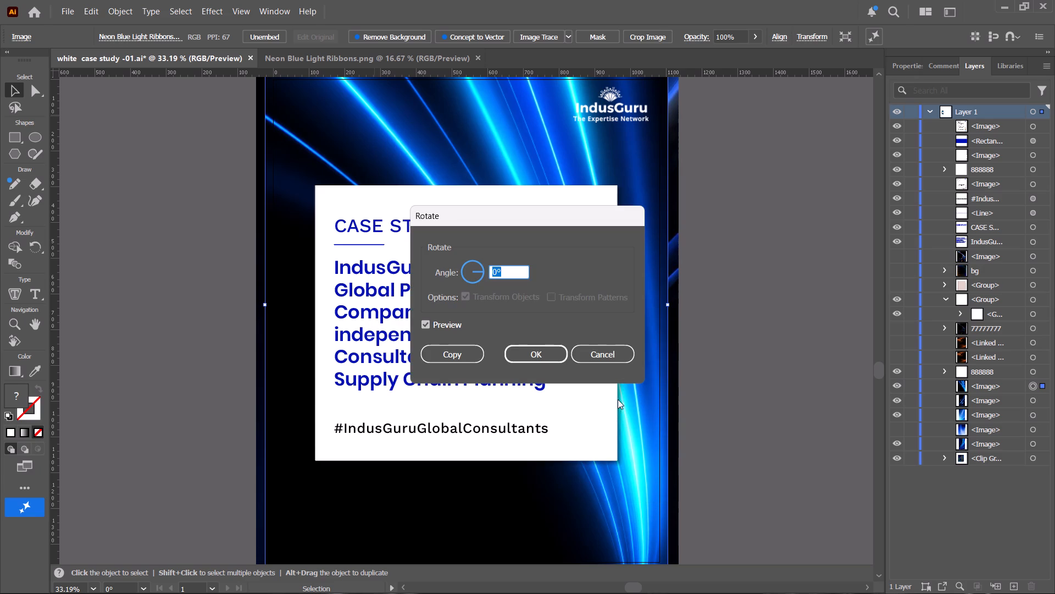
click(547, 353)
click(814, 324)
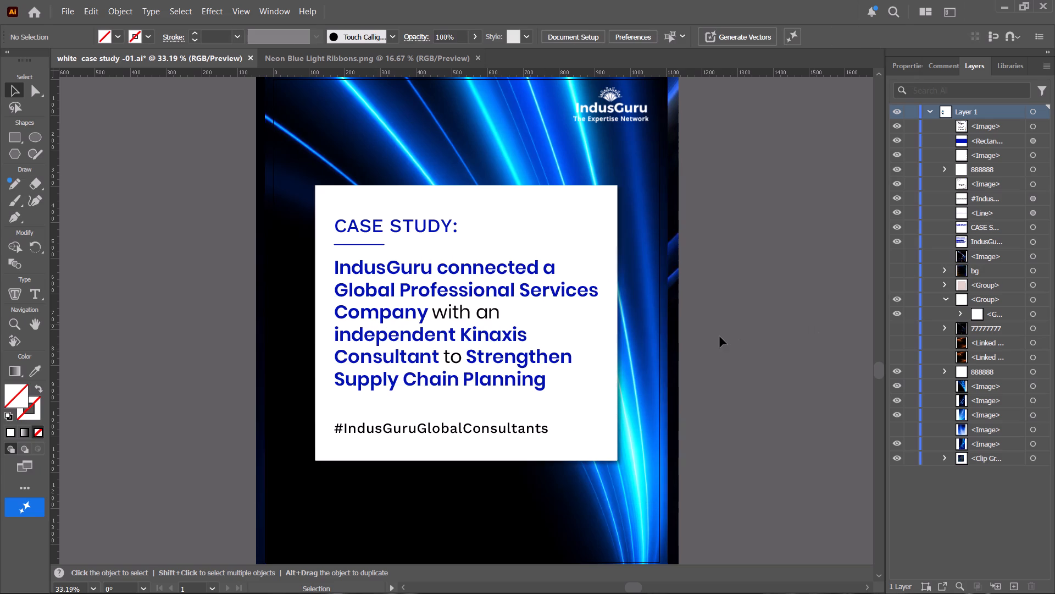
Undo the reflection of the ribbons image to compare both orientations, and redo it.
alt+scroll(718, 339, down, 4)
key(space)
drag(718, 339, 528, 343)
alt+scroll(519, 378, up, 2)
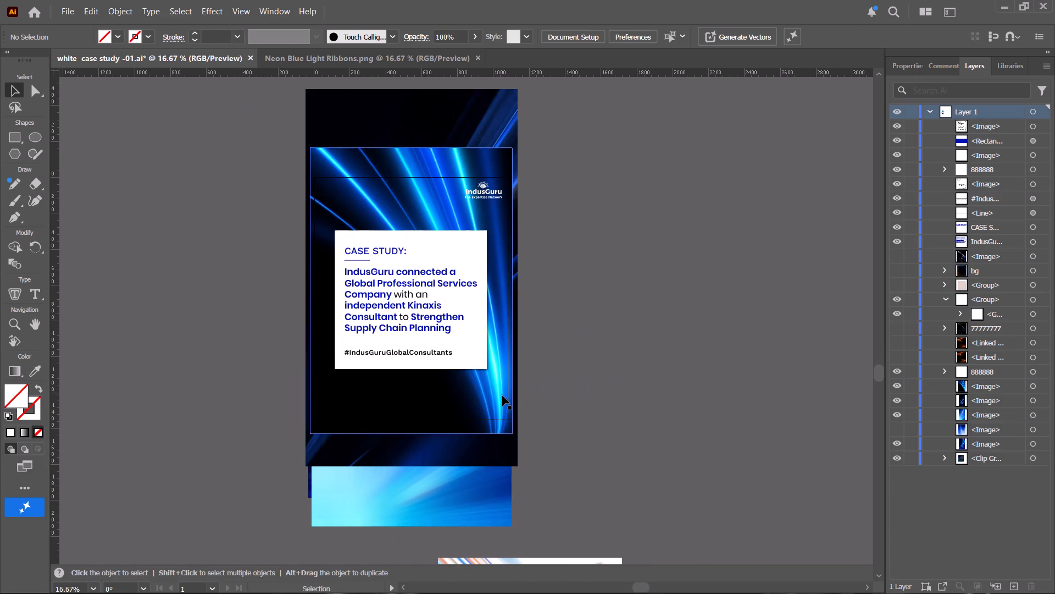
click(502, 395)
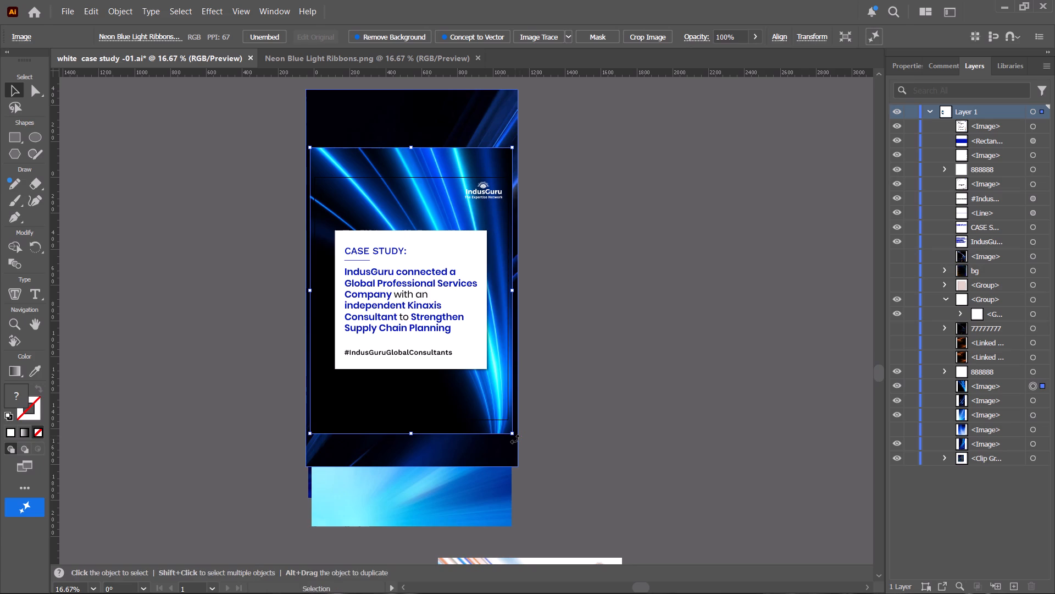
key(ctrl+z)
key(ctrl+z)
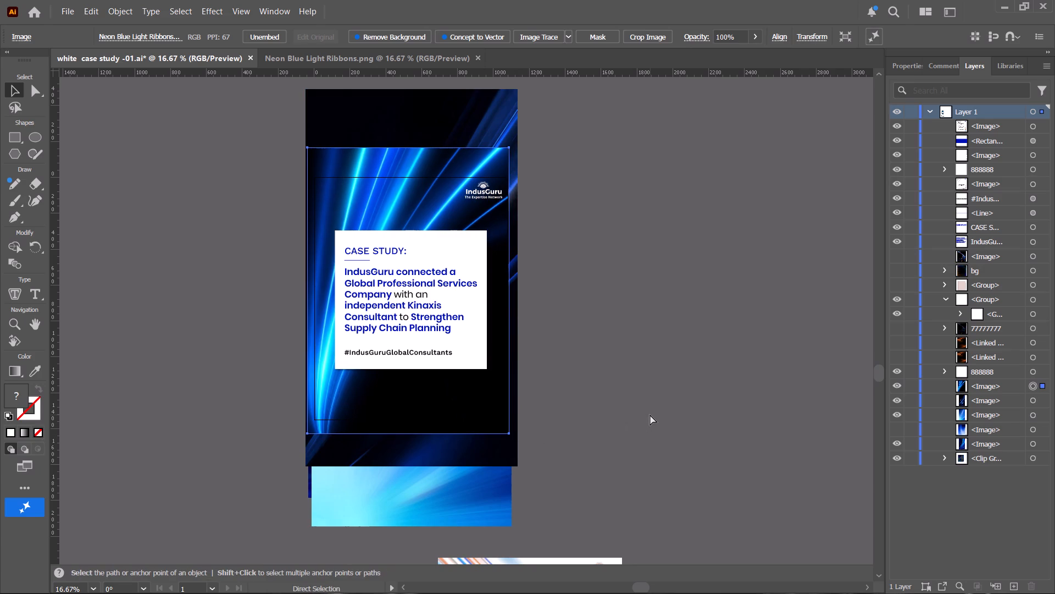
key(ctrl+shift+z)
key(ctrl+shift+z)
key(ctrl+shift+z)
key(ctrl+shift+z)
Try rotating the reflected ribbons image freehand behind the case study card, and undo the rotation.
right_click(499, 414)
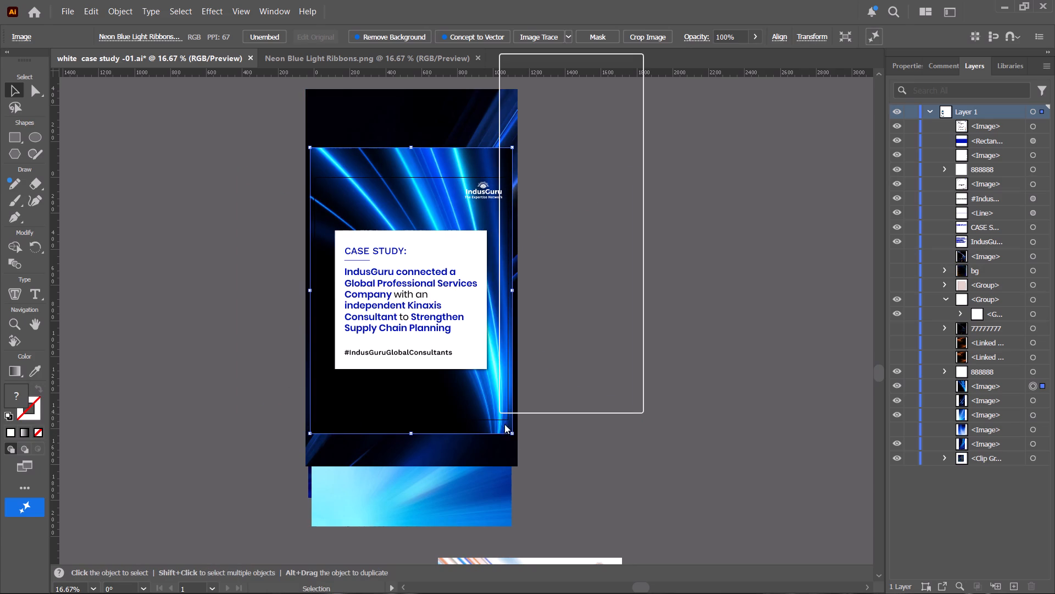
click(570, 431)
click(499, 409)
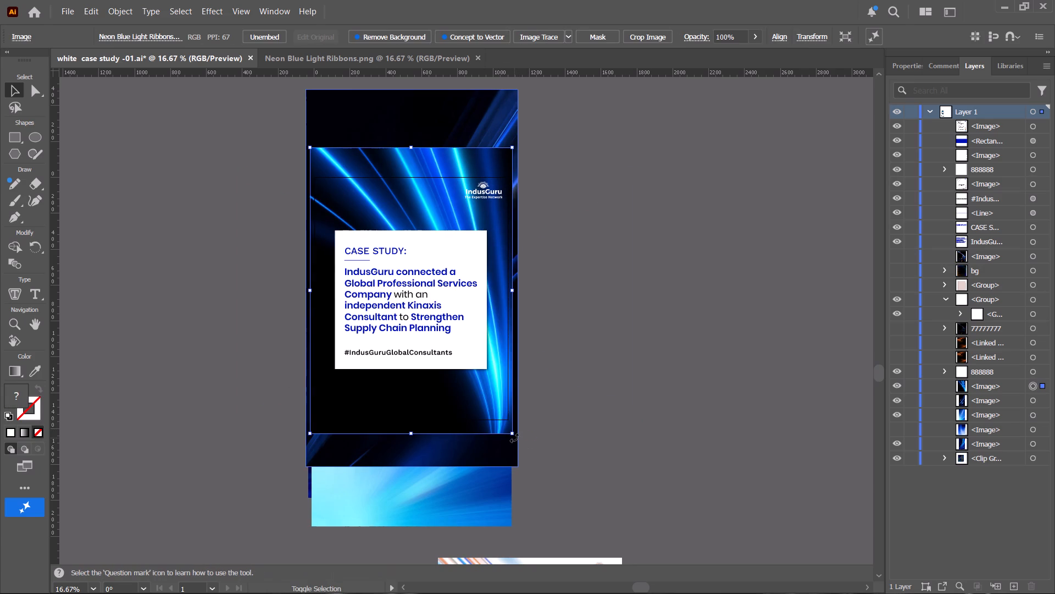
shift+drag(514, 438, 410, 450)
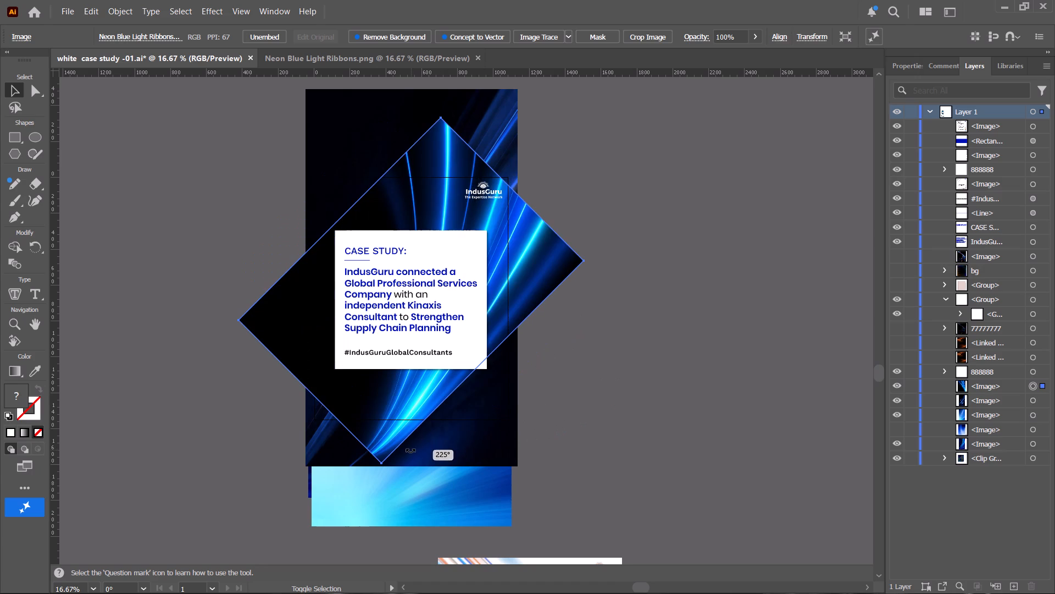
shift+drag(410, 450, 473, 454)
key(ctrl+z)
Rotate the reflected ribbons image by 180° behind the case study card.
right_click(455, 406)
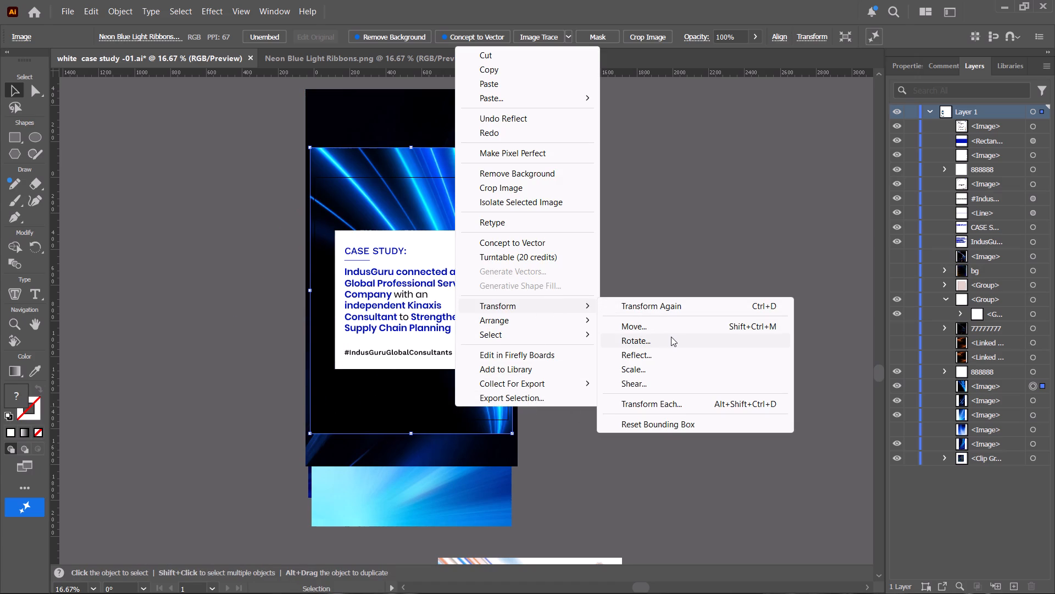
click(671, 337)
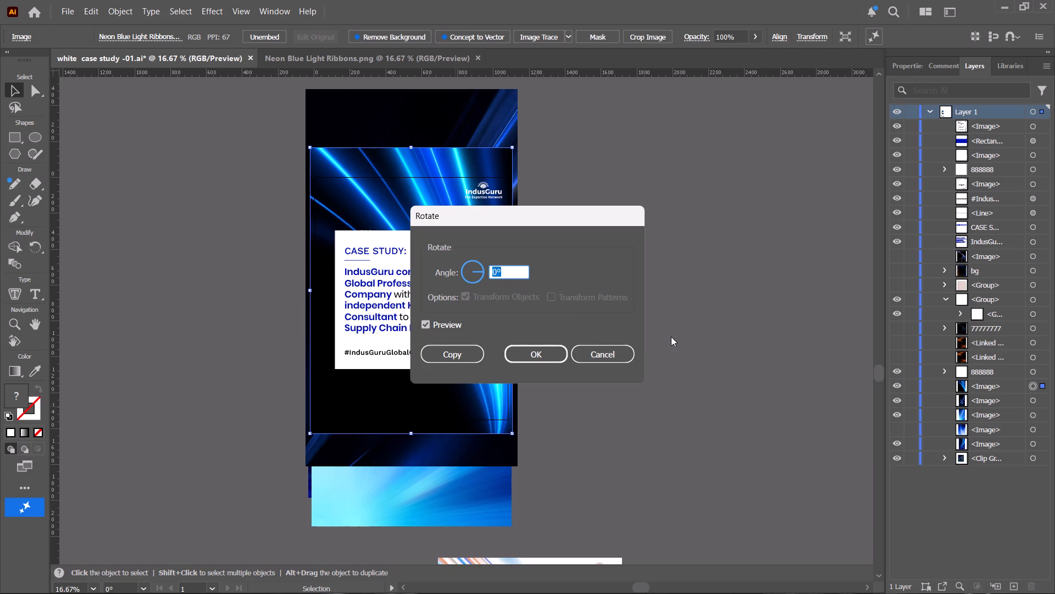
drag(508, 217, 773, 233)
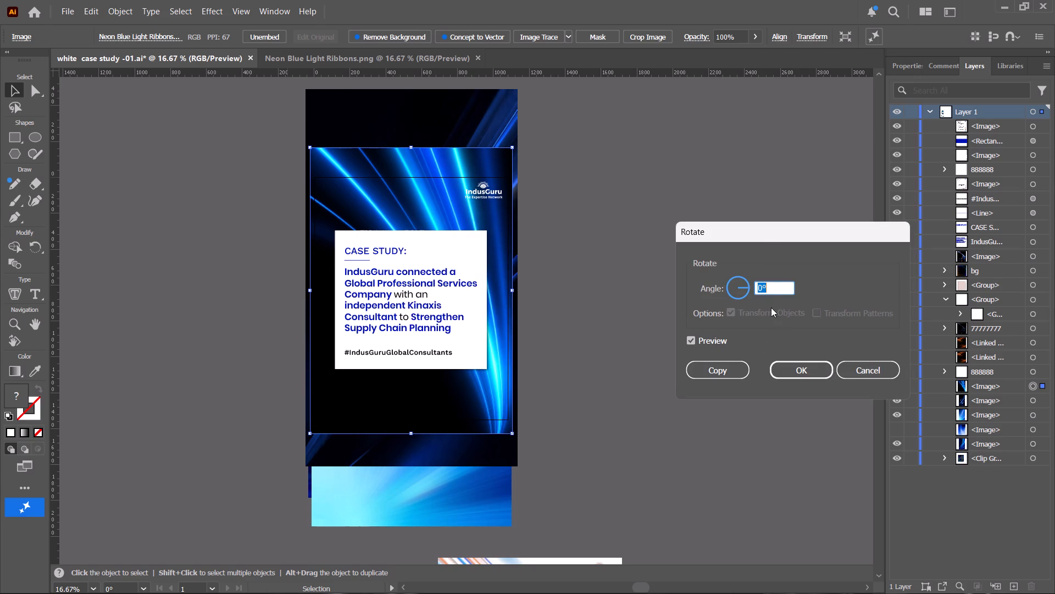
drag(727, 290, 693, 290)
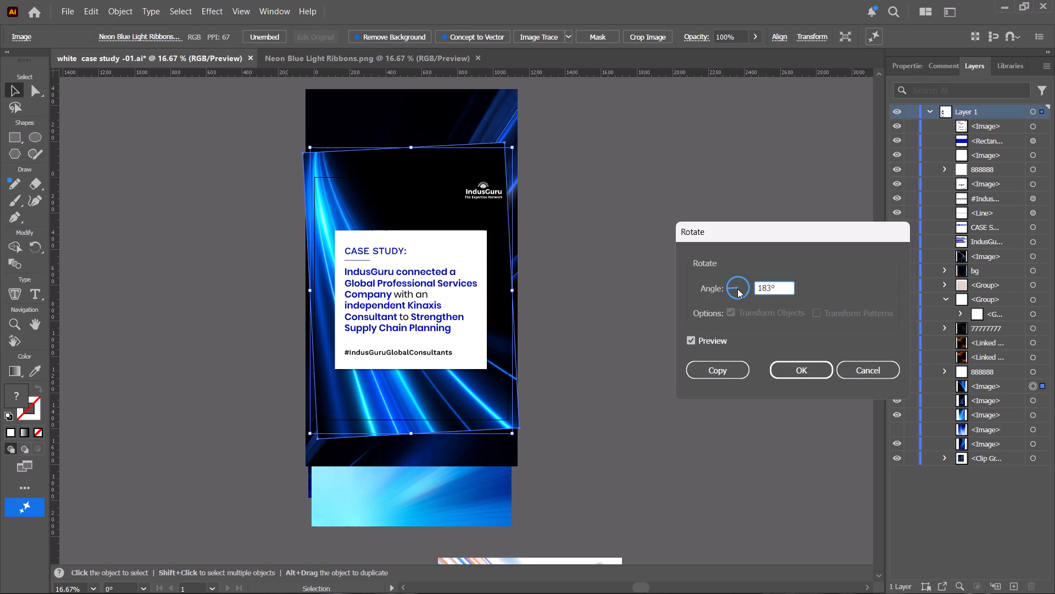
drag(777, 287, 746, 290)
text(180)
key(Return)
click(746, 290)
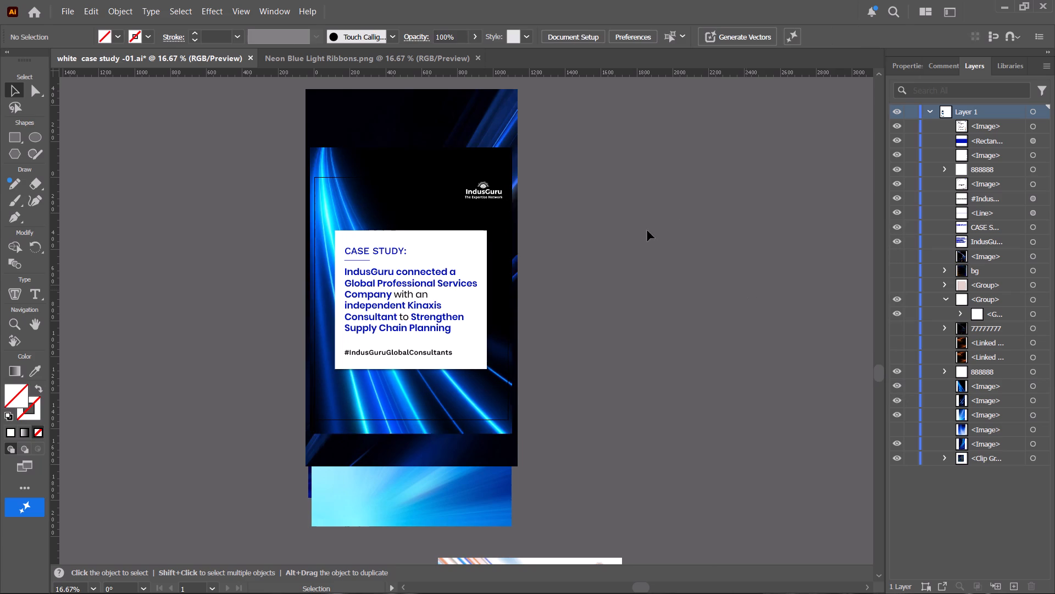
View the case study design with the rotated ribbons background in Presentation Mode.
click(231, 6)
click(335, 116)
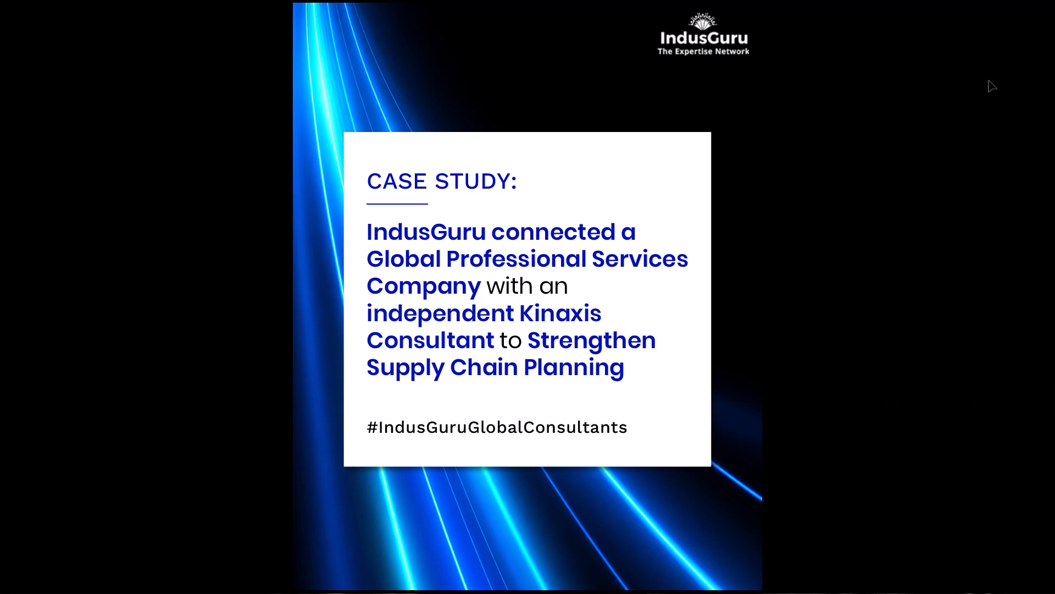
key(Escape)
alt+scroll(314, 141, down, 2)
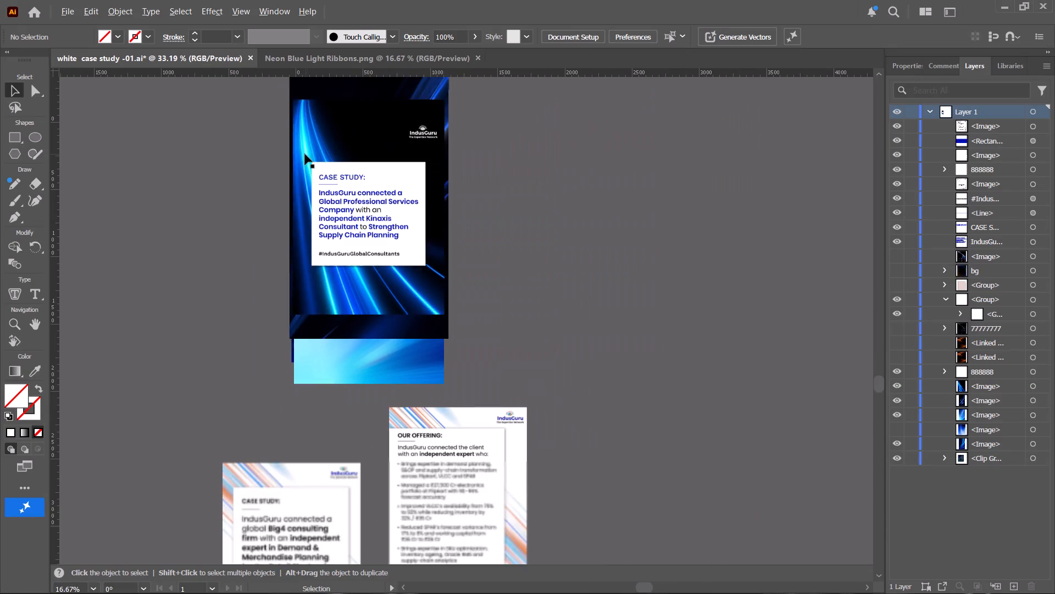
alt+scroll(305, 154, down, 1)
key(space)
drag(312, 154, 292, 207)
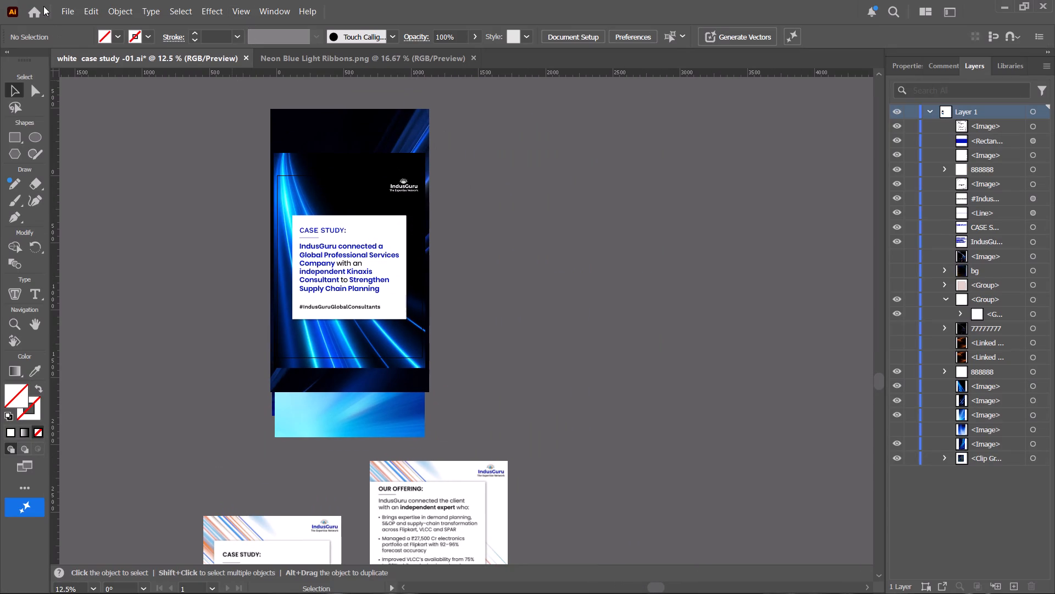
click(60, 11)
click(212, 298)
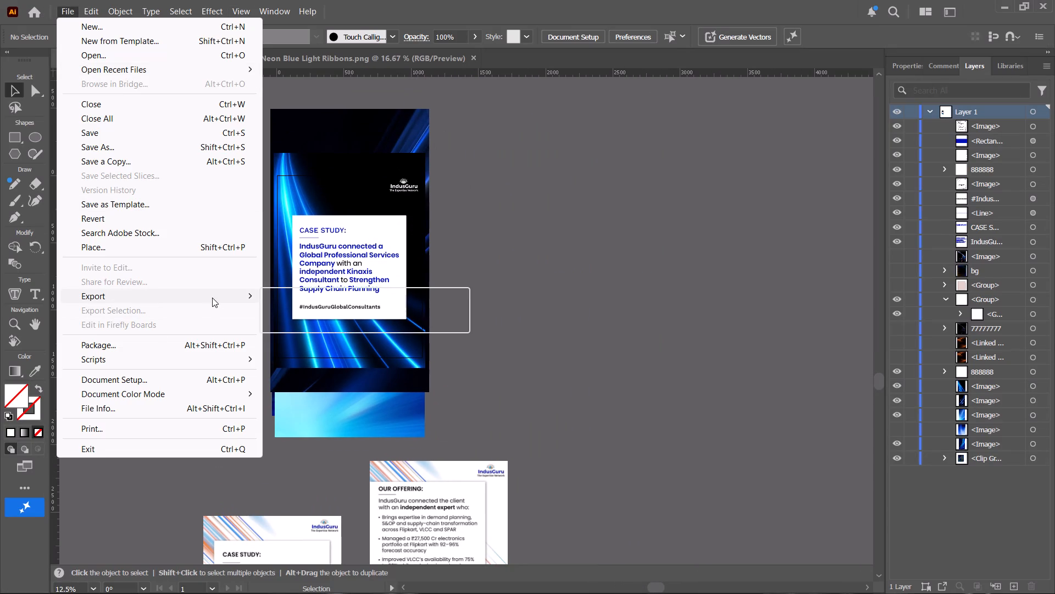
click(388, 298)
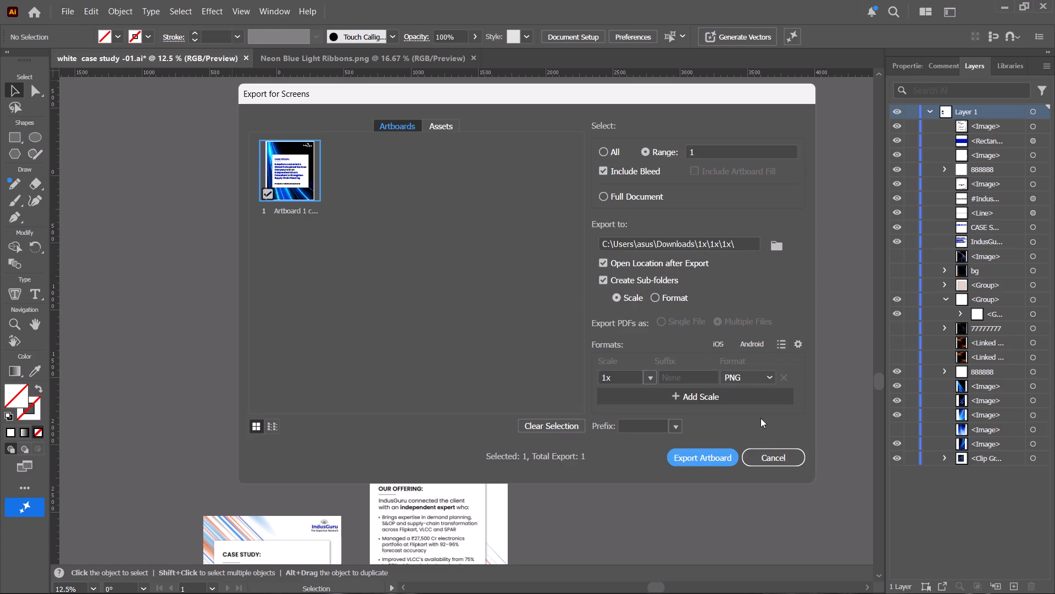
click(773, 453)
Export the case study artboard for screens as a 1x PNG into the nested Downloads\1x\1x\1x\1x folder.
click(60, 5)
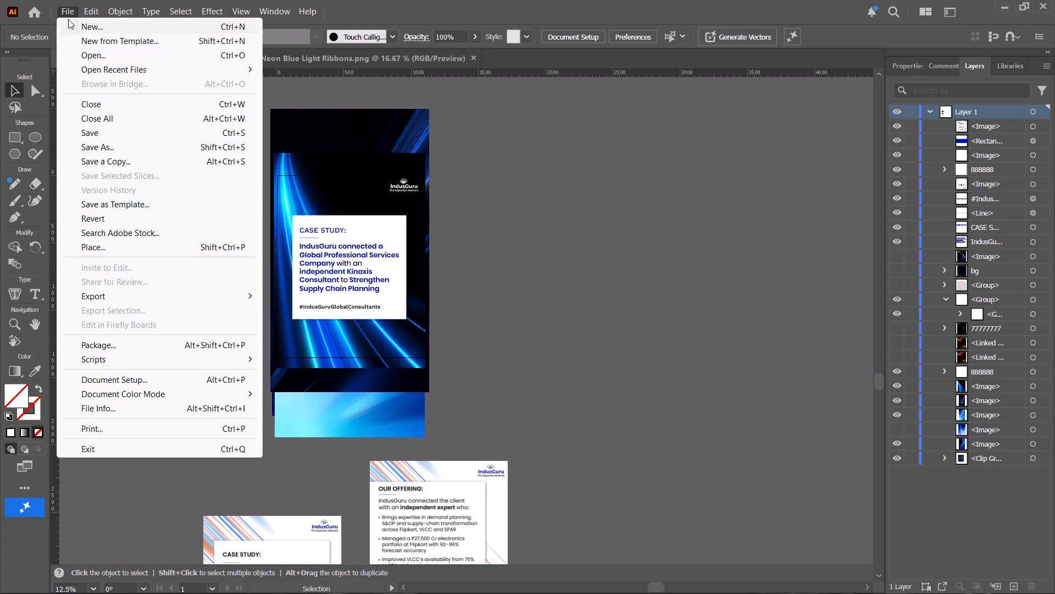
click(180, 300)
click(400, 298)
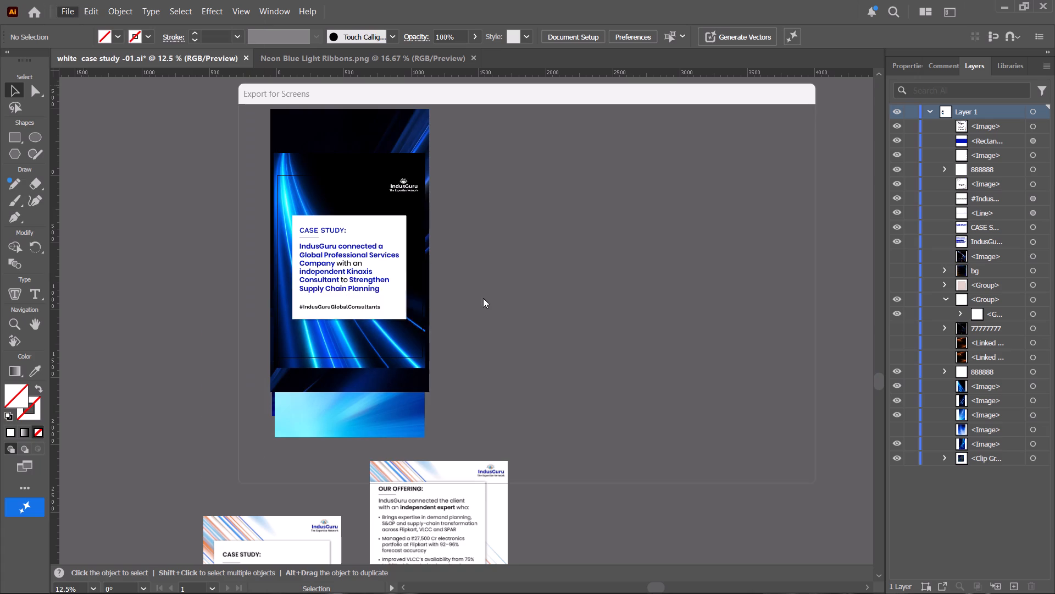
click(773, 237)
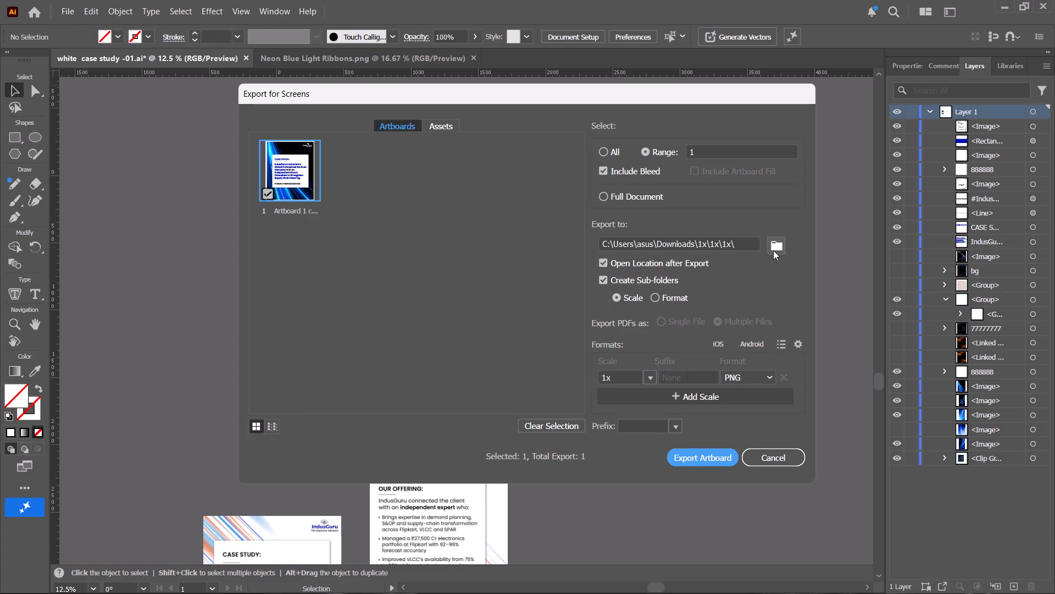
click(773, 250)
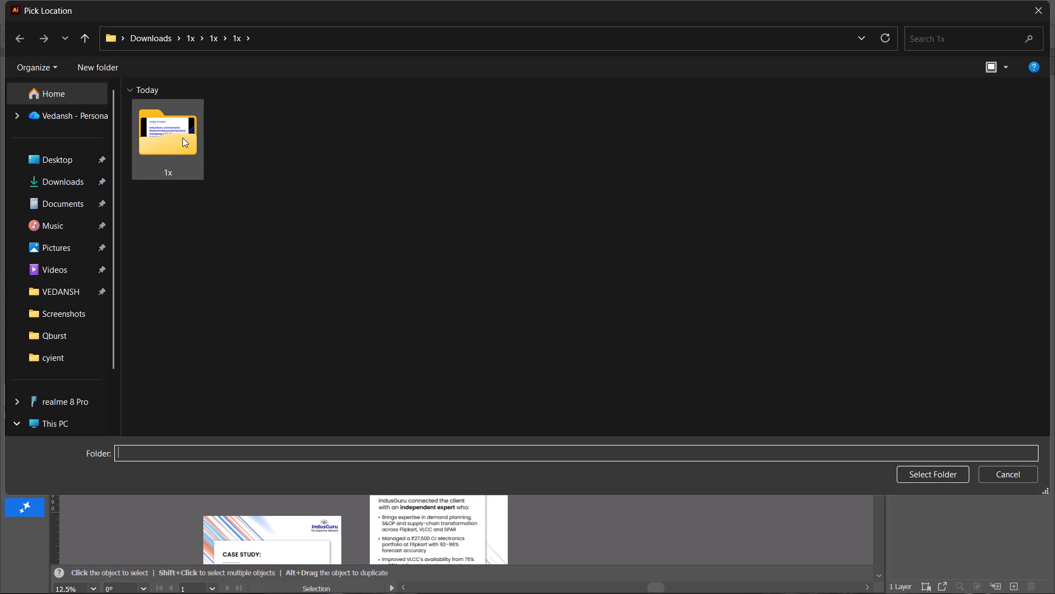
double_click(182, 137)
click(928, 475)
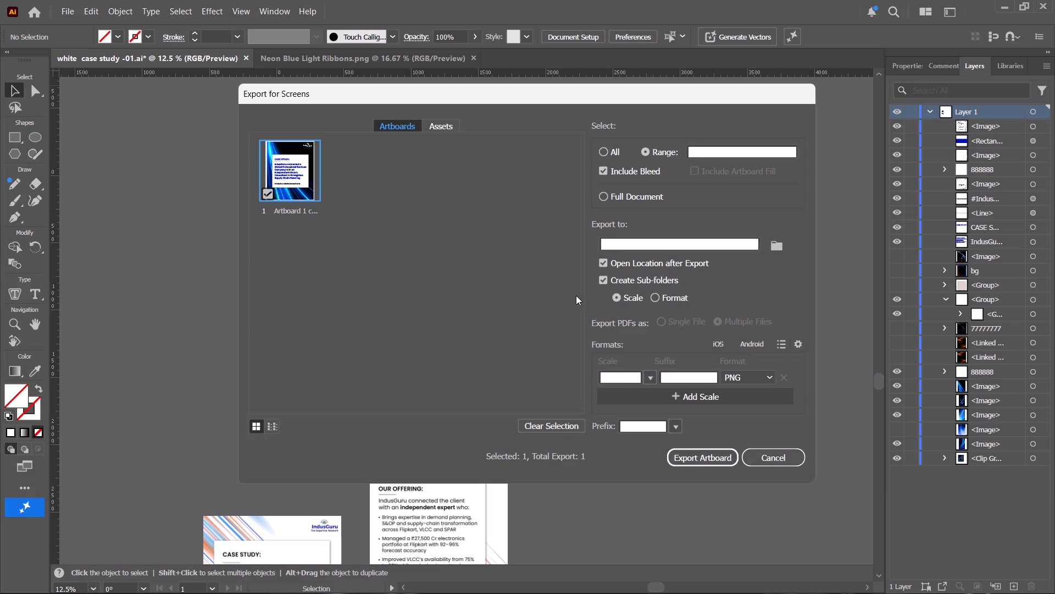
click(688, 451)
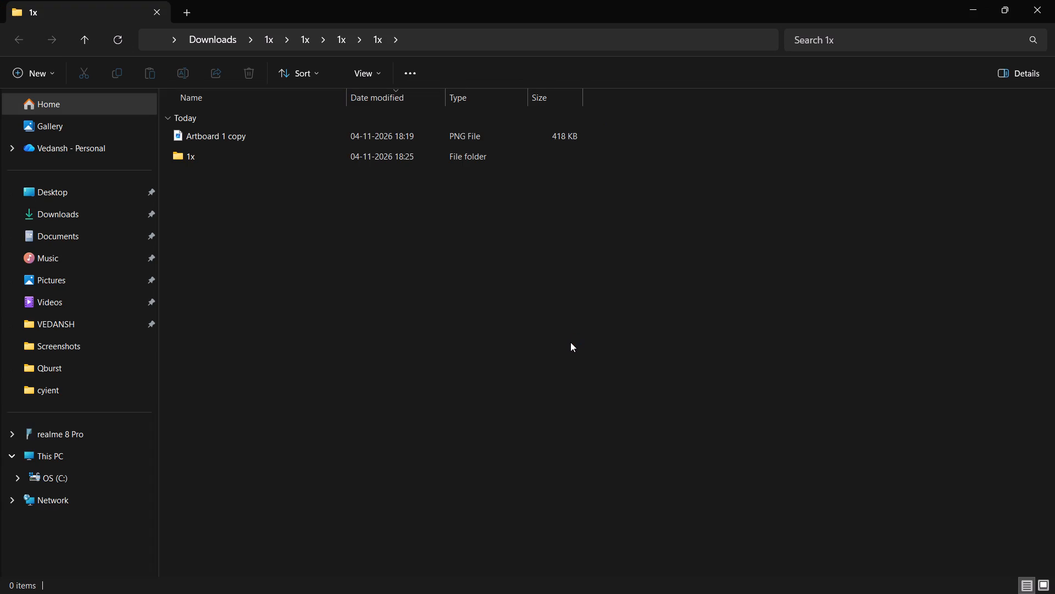
Cut the newly exported Artboard 1 copy PNG from the innermost 1x subfolder and return to its parent folder.
click(569, 342)
double_click(227, 158)
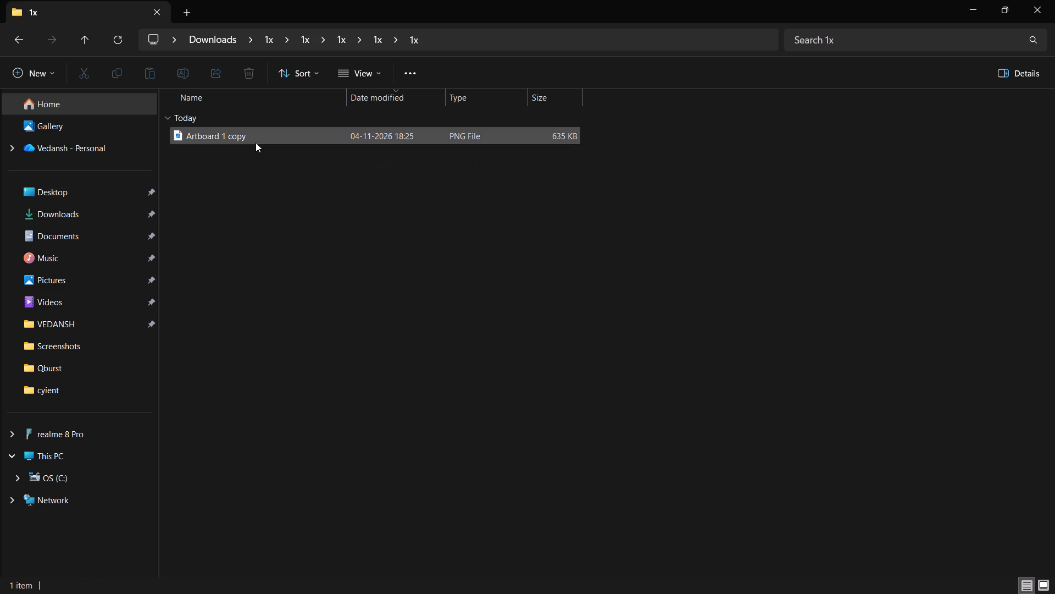
click(256, 142)
key(ctrl+x)
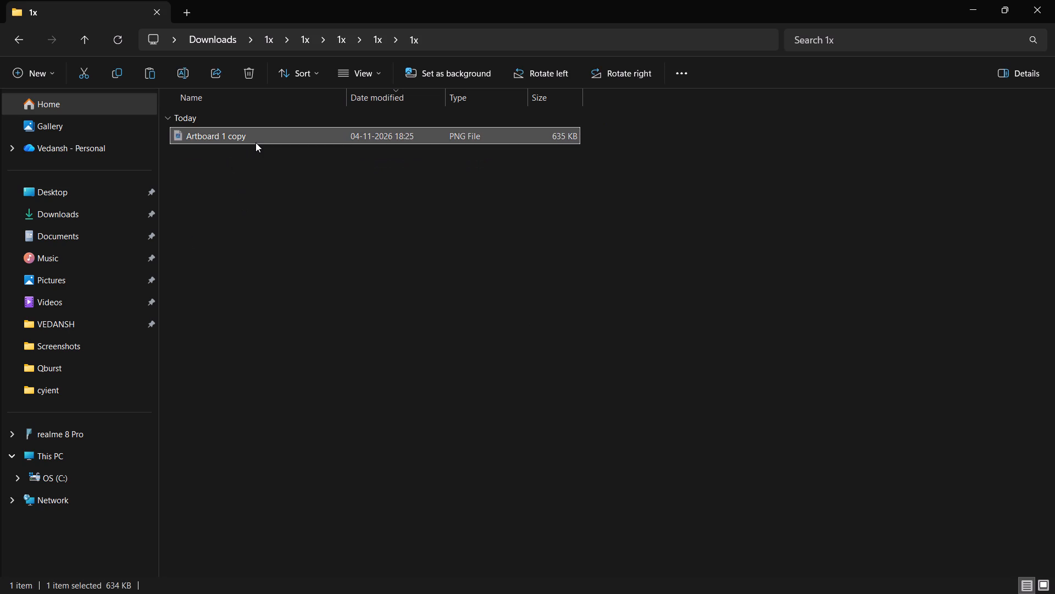
key(BackSpace)
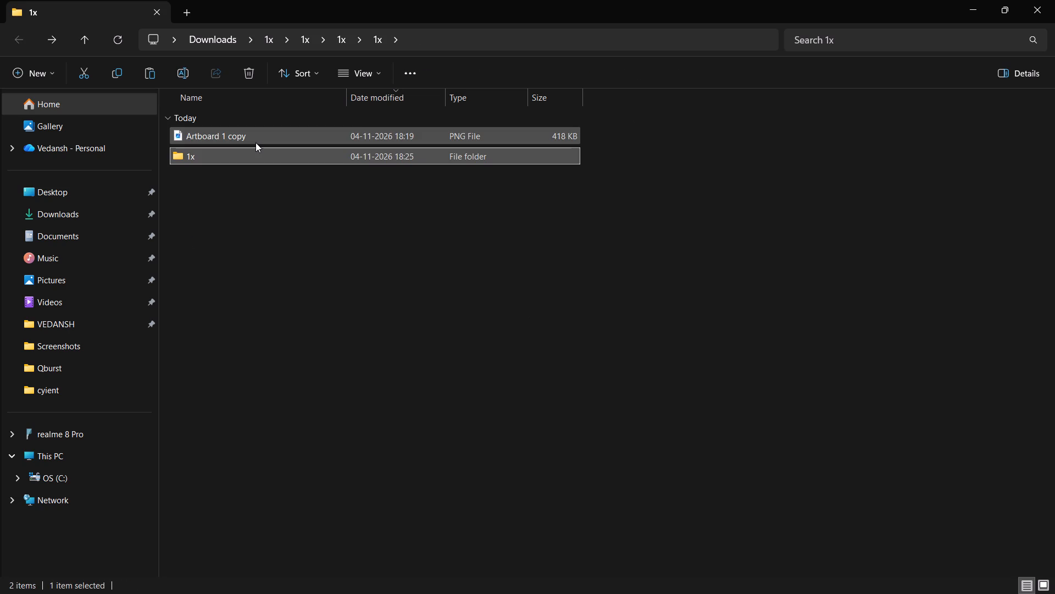
Close the surplus File Explorer windows, including the 1x, case study and ScriptUI Panels folders, keeping one Downloads window open.
click(156, 17)
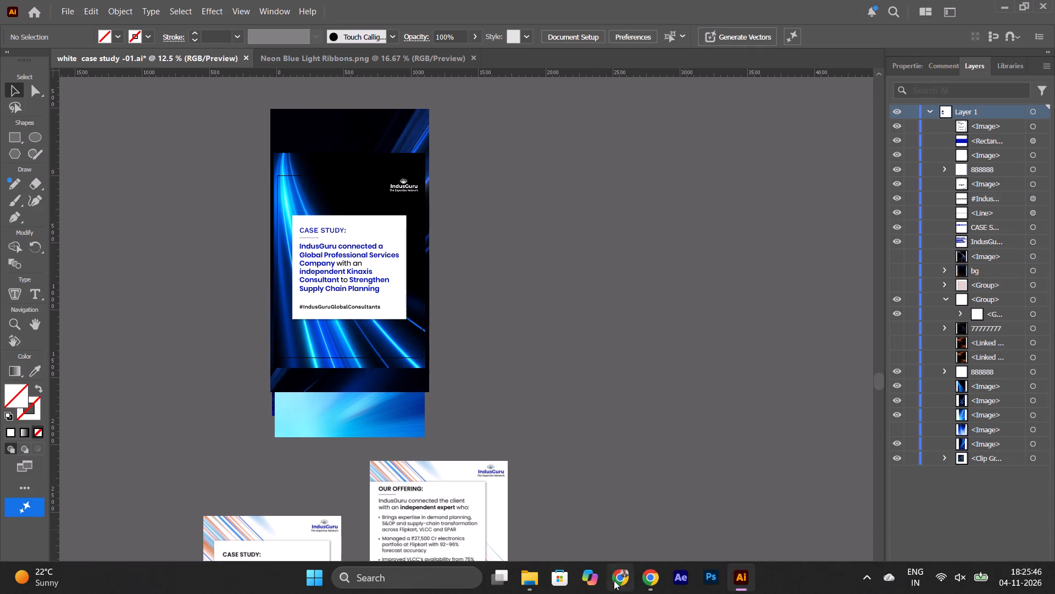
click(527, 574)
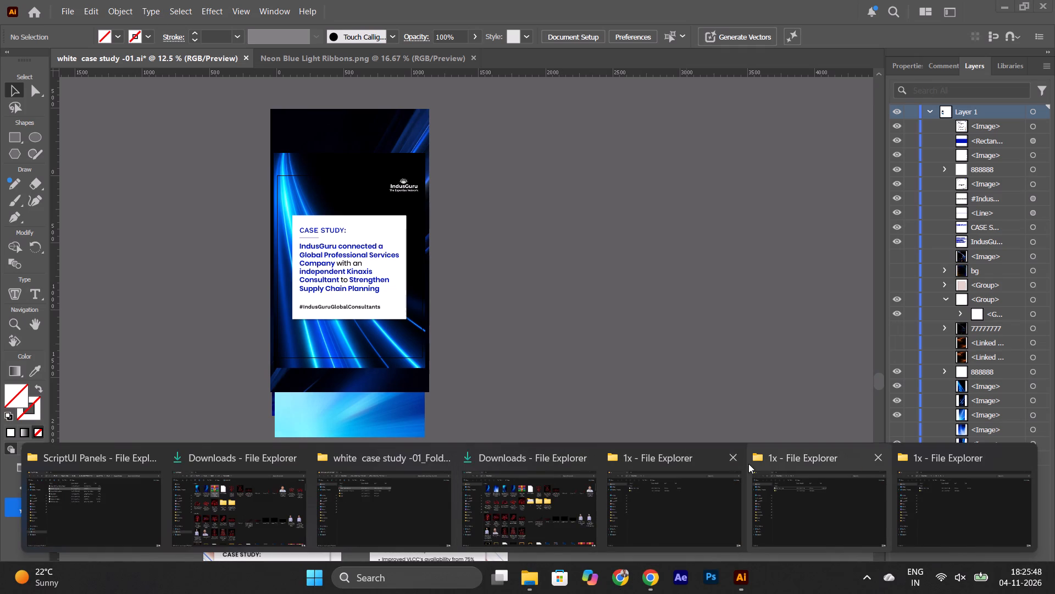
click(734, 462)
click(809, 452)
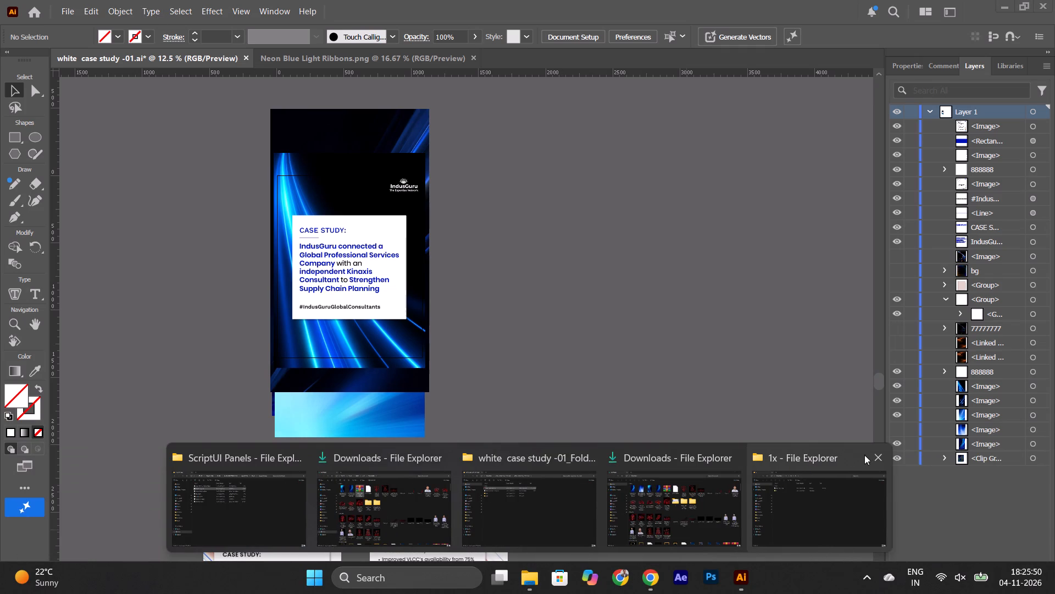
click(876, 456)
click(807, 460)
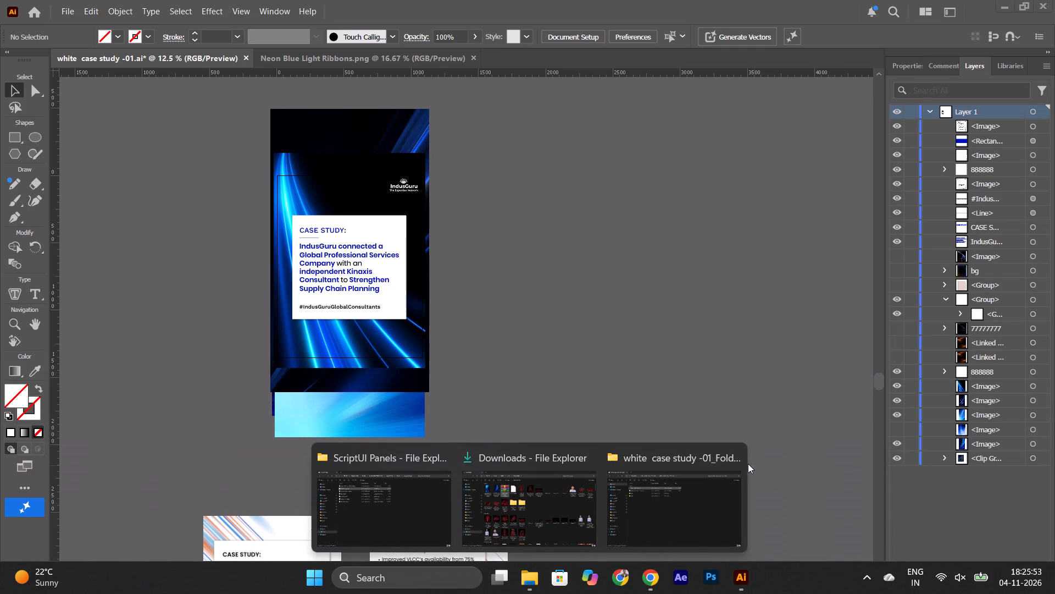
click(734, 456)
click(512, 455)
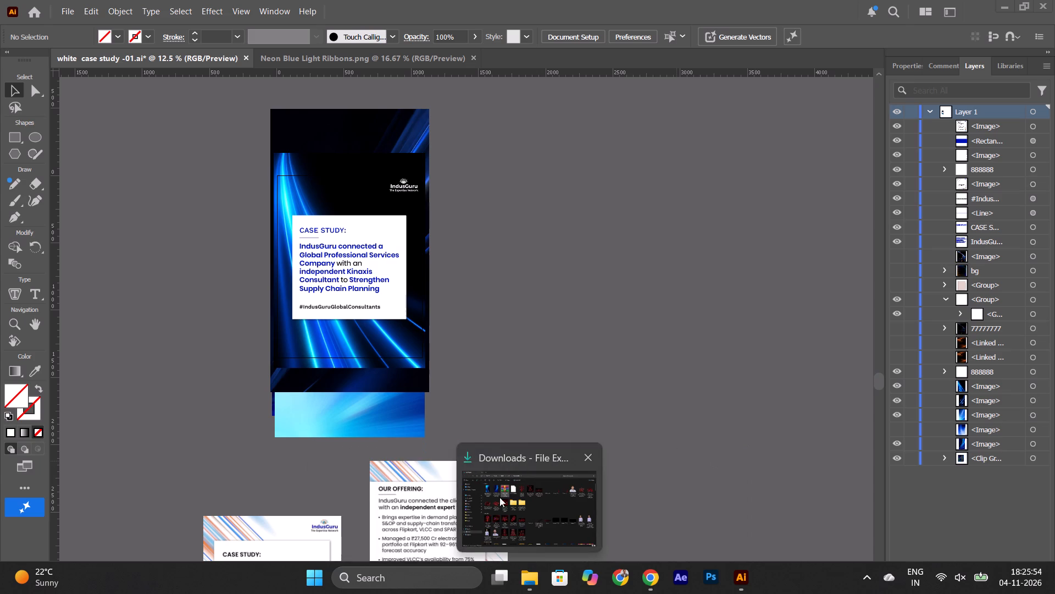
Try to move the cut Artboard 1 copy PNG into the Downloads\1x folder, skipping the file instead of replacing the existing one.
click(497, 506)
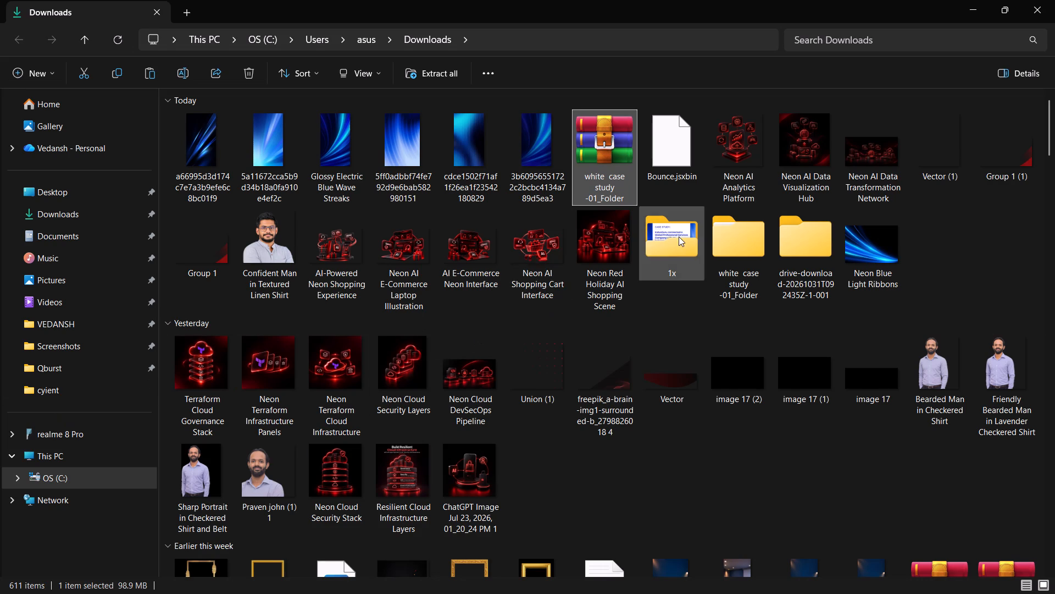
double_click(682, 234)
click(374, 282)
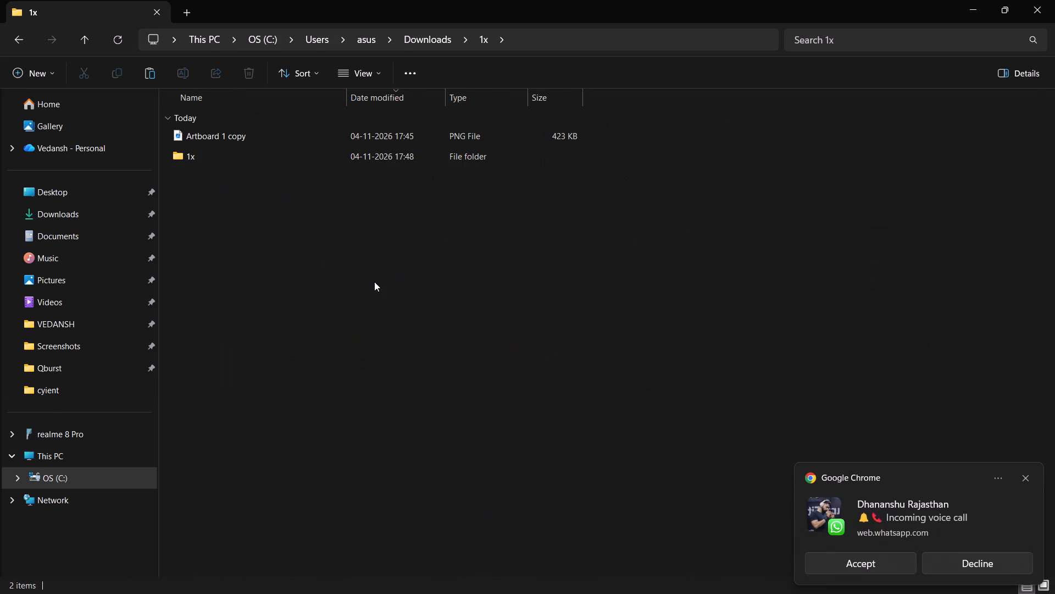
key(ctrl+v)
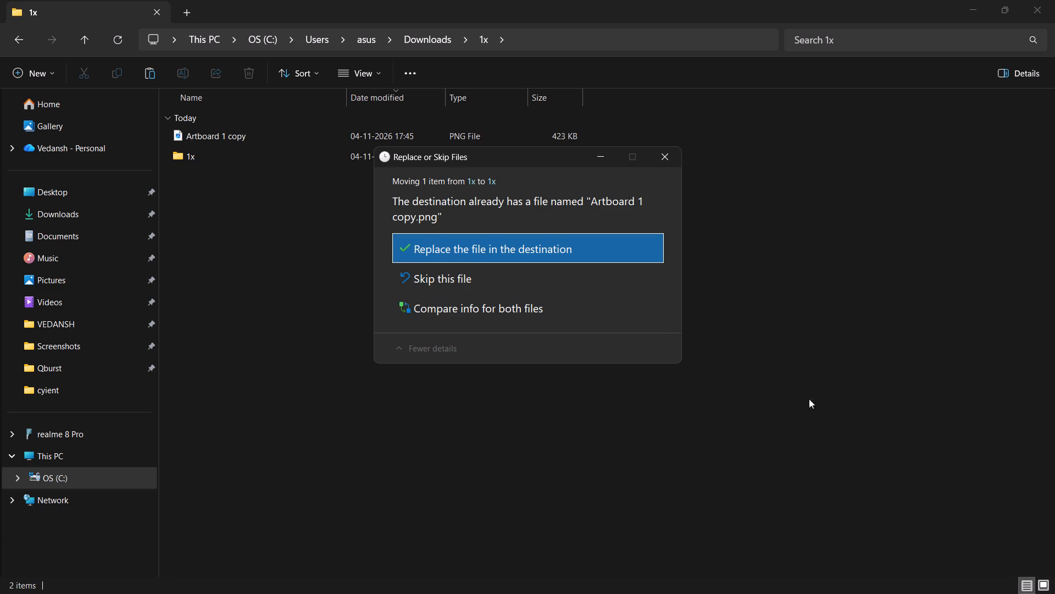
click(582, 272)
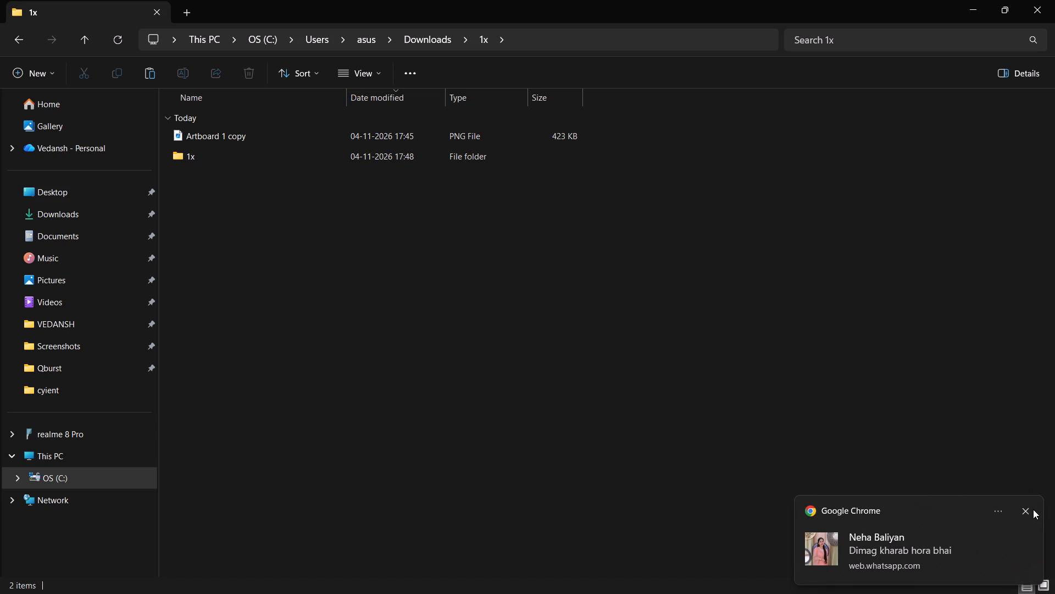
Dismiss the incoming message notifications and switch back to the case study document in Illustrator.
click(1023, 510)
click(1023, 463)
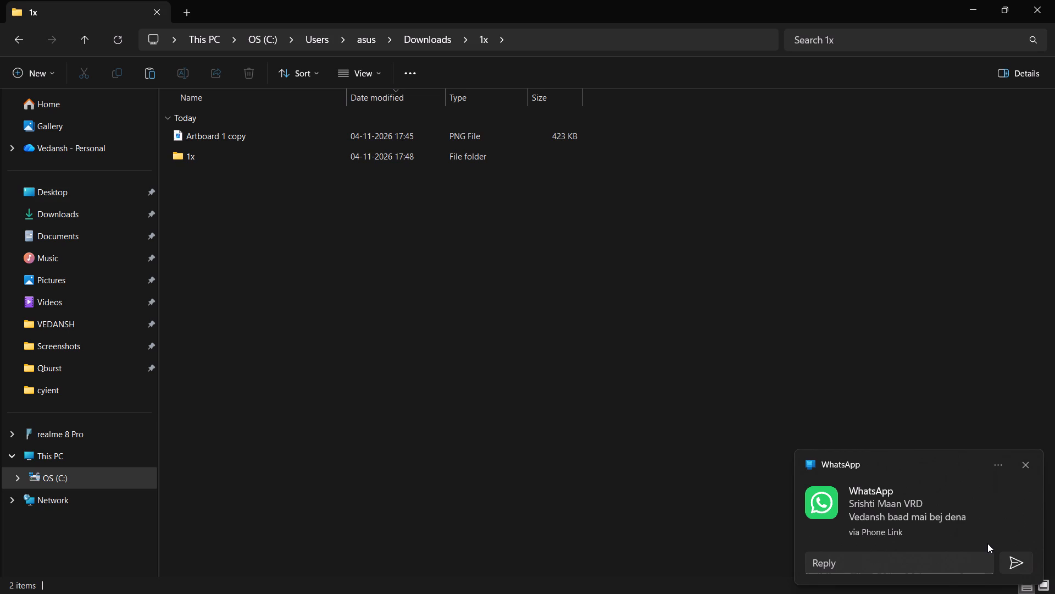
key(alt+Tab)
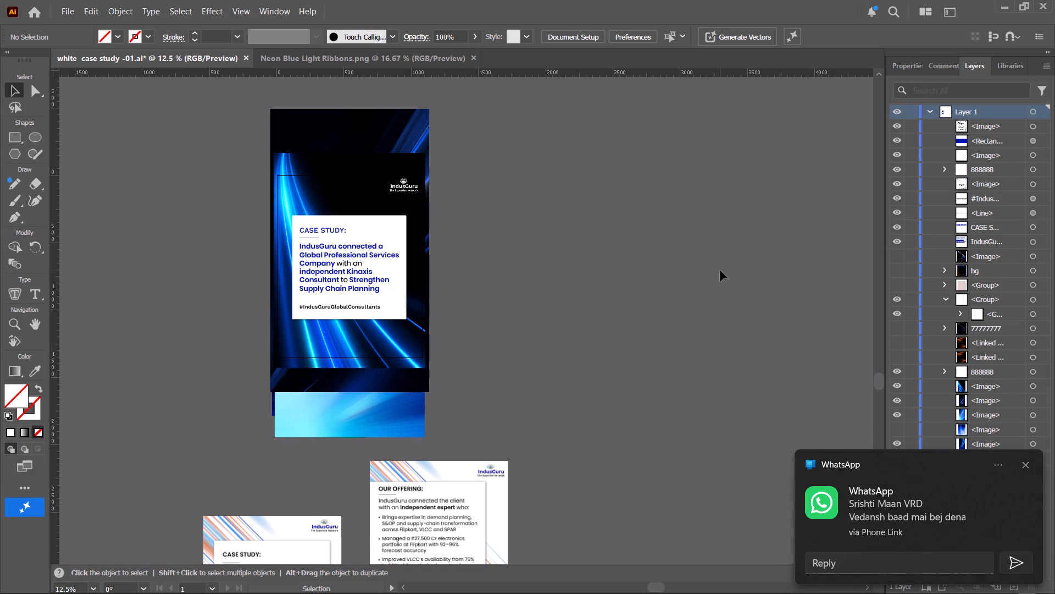
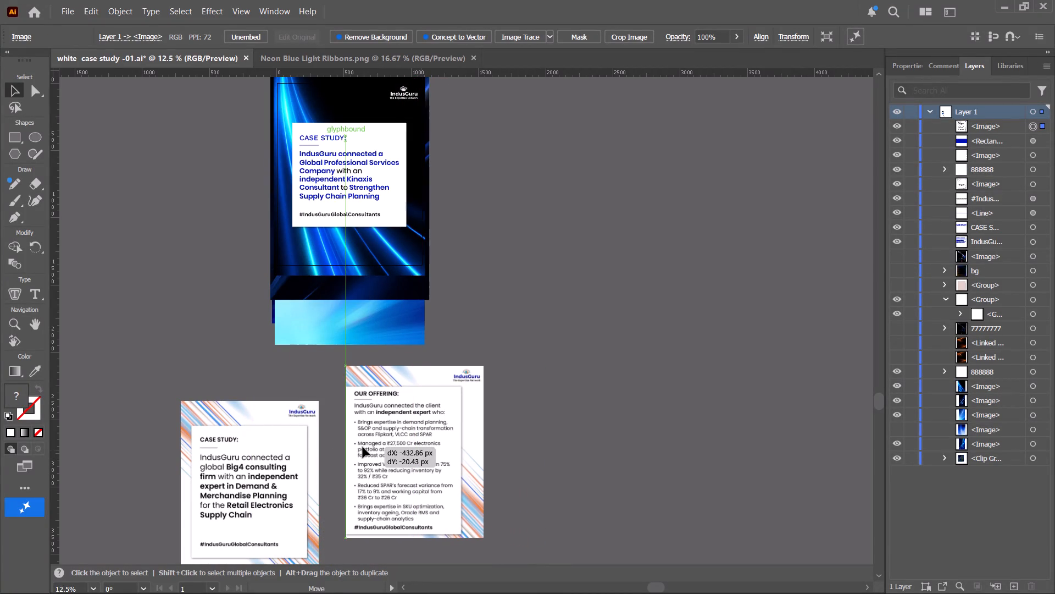
Move the OUR OFFERING page image closer to the white Big4 CASE STUDY image below the blue case study cover.
drag(363, 447, 364, 447)
click(364, 447)
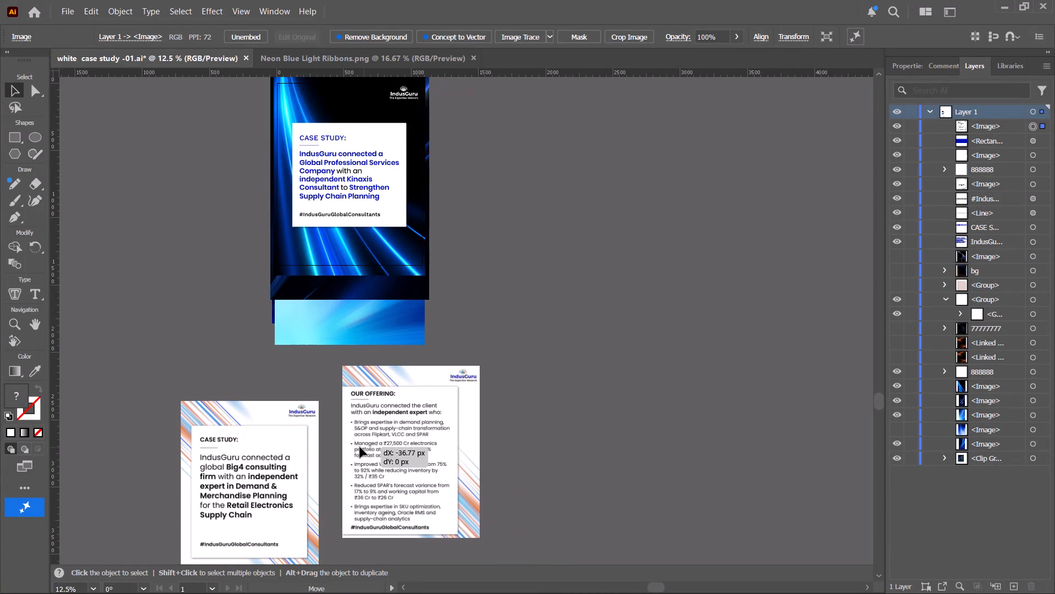
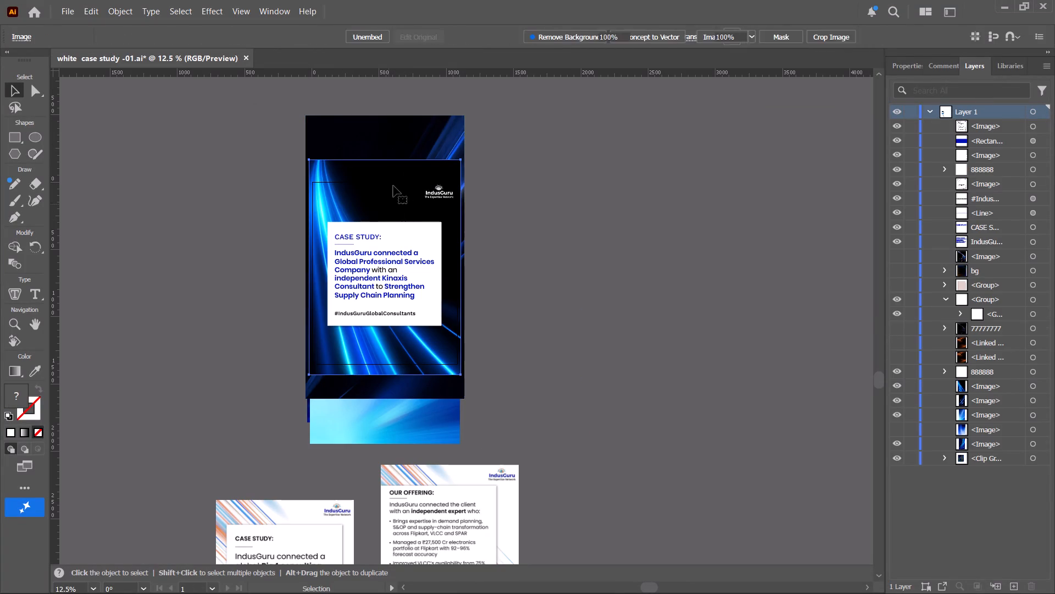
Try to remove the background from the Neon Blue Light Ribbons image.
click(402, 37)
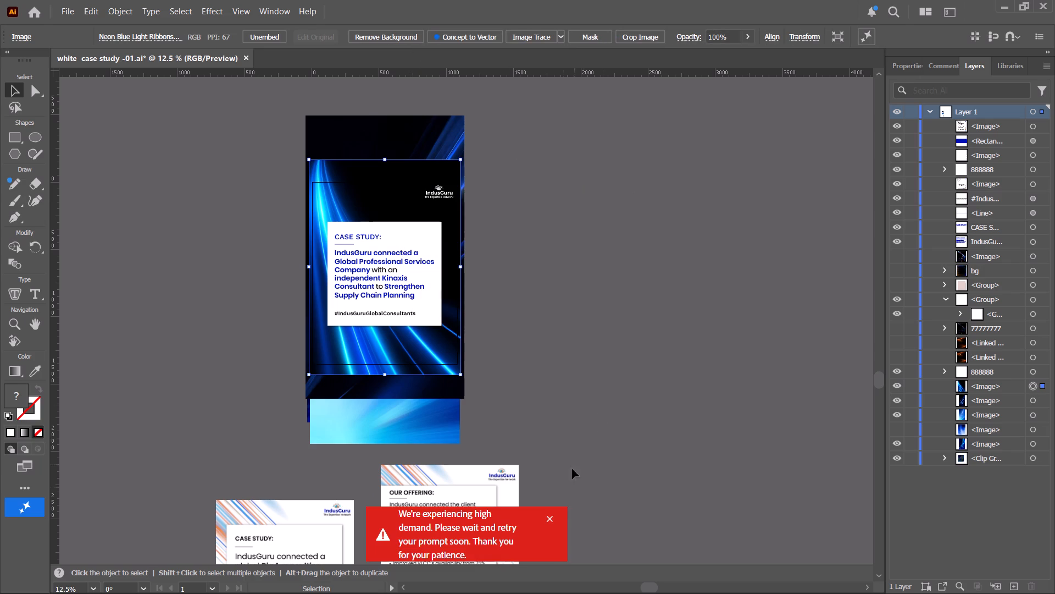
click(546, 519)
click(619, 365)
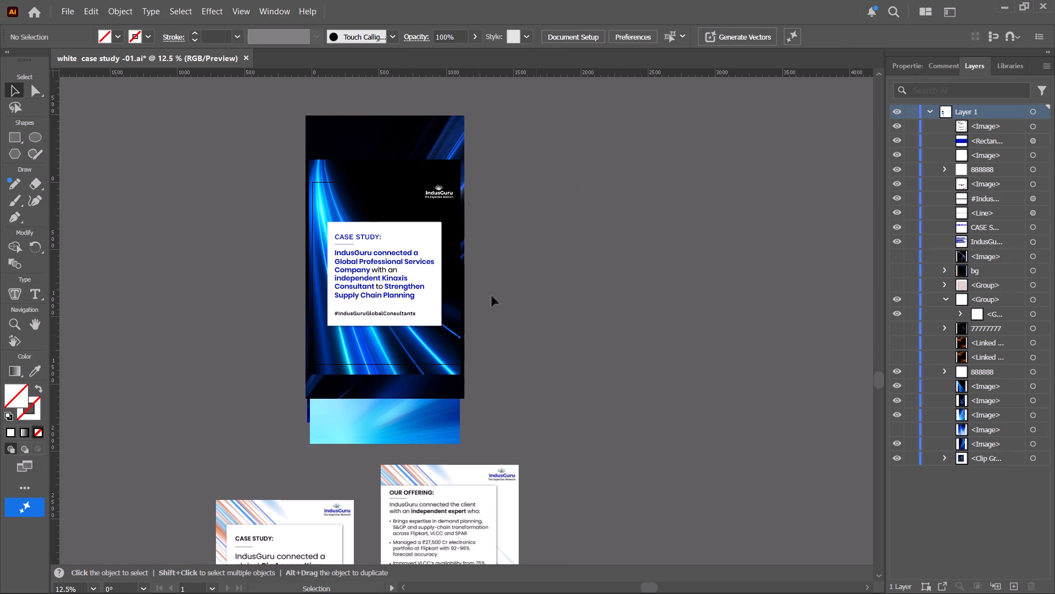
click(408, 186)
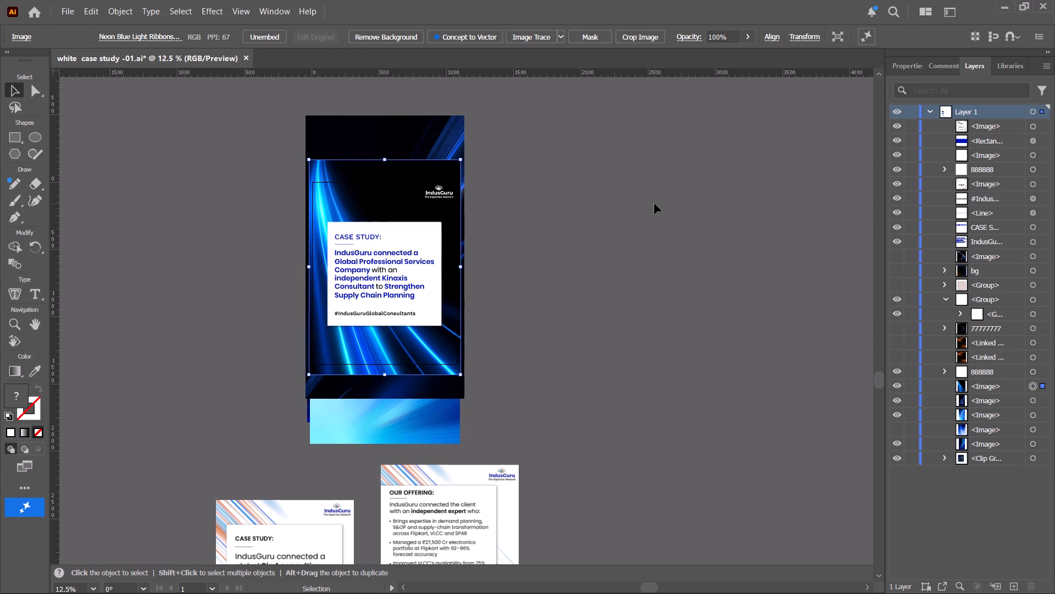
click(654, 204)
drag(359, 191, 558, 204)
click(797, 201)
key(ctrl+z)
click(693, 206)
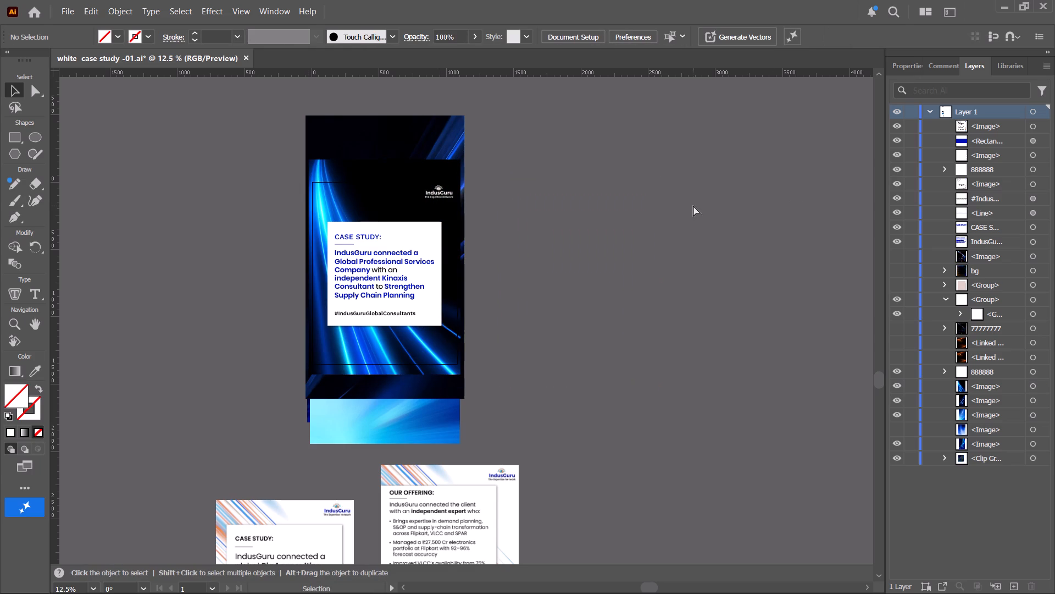
Save the case study document.
key(ctrl+s)
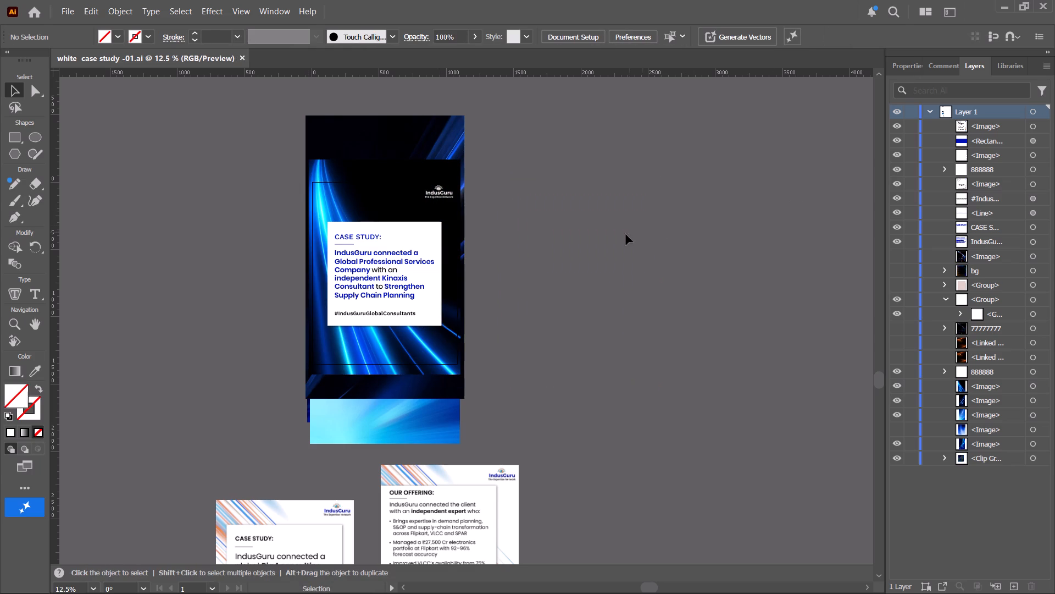
Make the hidden blue streak image, second from last among Layer 1's images, visible.
click(897, 437)
click(896, 433)
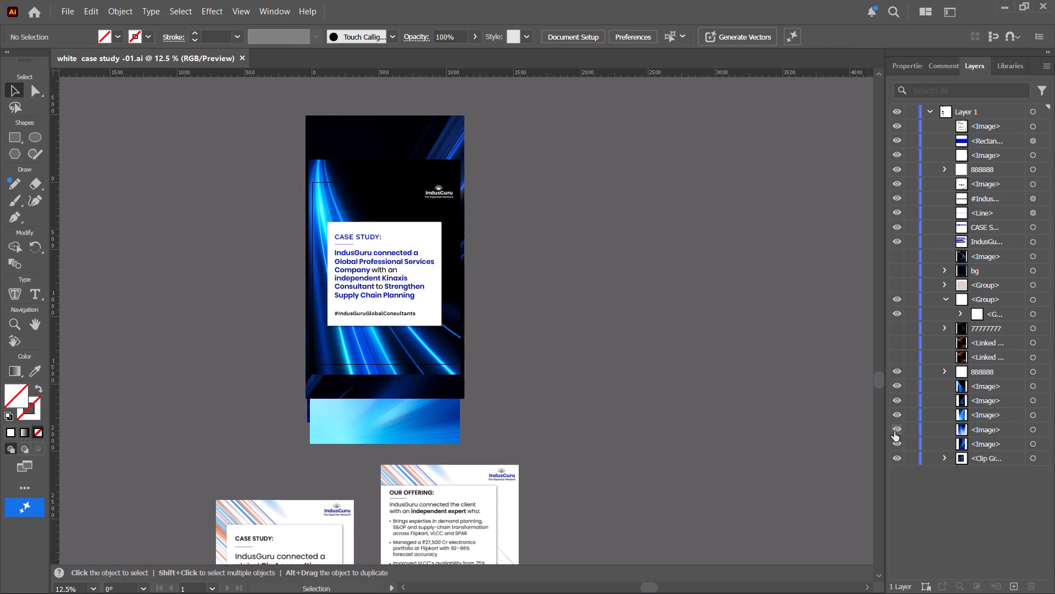
click(637, 346)
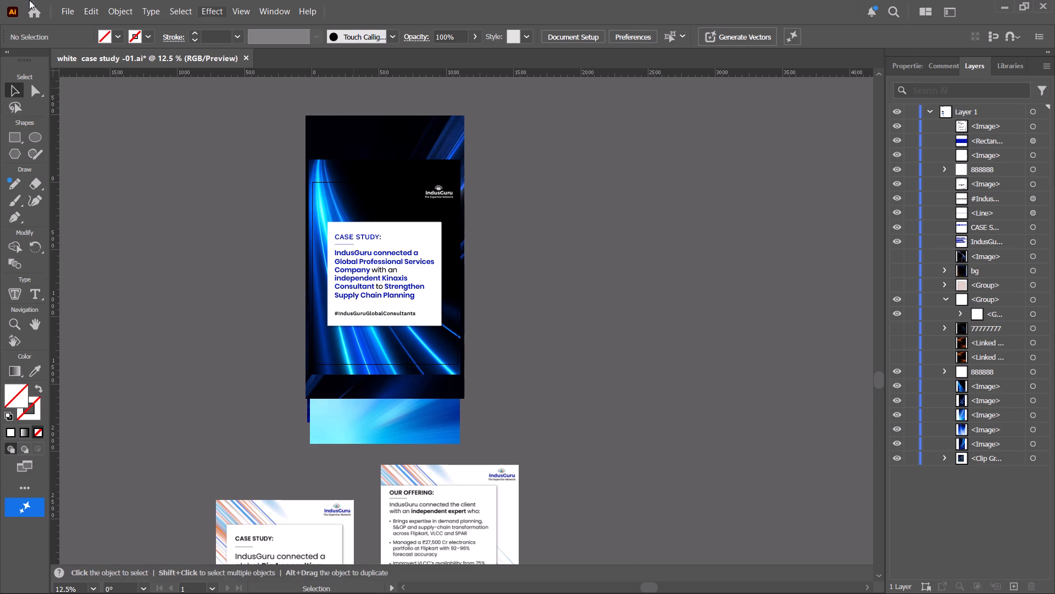
Export the design to the Downloads\1x folder as JPEG "white case study -01", in RGB at Medium quality 5 and 72 ppi.
click(68, 2)
click(153, 300)
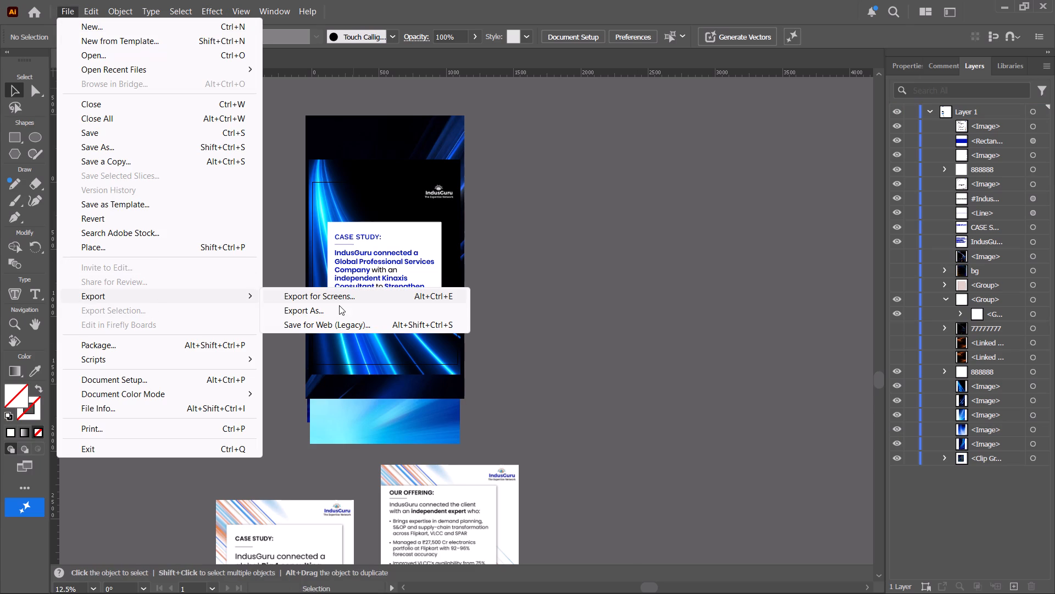
click(340, 305)
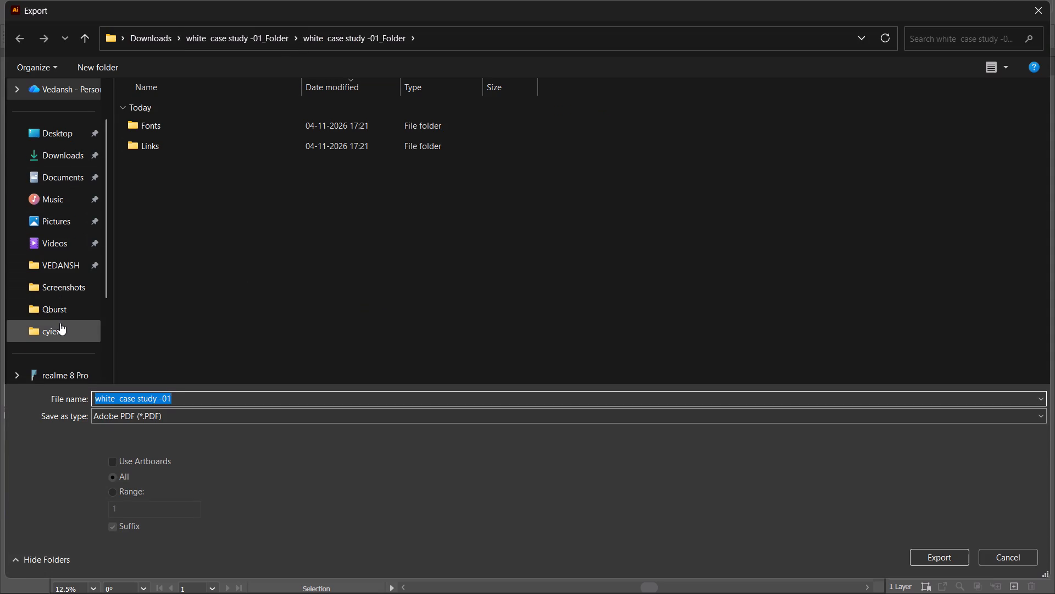
click(66, 157)
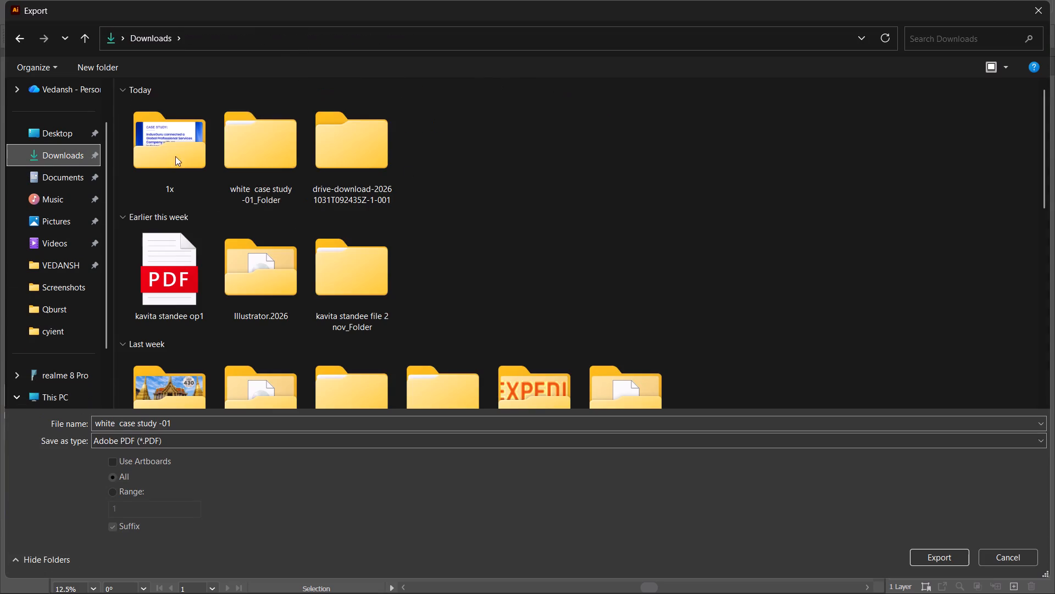
click(149, 153)
click(149, 153)
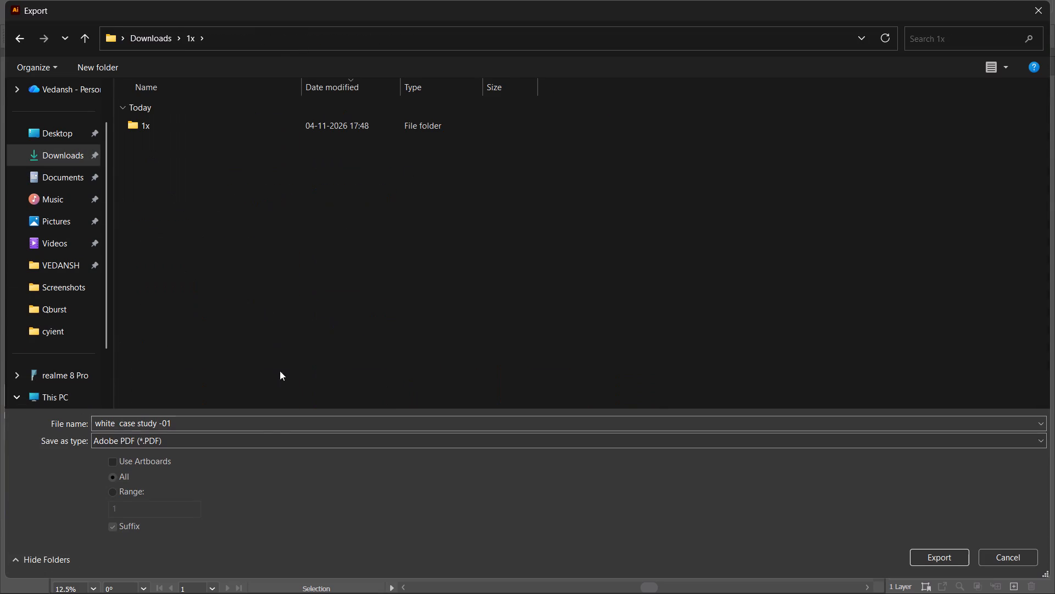
click(273, 444)
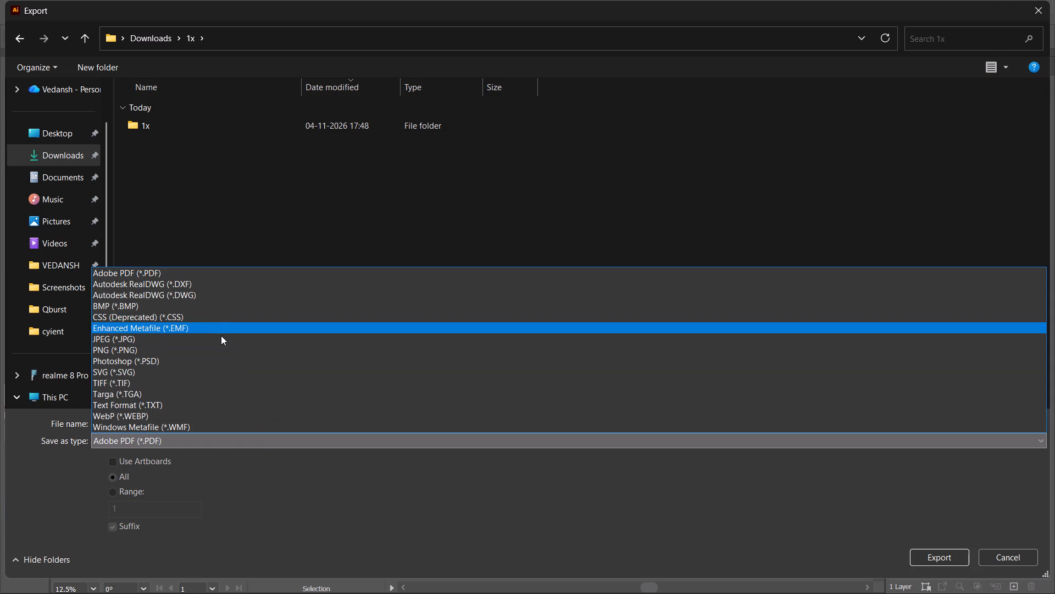
click(221, 335)
click(335, 293)
click(935, 562)
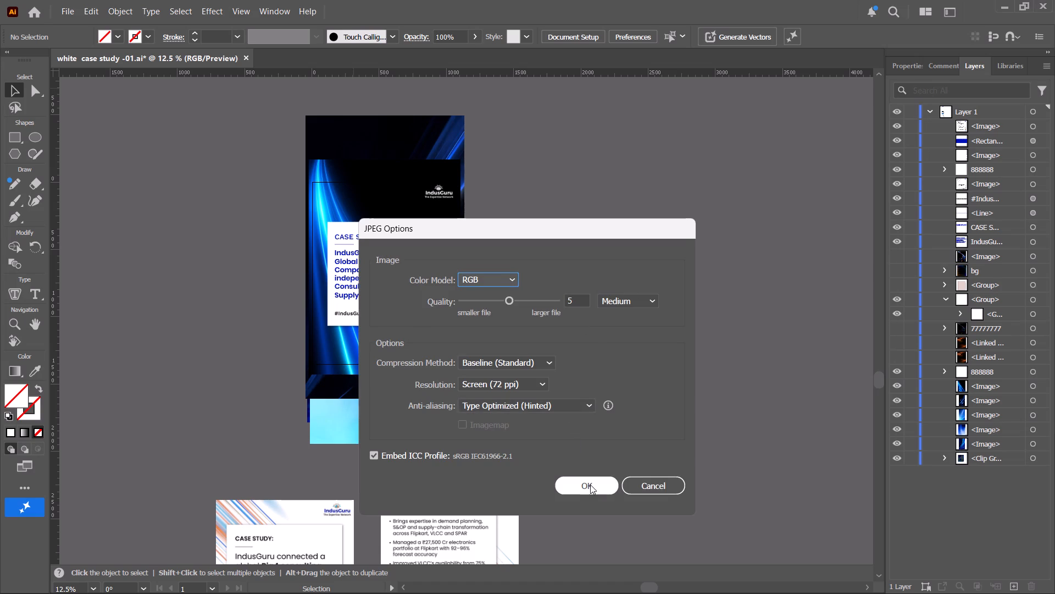
click(590, 485)
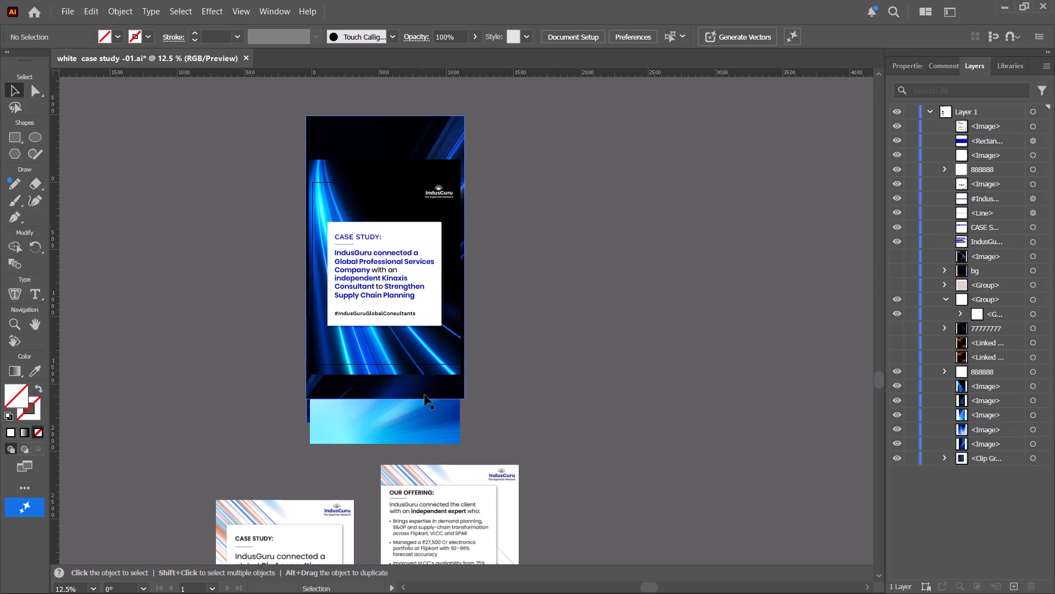
Hide the Neon Blue Light Ribbons image and export the design as JPEG "white case study -02" in the same 1x folder.
click(748, 337)
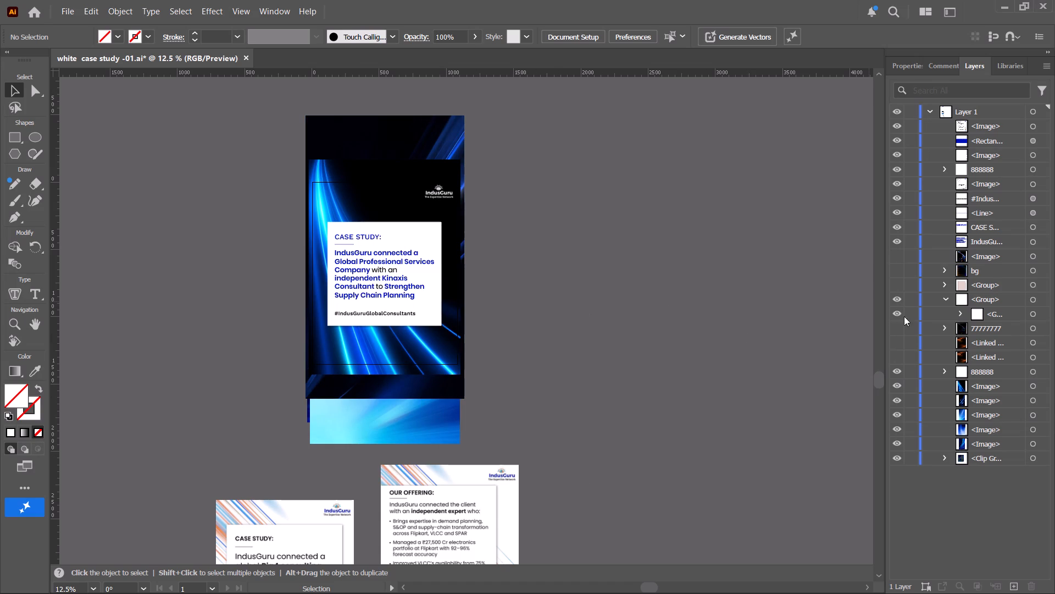
click(896, 386)
click(717, 373)
click(64, 11)
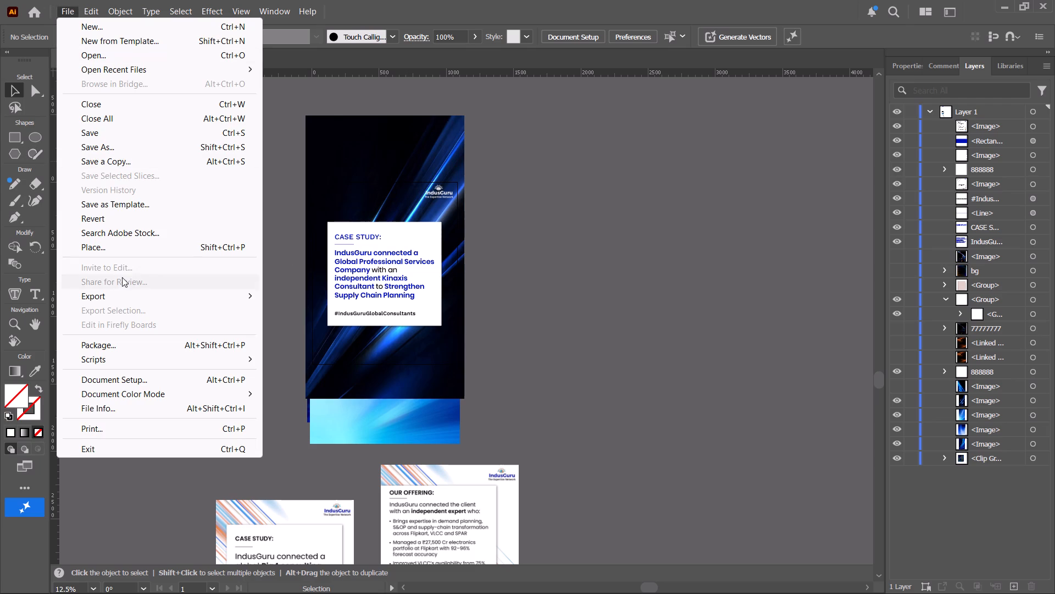
click(129, 296)
click(349, 309)
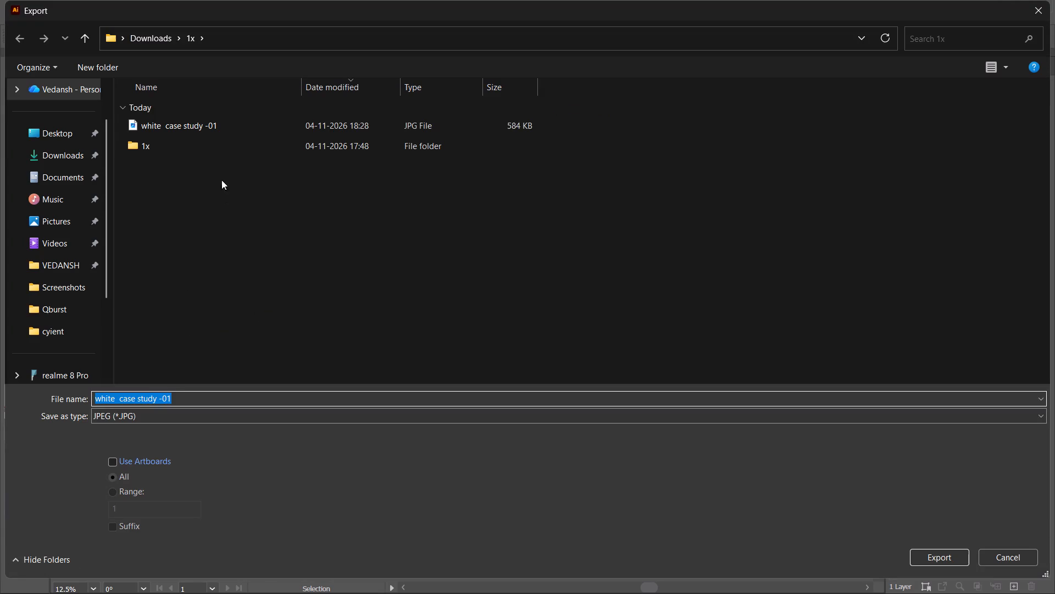
click(217, 125)
click(259, 393)
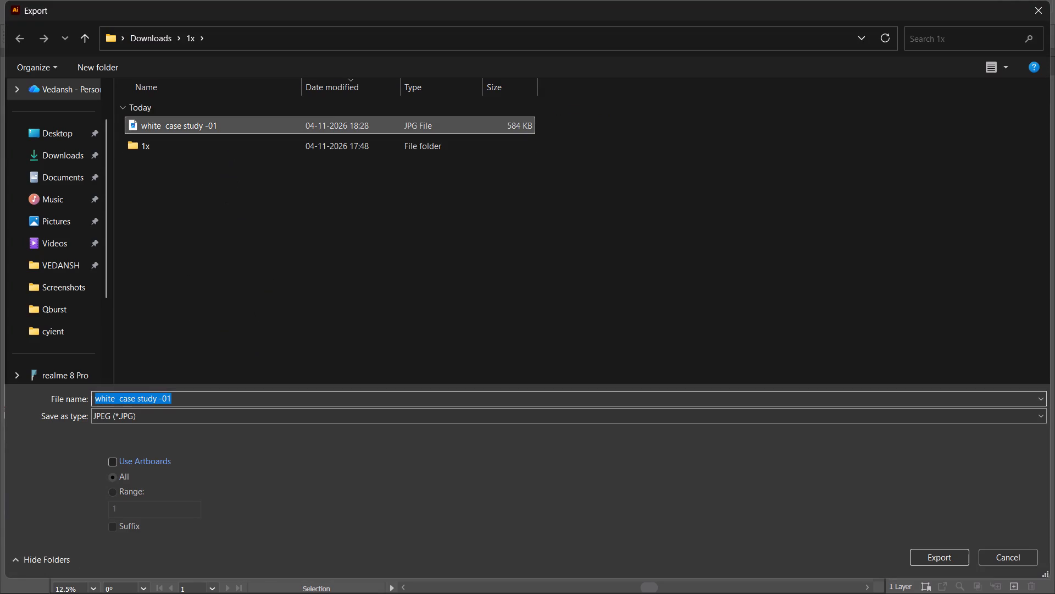
key(Right)
key(BackSpace)
key(2)
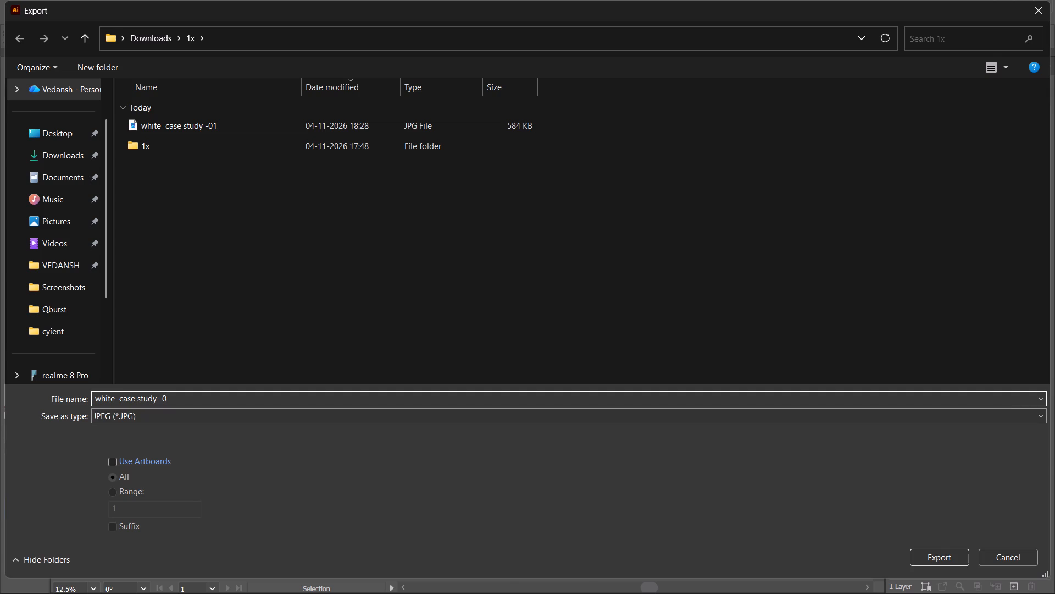
key(Return)
click(592, 490)
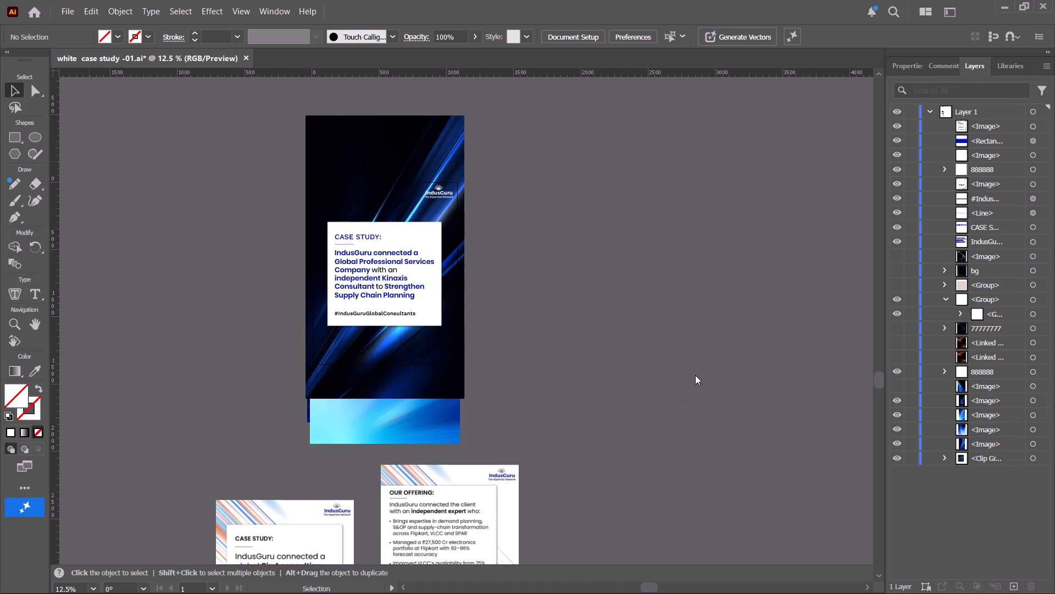
click(697, 359)
Hide the dark diagonal streaks image and export the design as JPEG "white case study -03" in the 1x folder.
click(897, 399)
click(637, 295)
click(69, 6)
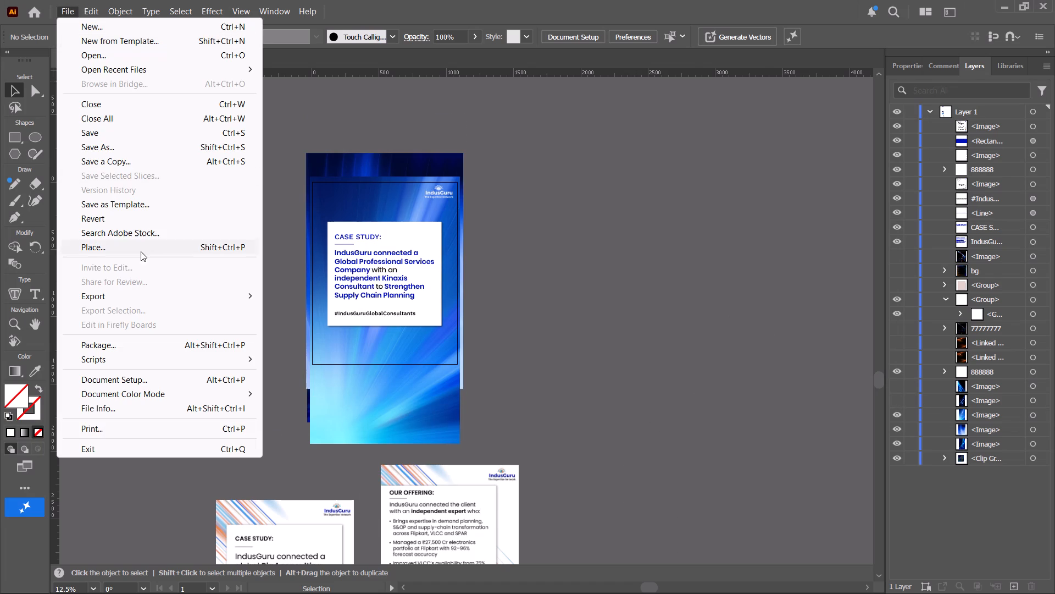
click(151, 298)
click(321, 311)
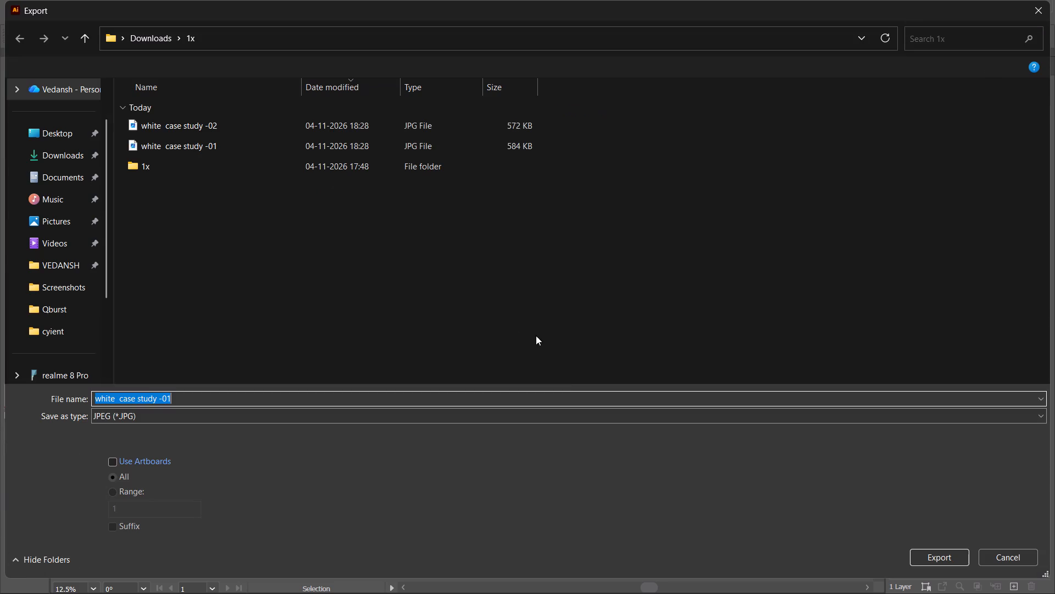
click(406, 398)
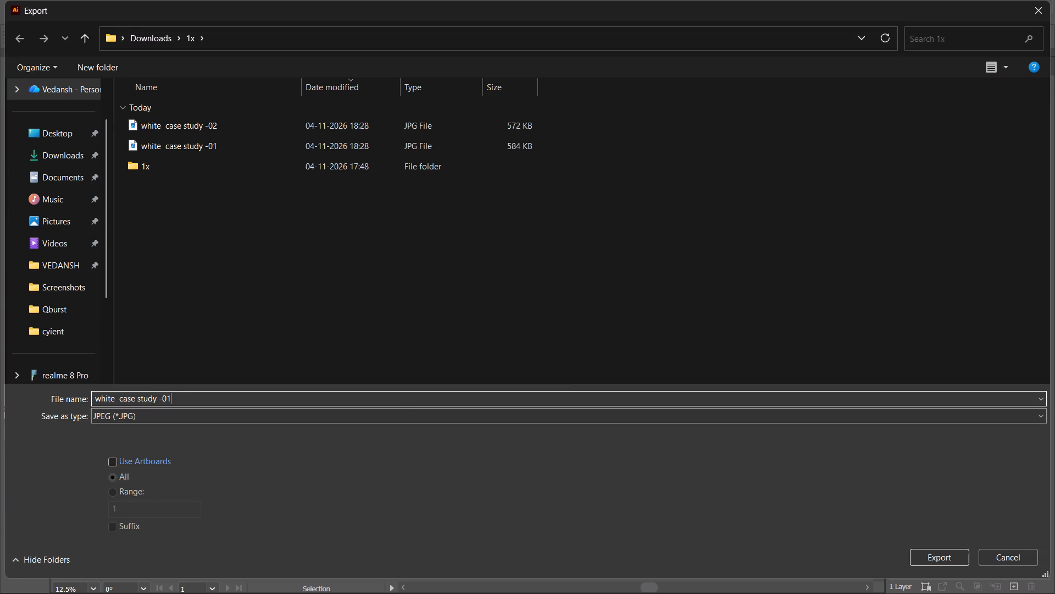
key(Right)
key(BackSpace)
key(3)
key(Return)
click(603, 487)
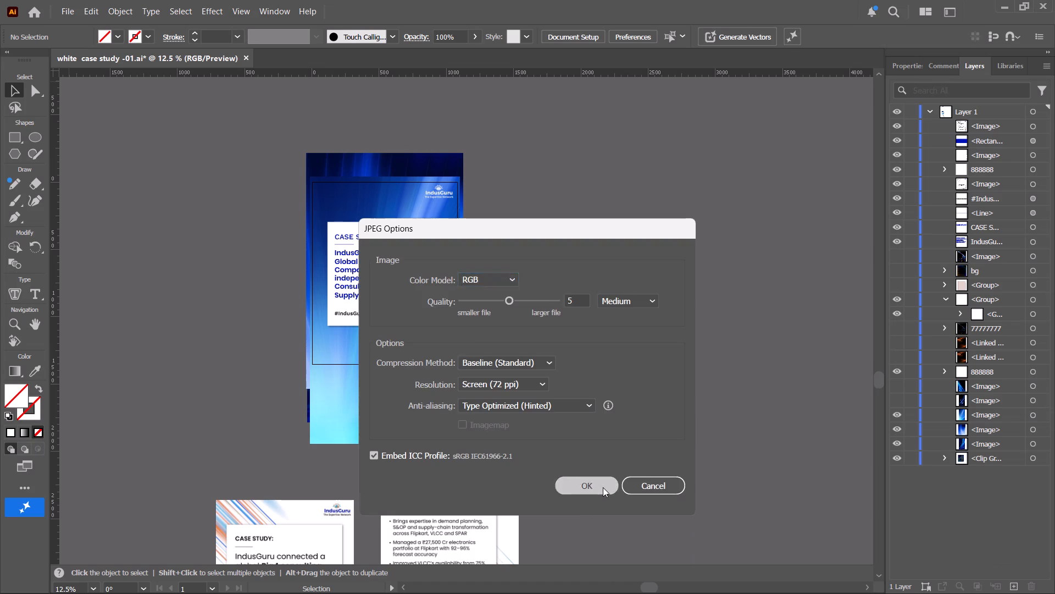
Hide the bright cyan light-burst image and export the design as JPEG "white case study -04" in the 1x folder.
click(897, 415)
click(643, 354)
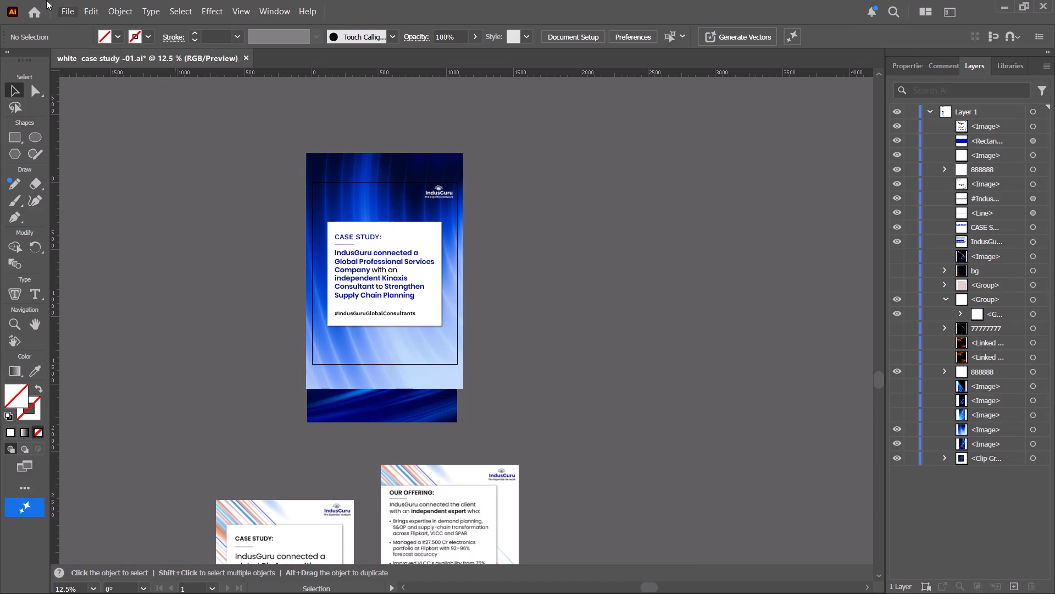
click(60, 7)
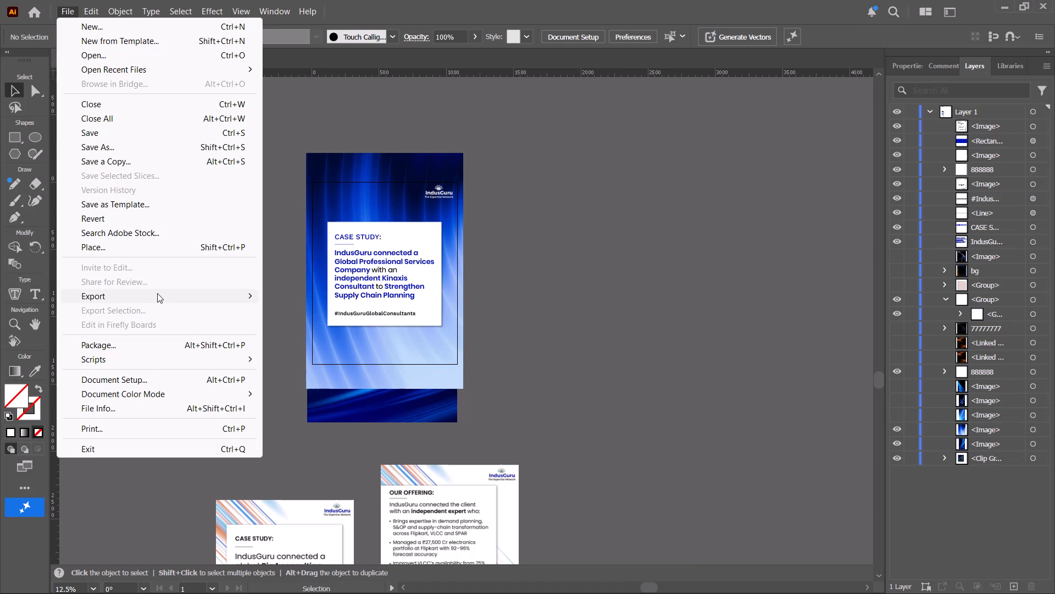
click(157, 293)
click(350, 309)
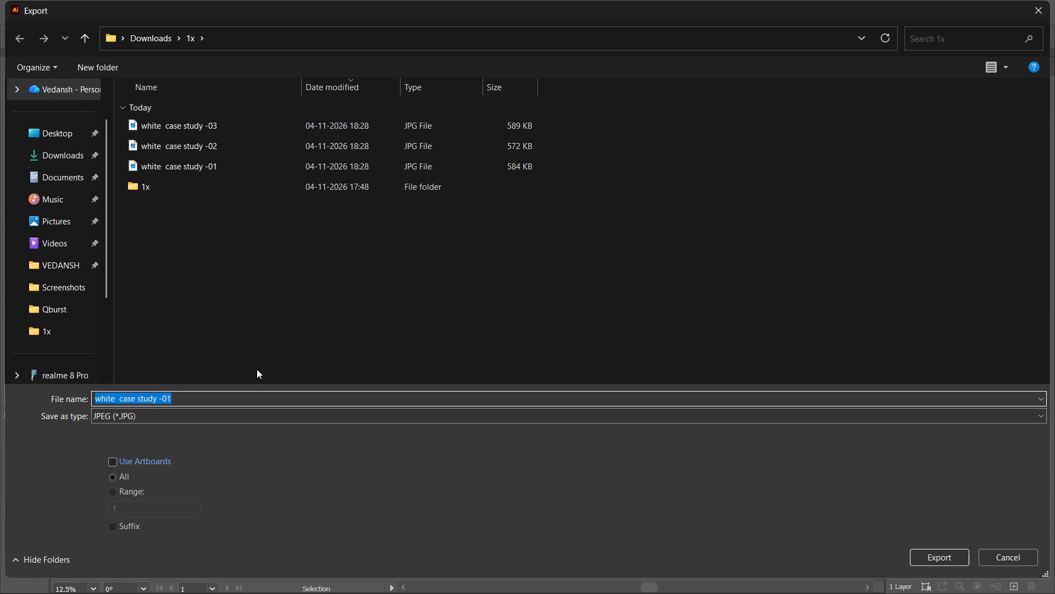
key(Right)
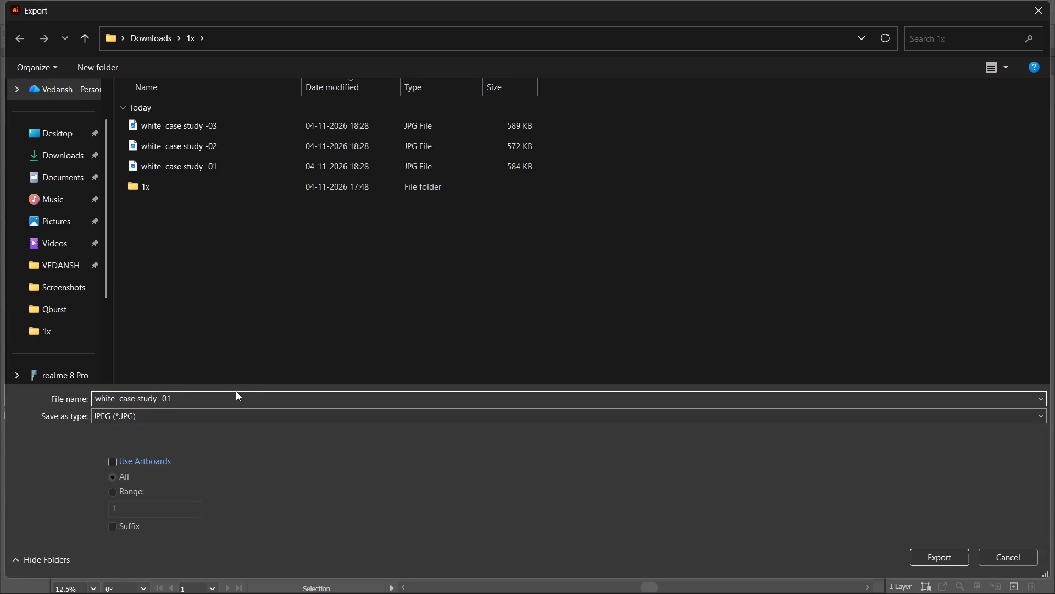
key(BackSpace)
key(4)
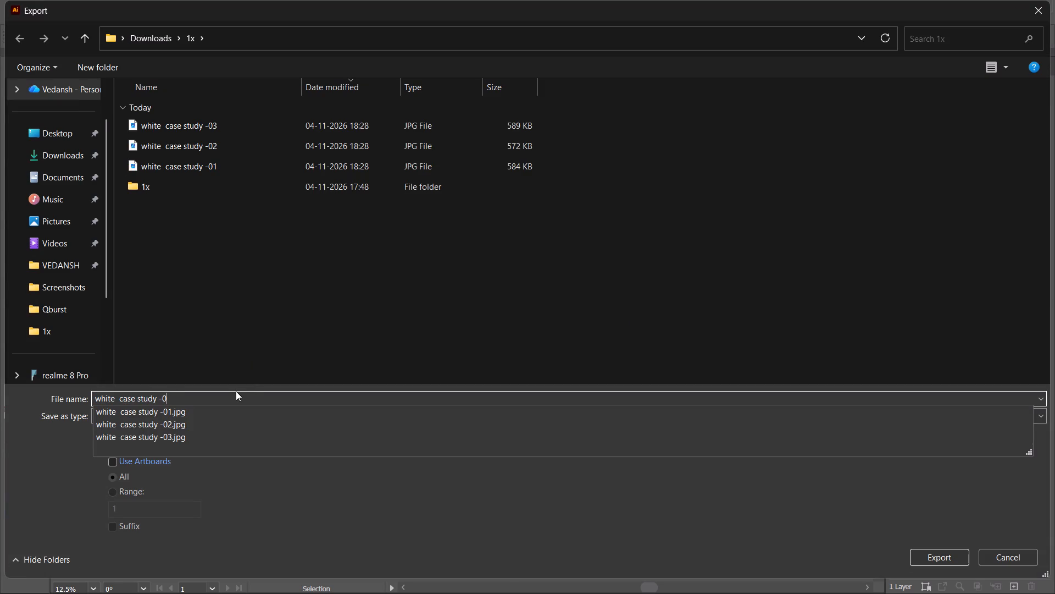
key(Return)
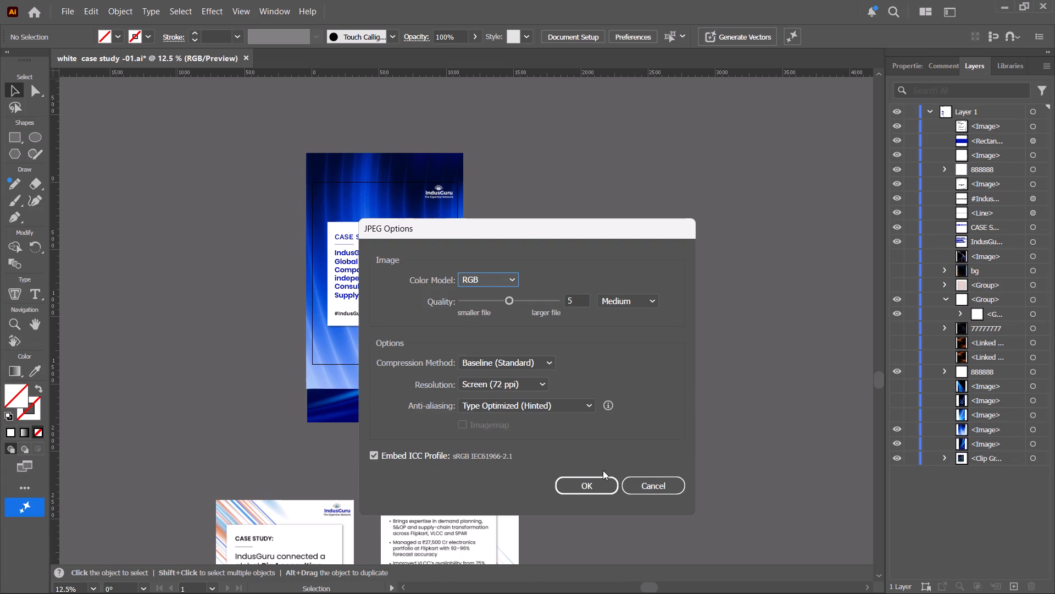
click(601, 478)
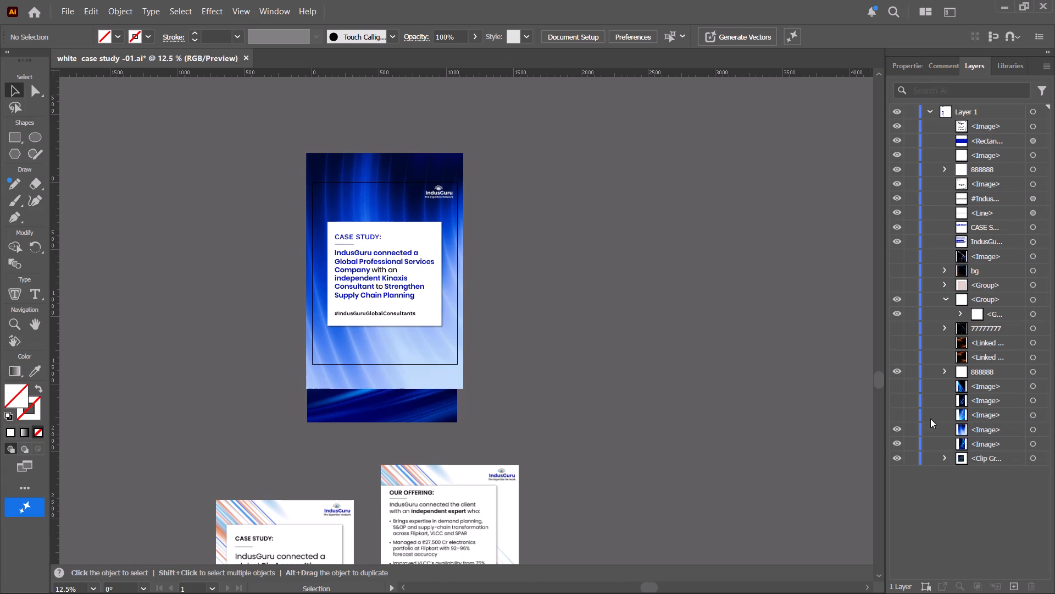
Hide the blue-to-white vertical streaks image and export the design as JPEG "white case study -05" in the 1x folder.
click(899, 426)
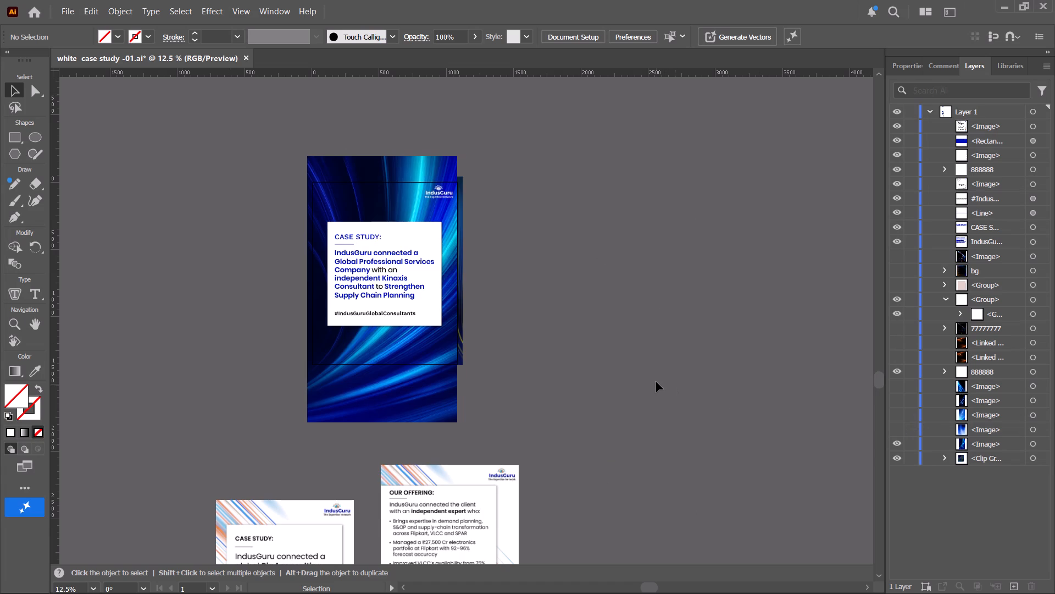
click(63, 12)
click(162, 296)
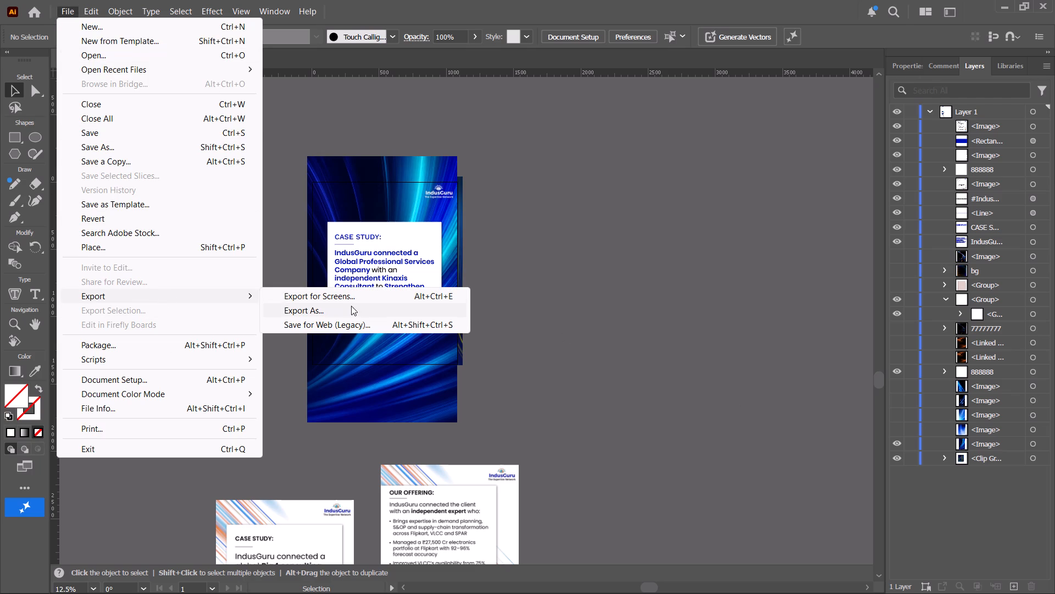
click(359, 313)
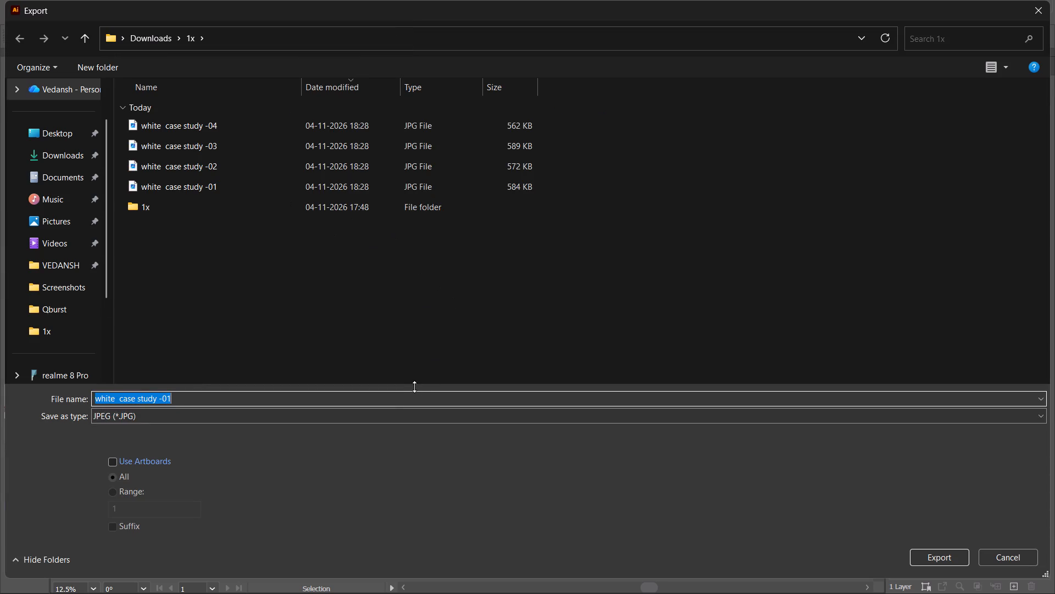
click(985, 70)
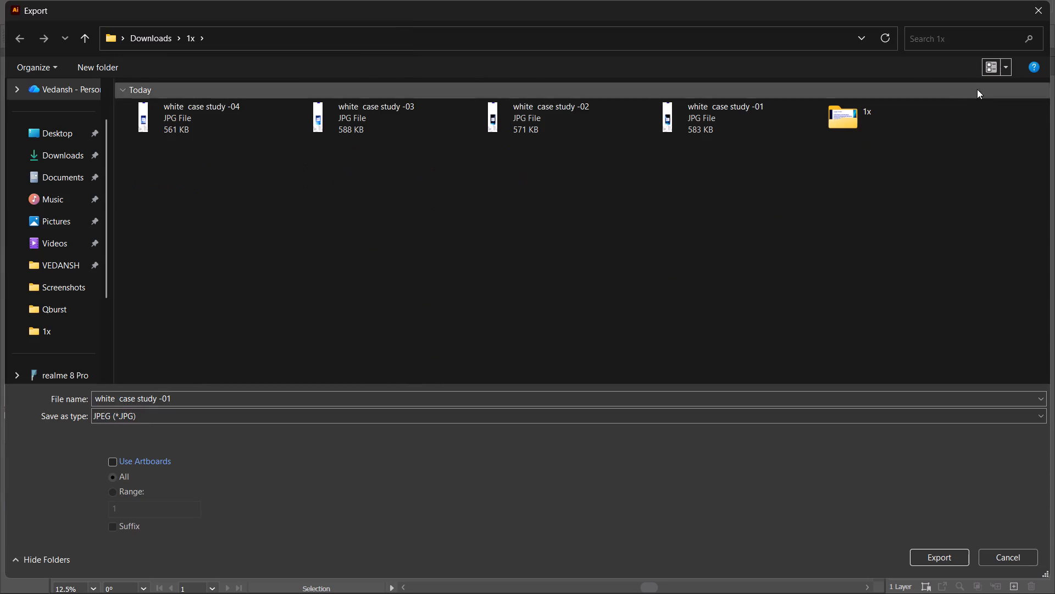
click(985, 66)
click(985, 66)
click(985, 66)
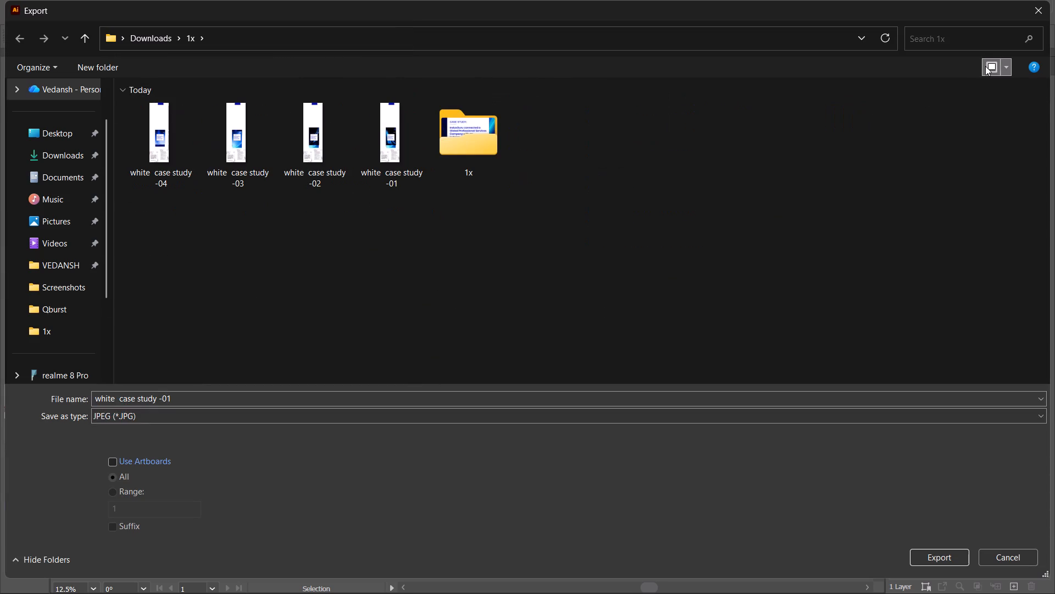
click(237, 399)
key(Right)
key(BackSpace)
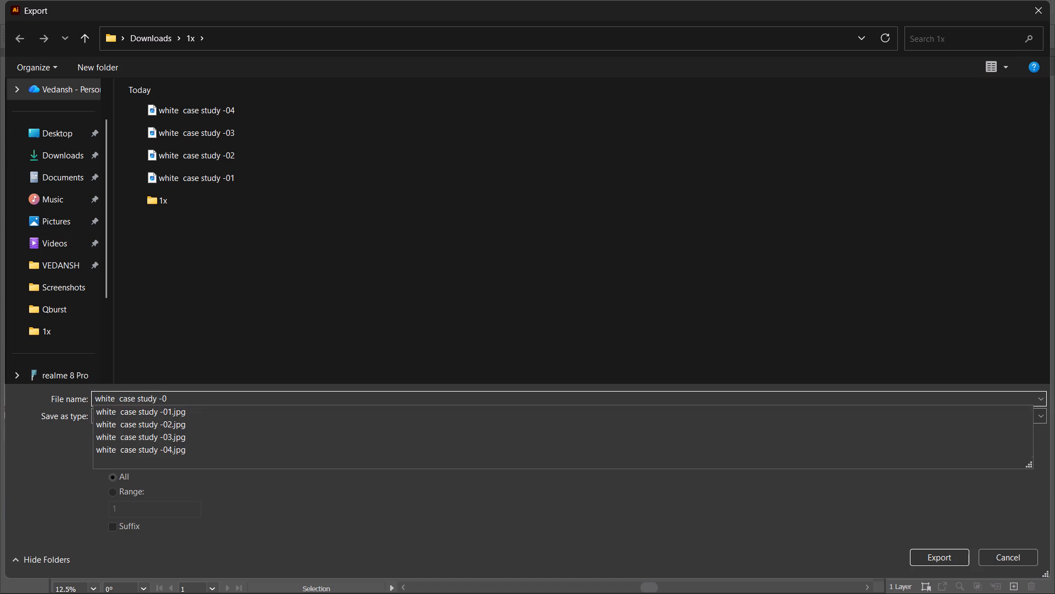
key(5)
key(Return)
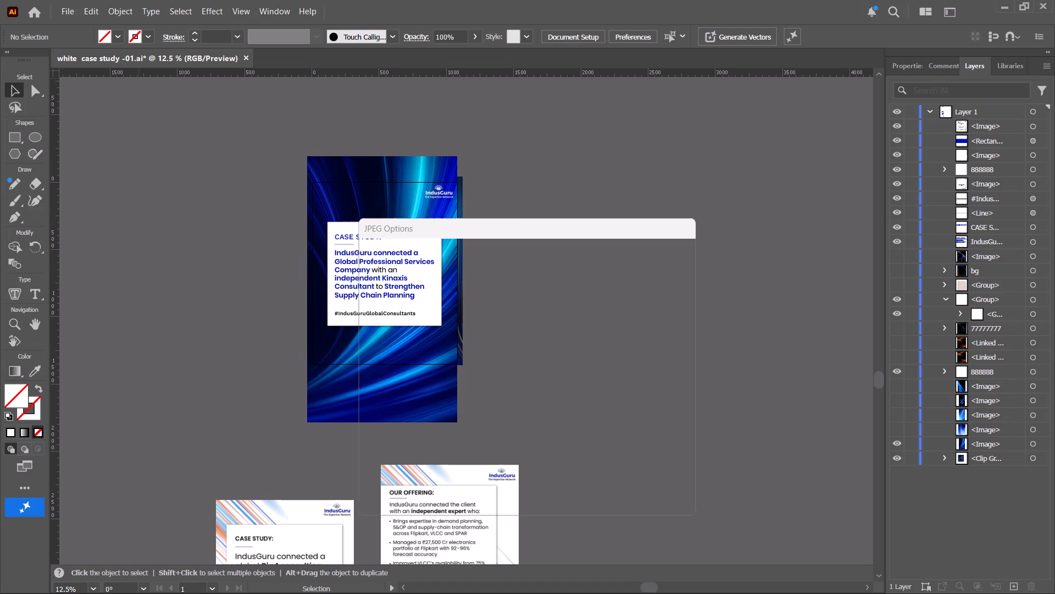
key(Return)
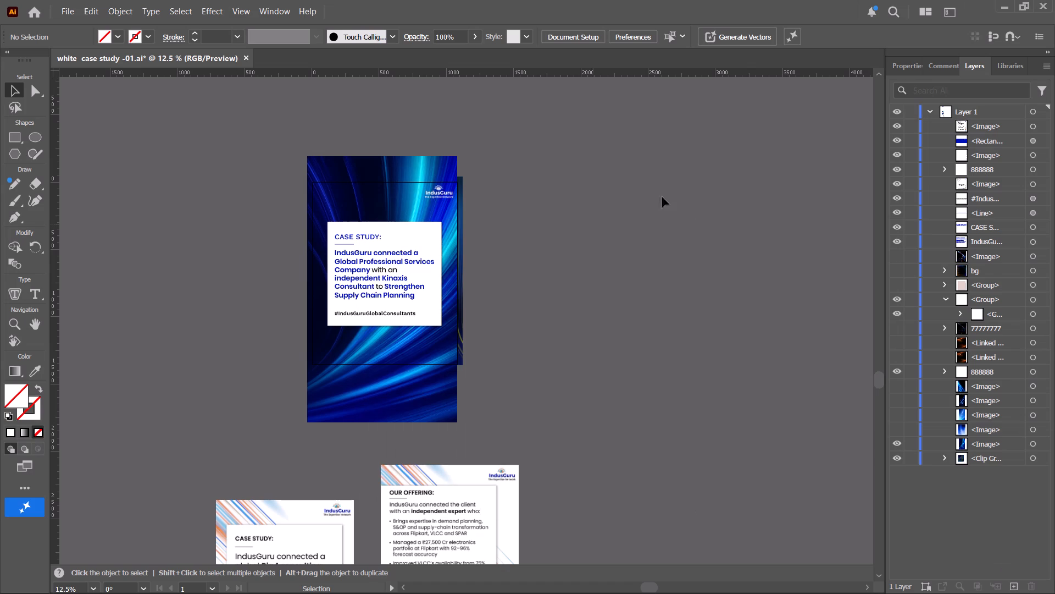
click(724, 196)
Switch to File Explorer, show the Downloads\1x files as large thumbnails, and delete the five JPEGs "white case study -01" to "-05".
key(alt+Tab)
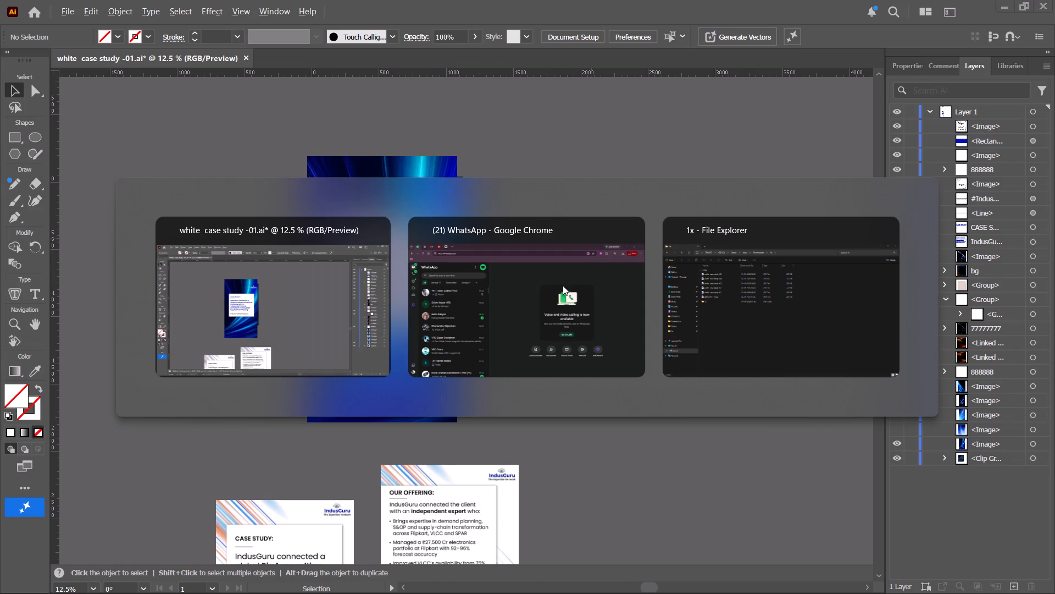
alt+click(729, 303)
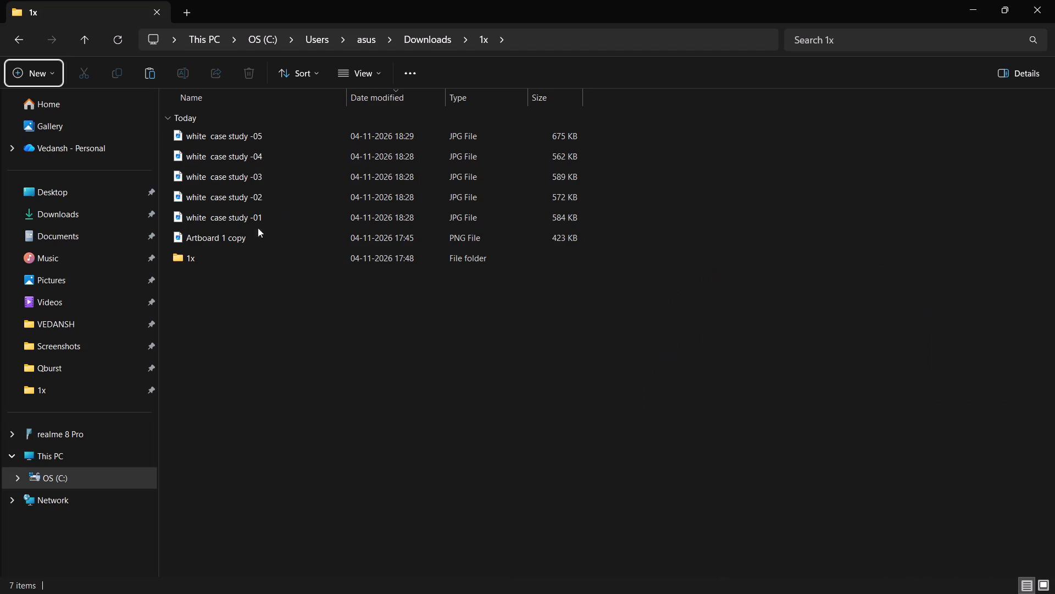
click(1047, 586)
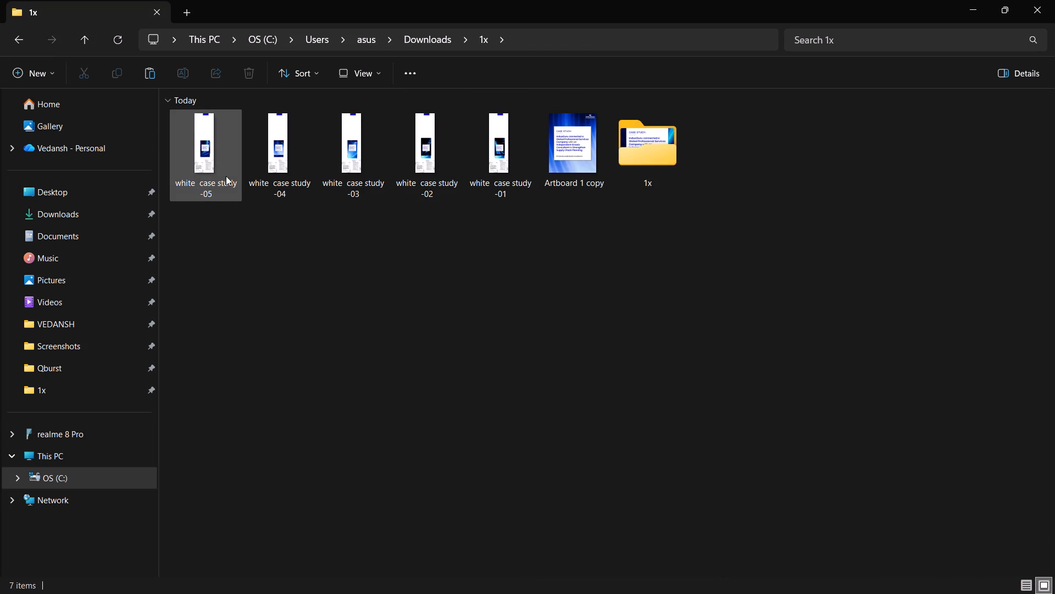
drag(510, 247, 351, 205)
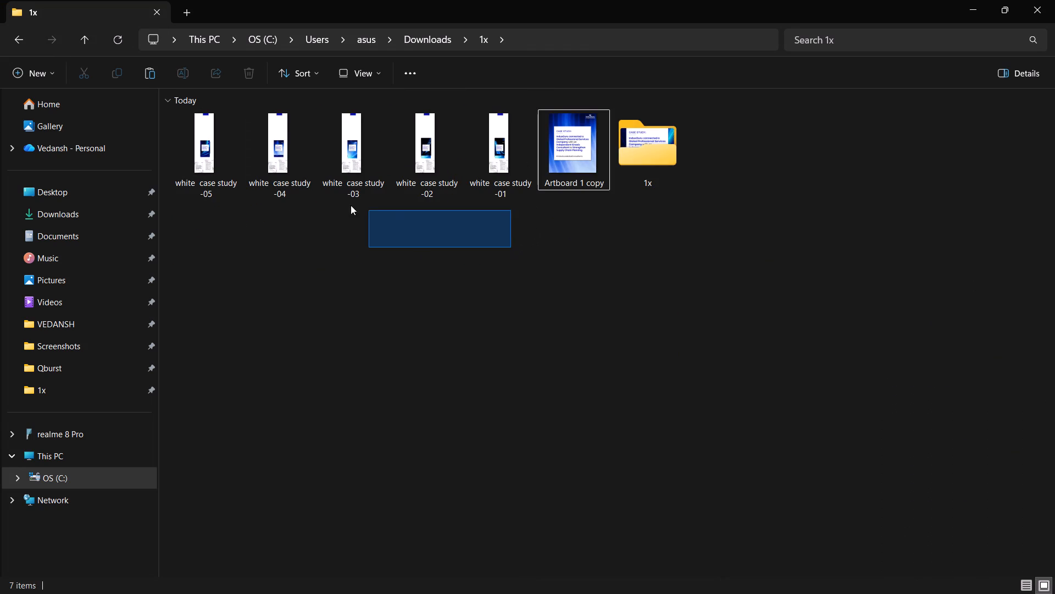
drag(351, 205, 227, 139)
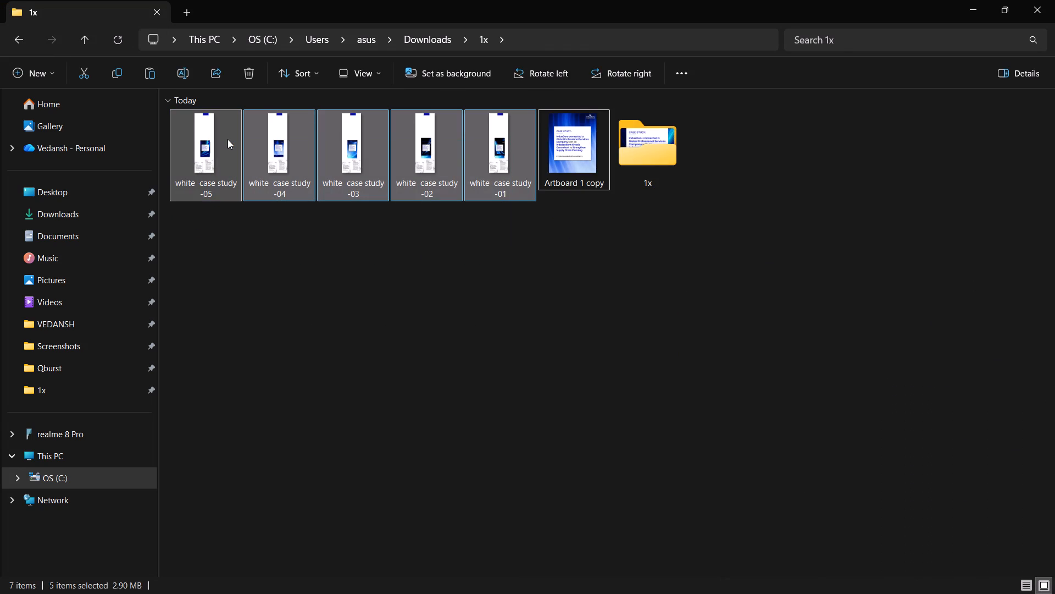
key(BackSpace)
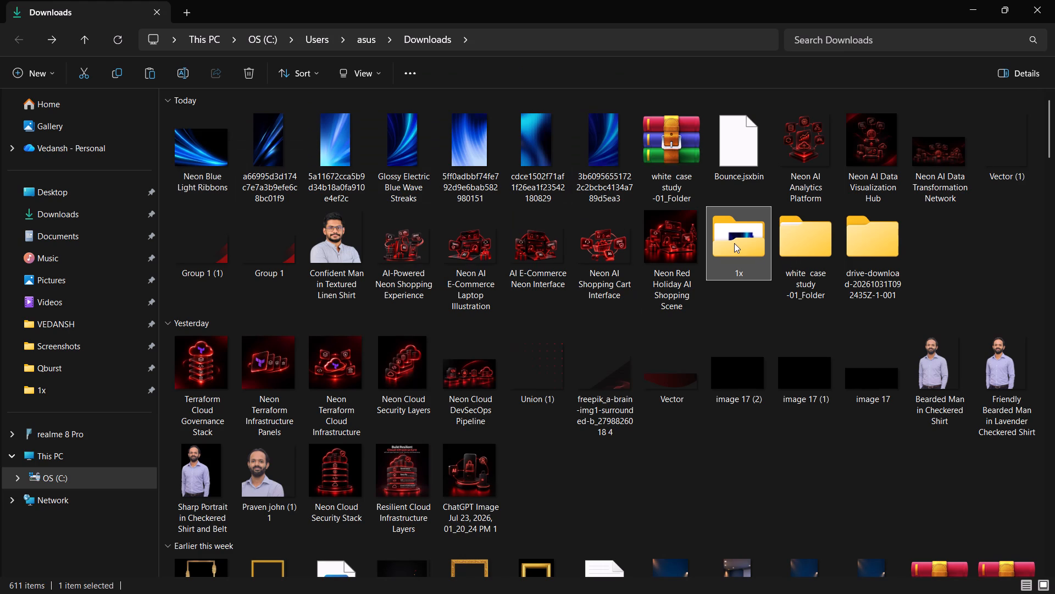
key(Return)
drag(524, 237, 240, 137)
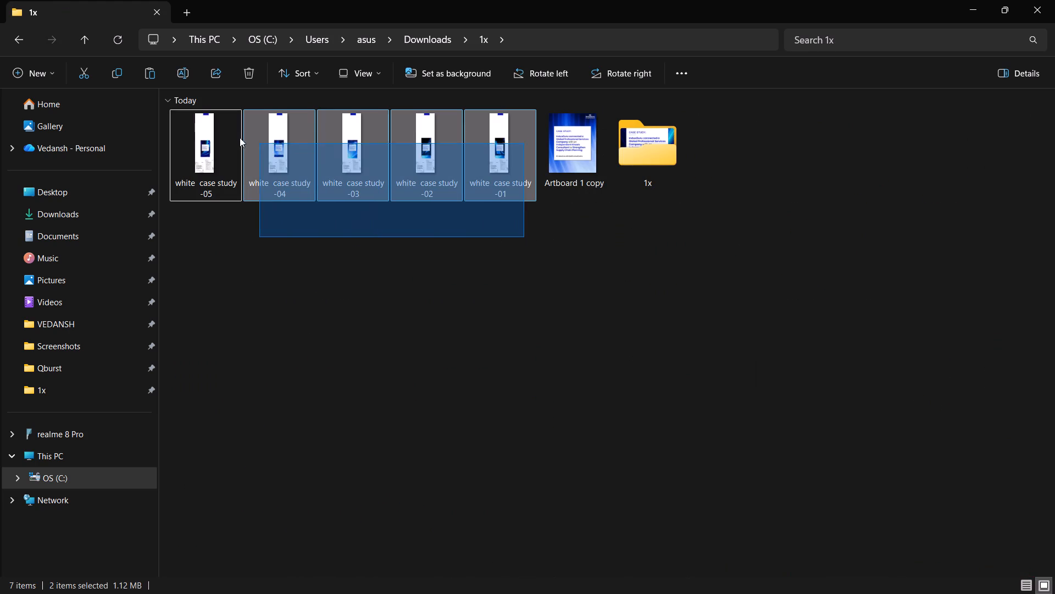
drag(240, 137, 215, 132)
key(Delete)
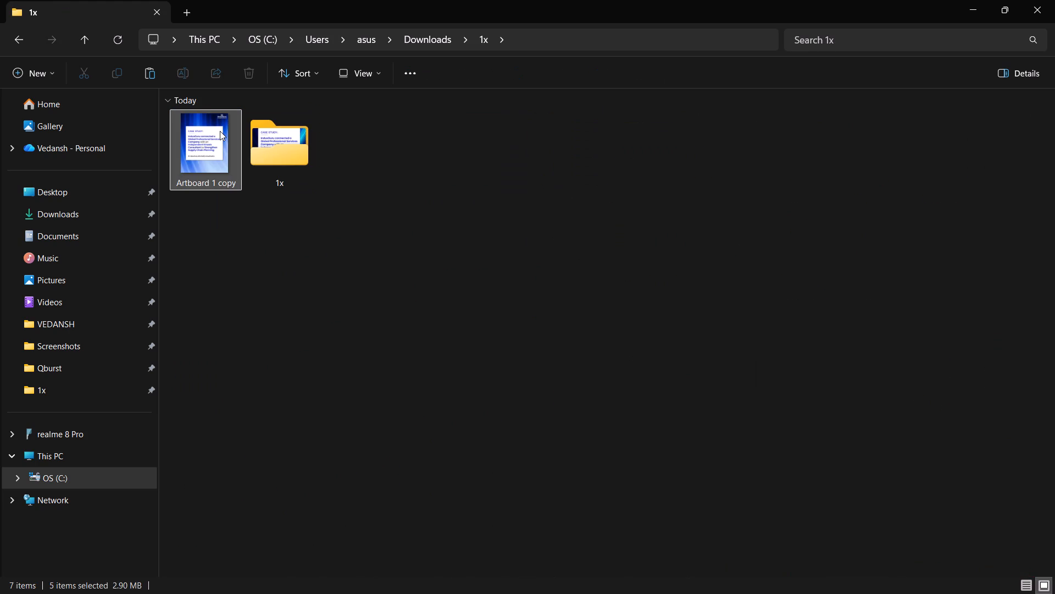
Preview the "Artboard 1 copy" PNG in Photos and close it.
double_click(206, 149)
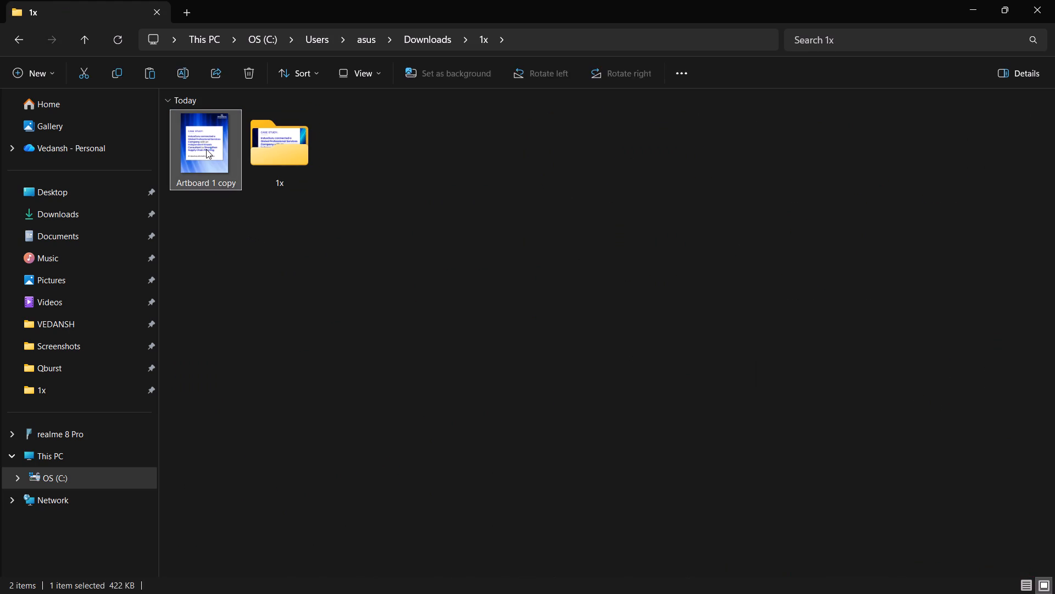
click(792, 74)
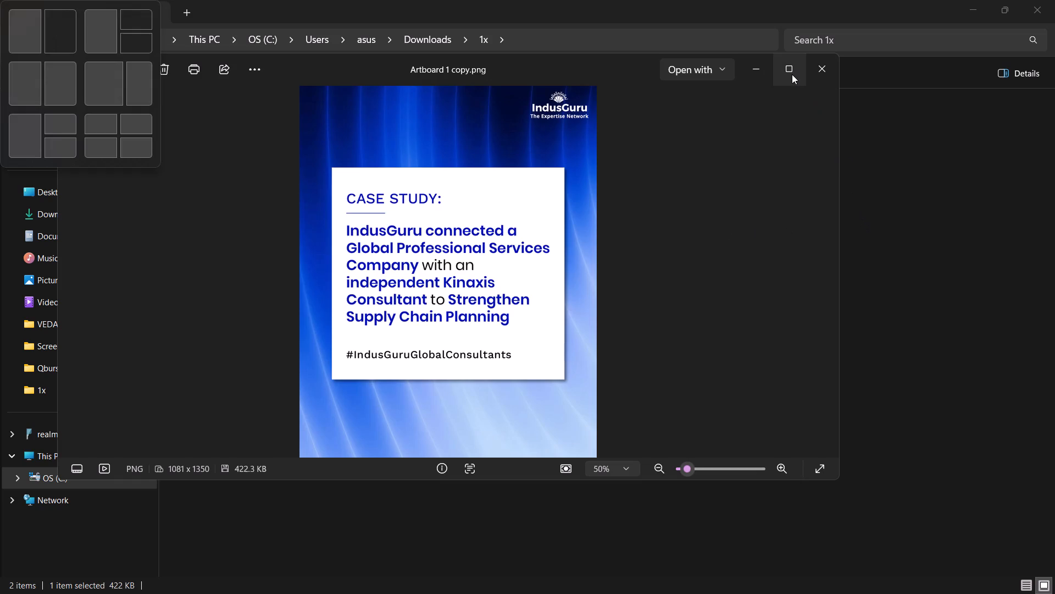
click(831, 71)
click(338, 250)
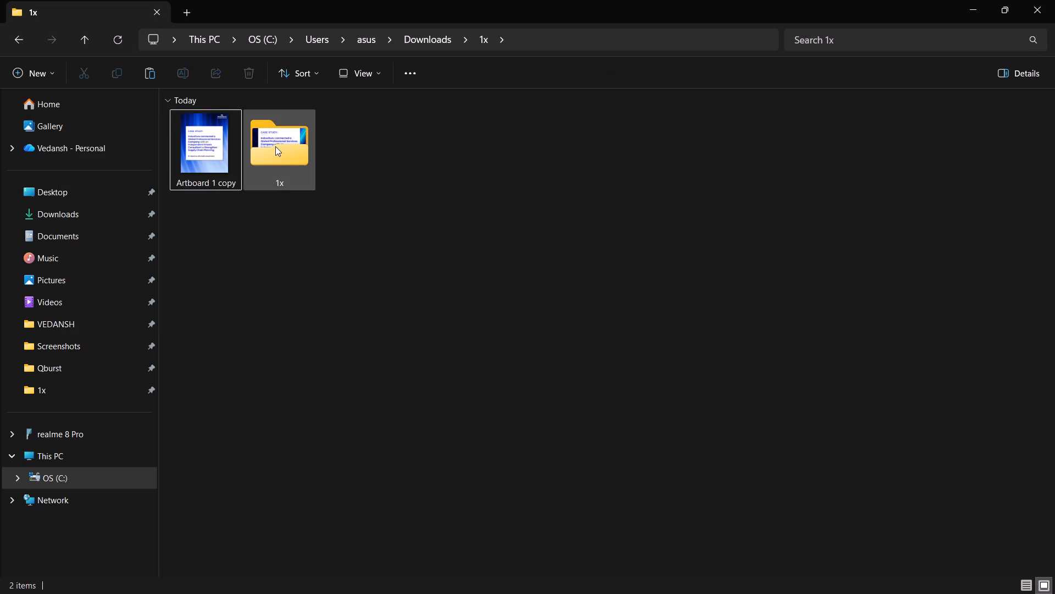
In the 1x folder nested inside Downloads\1x, rename the "Artboard 1 copy" PNG as "Artboard 2".
double_click(275, 146)
click(271, 138)
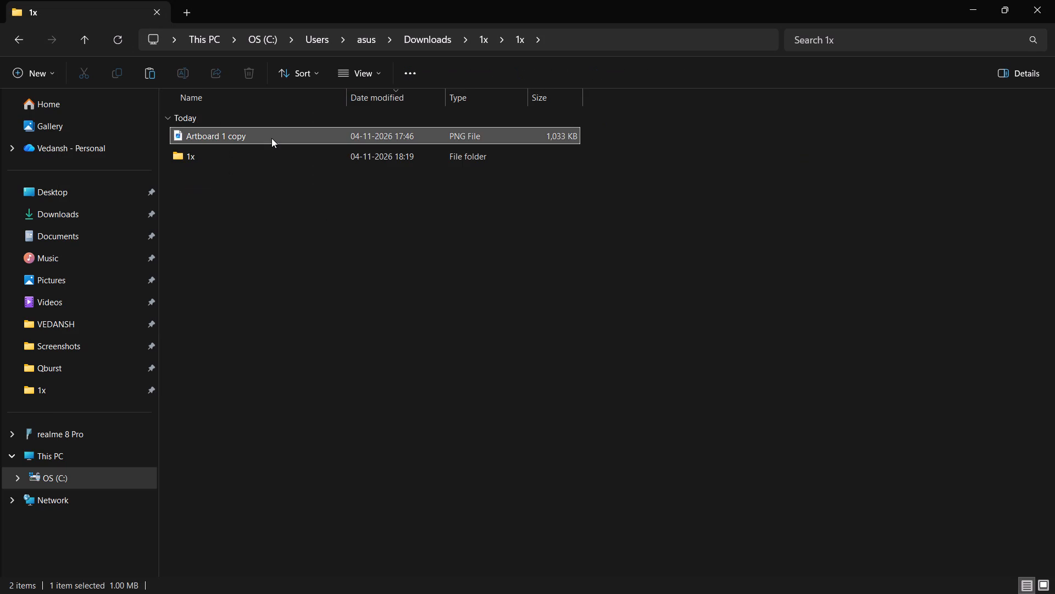
key(F2)
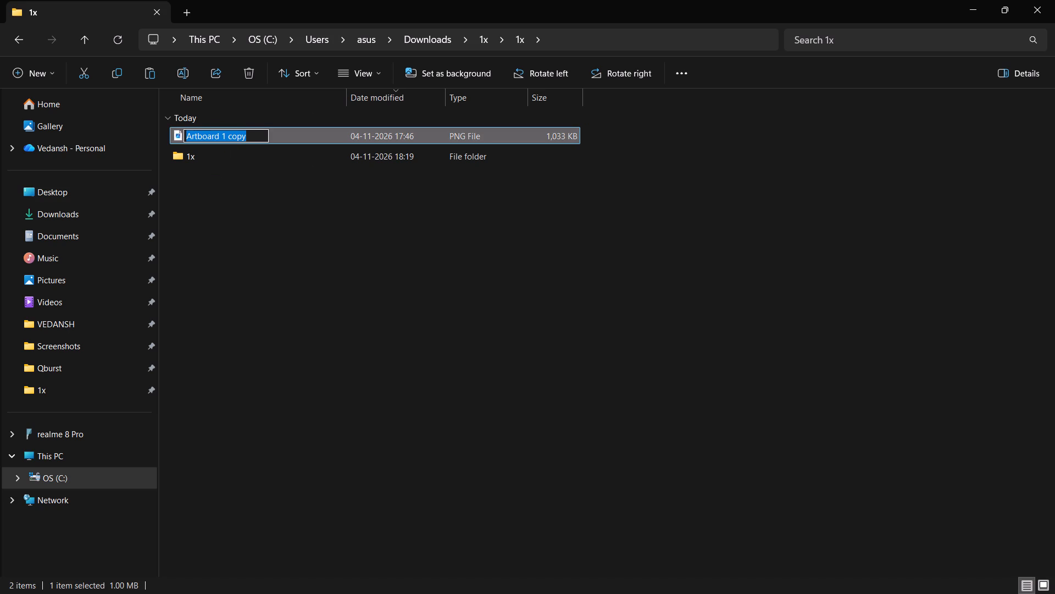
key(Right)
key(BackSpace)
key(BackSpace)
key(BackSpace)
key(BackSpace)
key(BackSpace)
key(BackSpace)
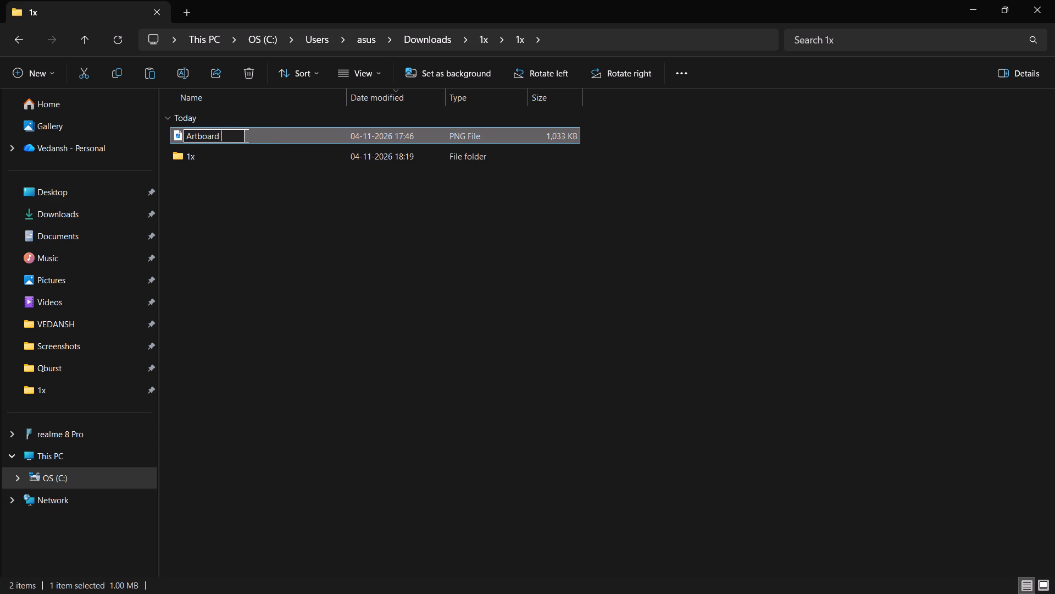
key(2)
key(Return)
key(Return)
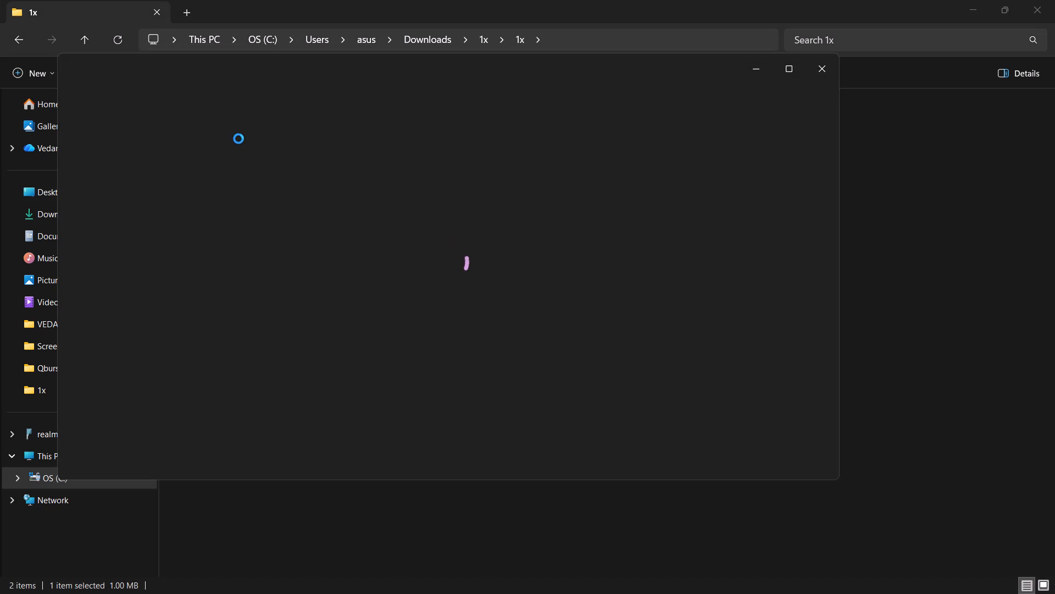
click(822, 77)
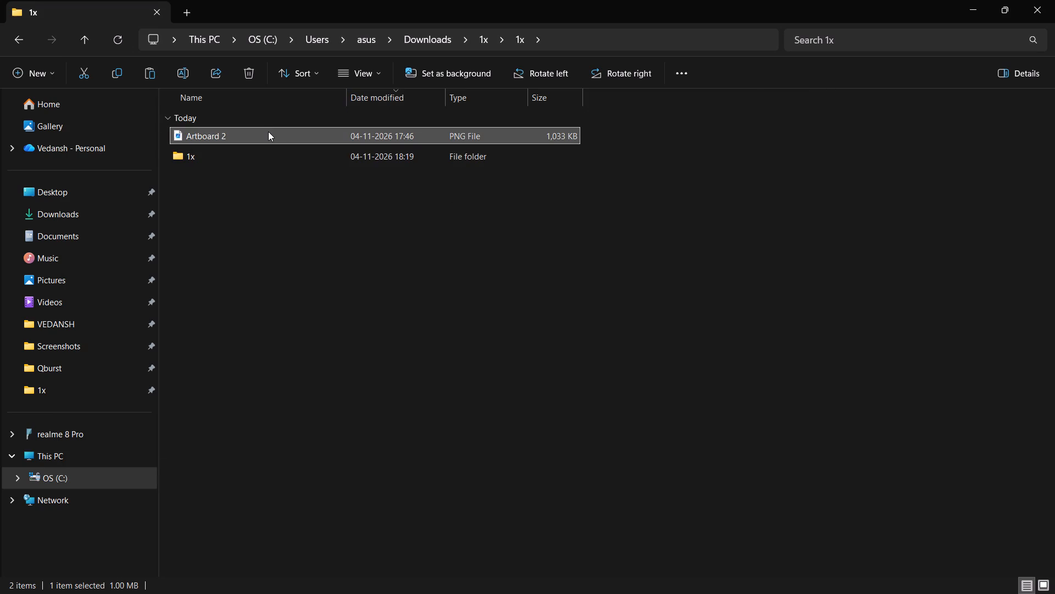
Move the "Artboard 2" PNG out of the nested folder into Downloads\1x.
click(268, 131)
key(ctrl+x)
click(306, 136)
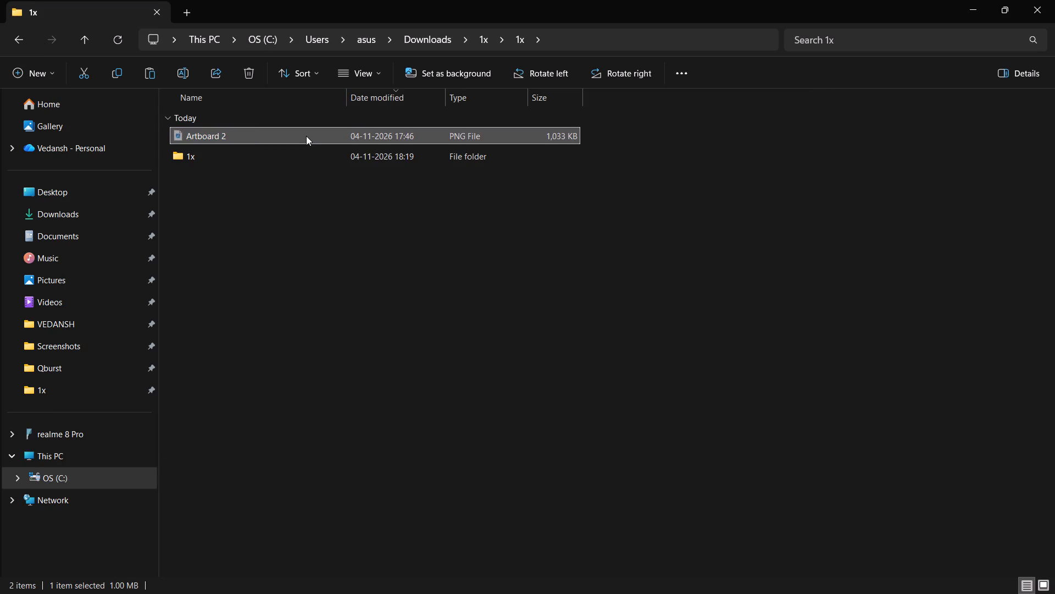
click(306, 136)
click(25, 40)
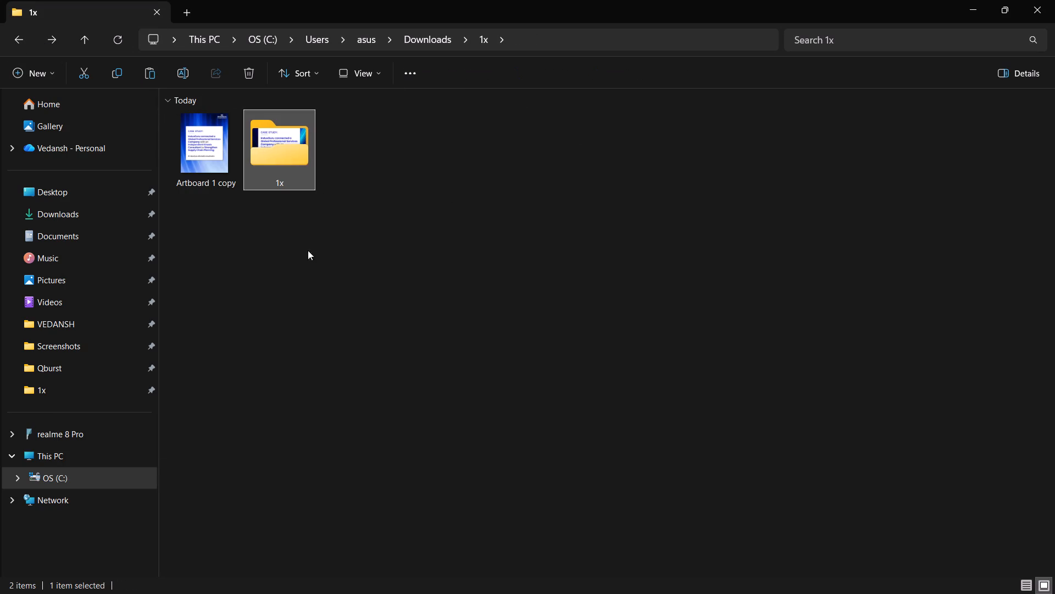
click(292, 265)
key(ctrl+v)
click(295, 245)
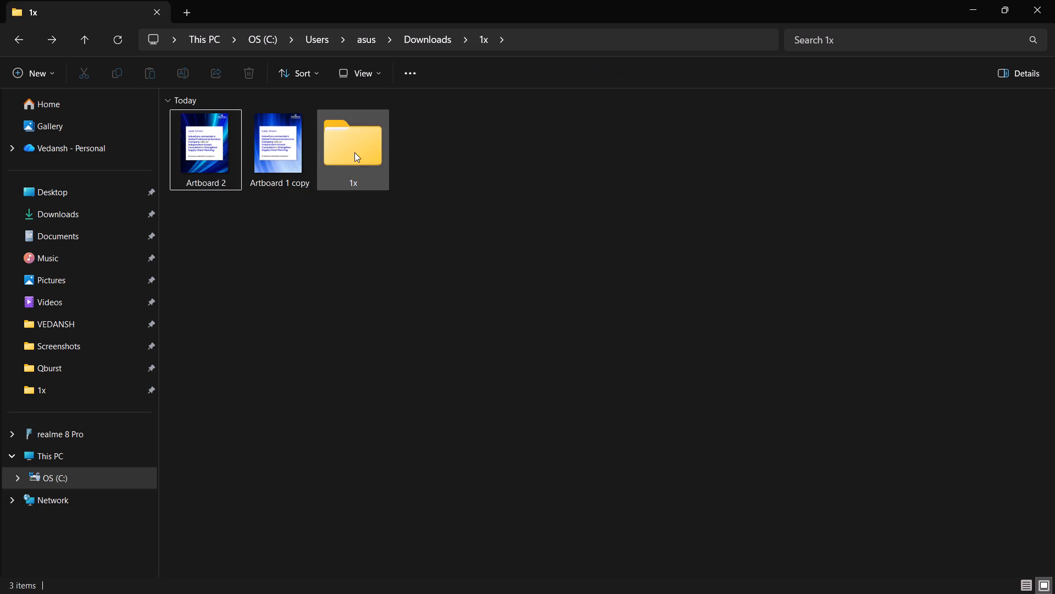
In the third-level folder Downloads\1x\1x\1x, rename the "Artboard 1 copy" PNG as "Artboard 3".
double_click(358, 145)
double_click(220, 131)
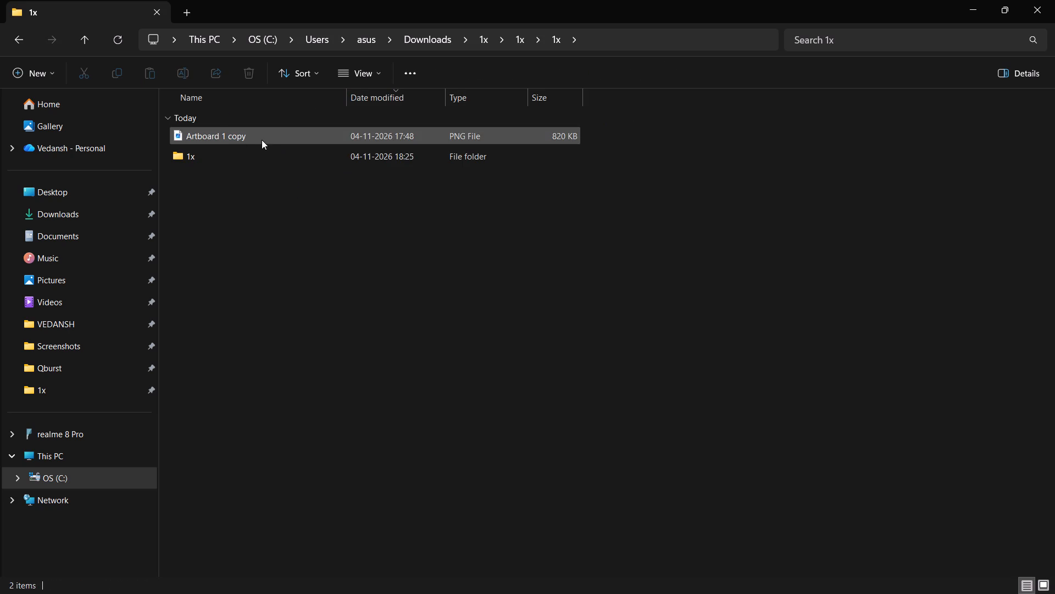
click(267, 137)
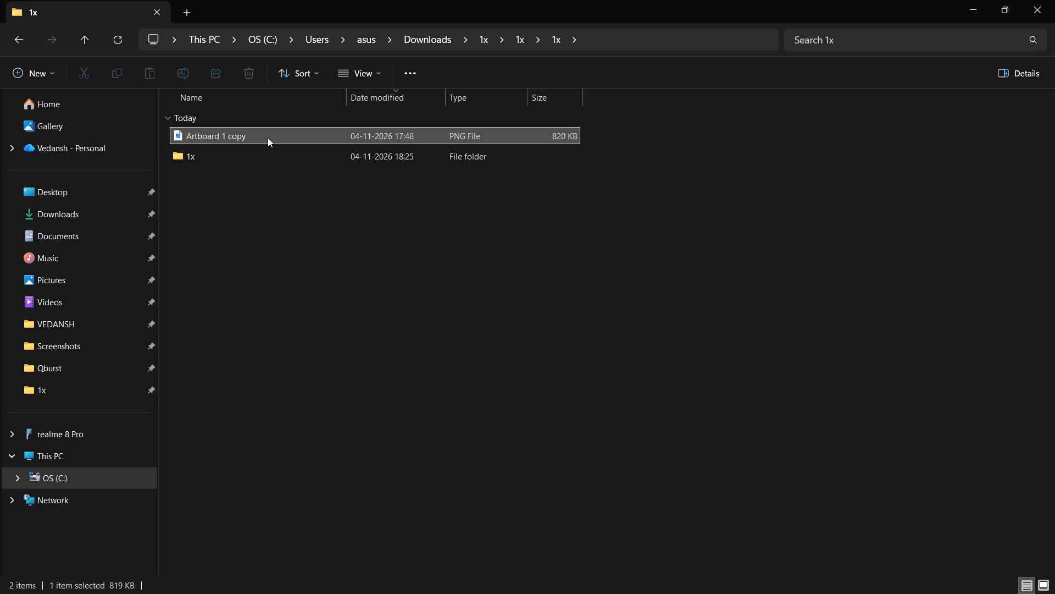
key(F2)
key(Right)
key(BackSpace)
key(BackSpace)
key(BackSpace)
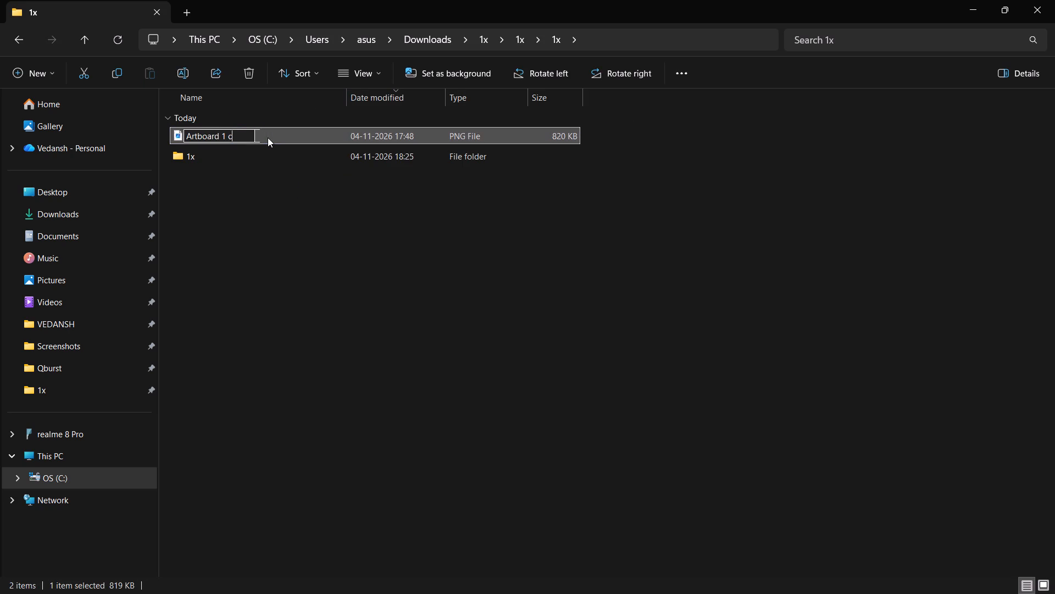
key(BackSpace)
key(BackSpace)
key(BackSpace)
key(3)
key(Return)
Move the "Artboard 3" PNG from the third-level folder up into Downloads\1x.
key(ctrl+x)
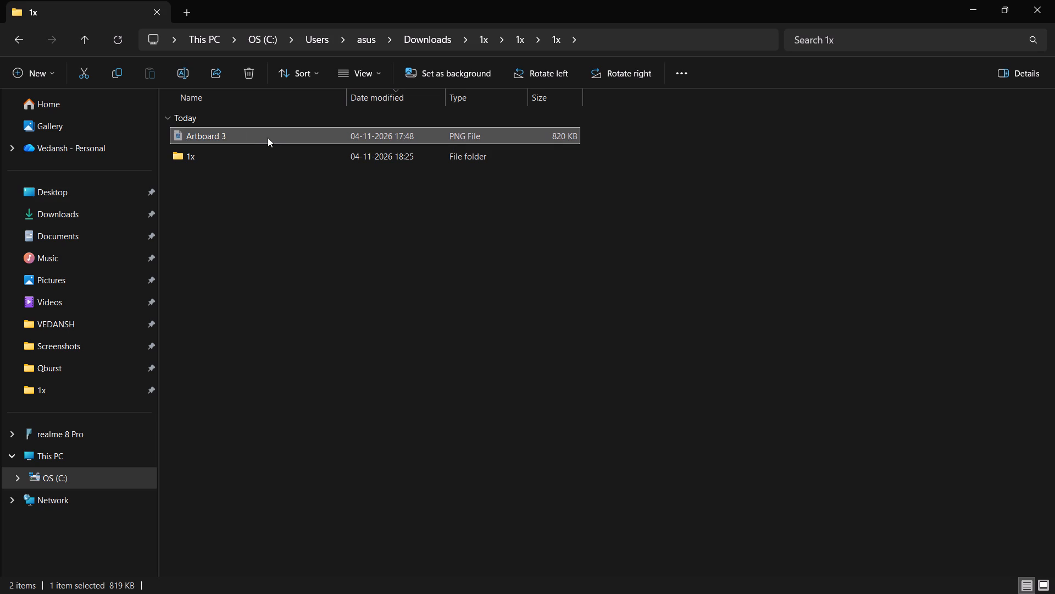
key(BackSpace)
key(BackSpace)
key(ctrl+v)
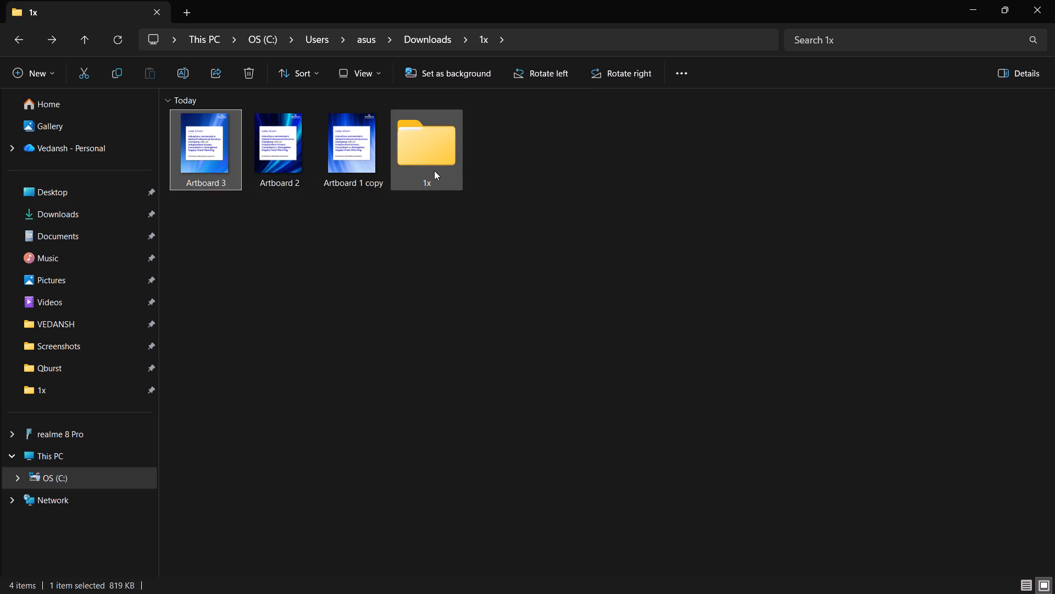
In the fourth-level folder Downloads\1x\1x\1x\1x, rename the "Artboard 1 copy" PNG as "Artboard 4".
click(369, 156)
double_click(451, 153)
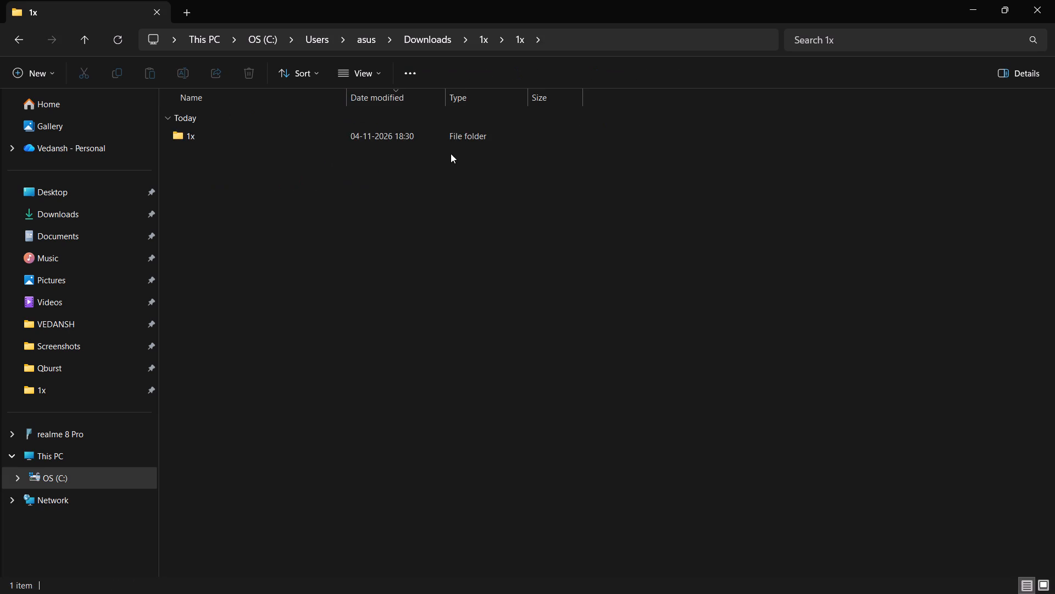
double_click(374, 139)
double_click(291, 140)
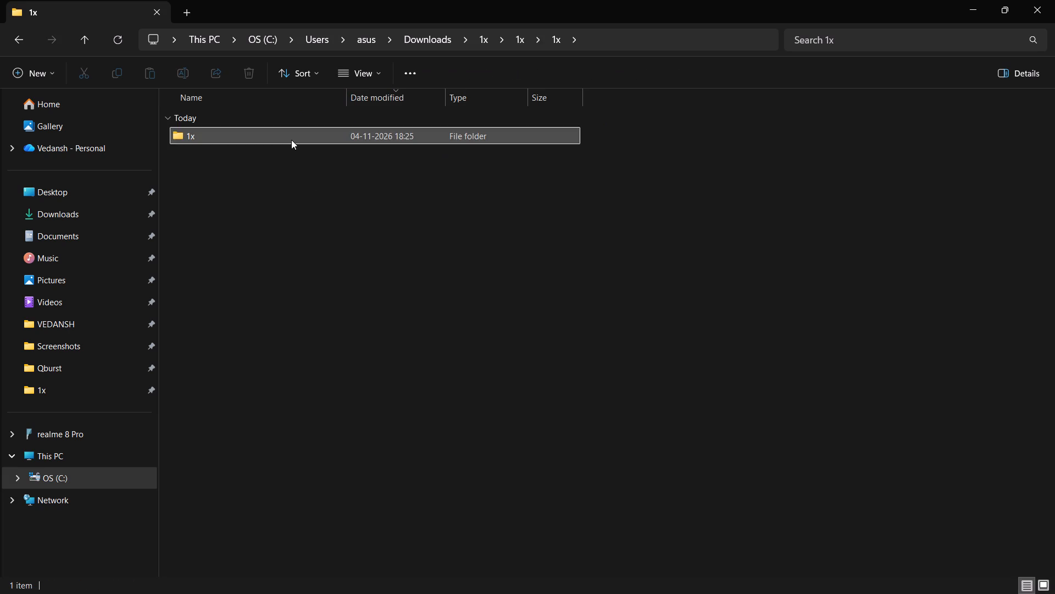
click(291, 140)
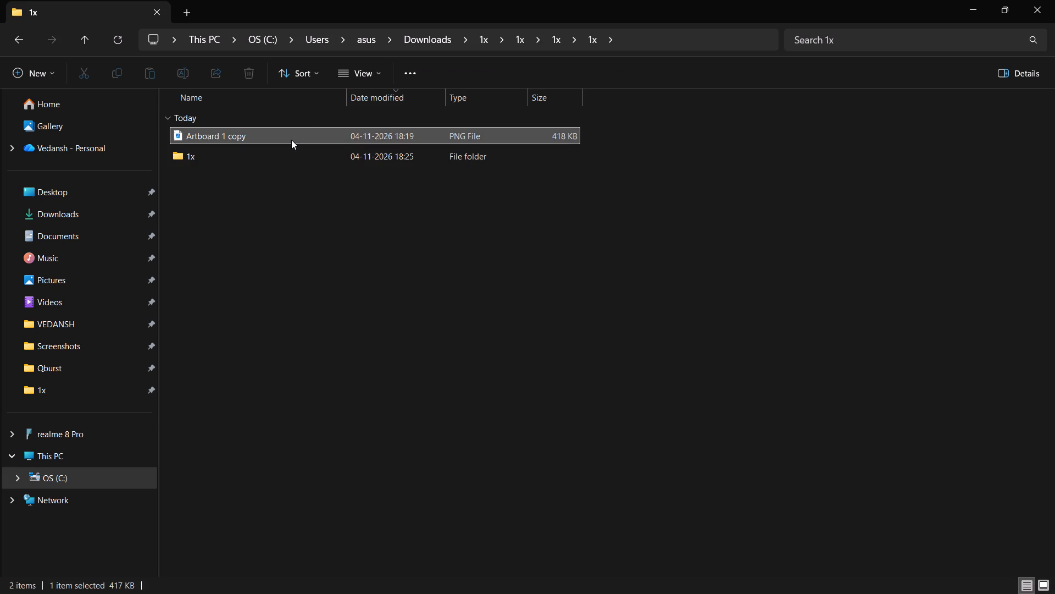
key(F2)
key(Right)
key(BackSpace)
key(BackSpace)
key(BackSpace)
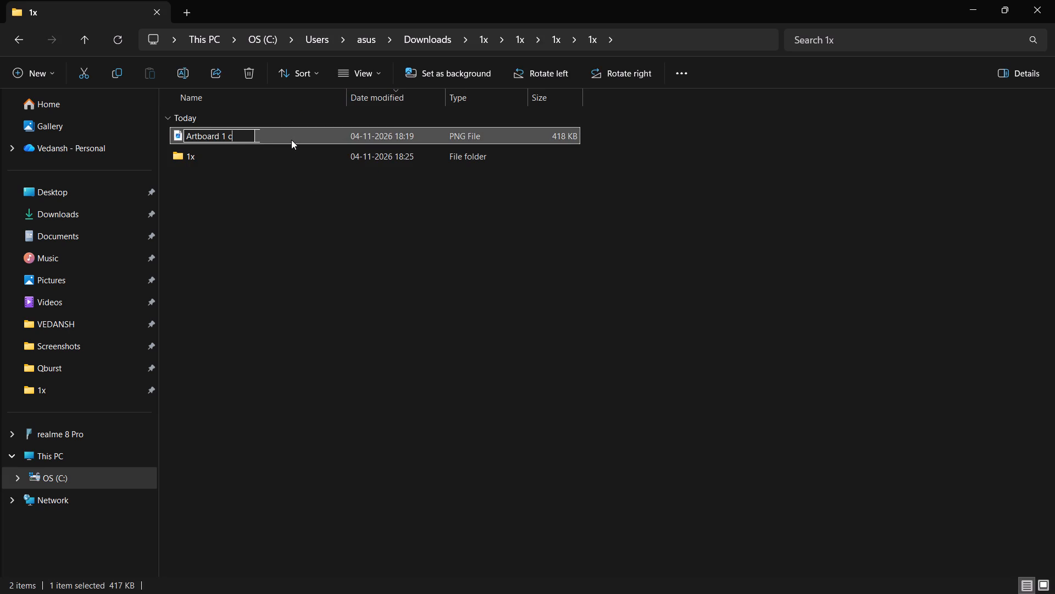
key(BackSpace)
key(BackSpace)
key(BackSpace)
key(4)
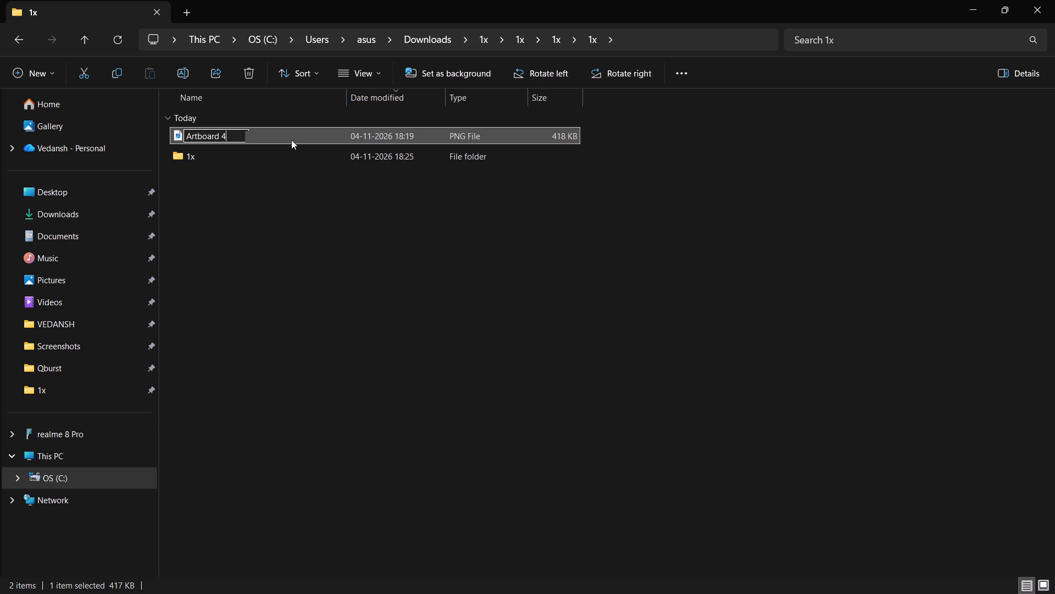
key(Return)
Move the "Artboard 4" PNG from the fourth-level folder up into Downloads\1x.
click(291, 140)
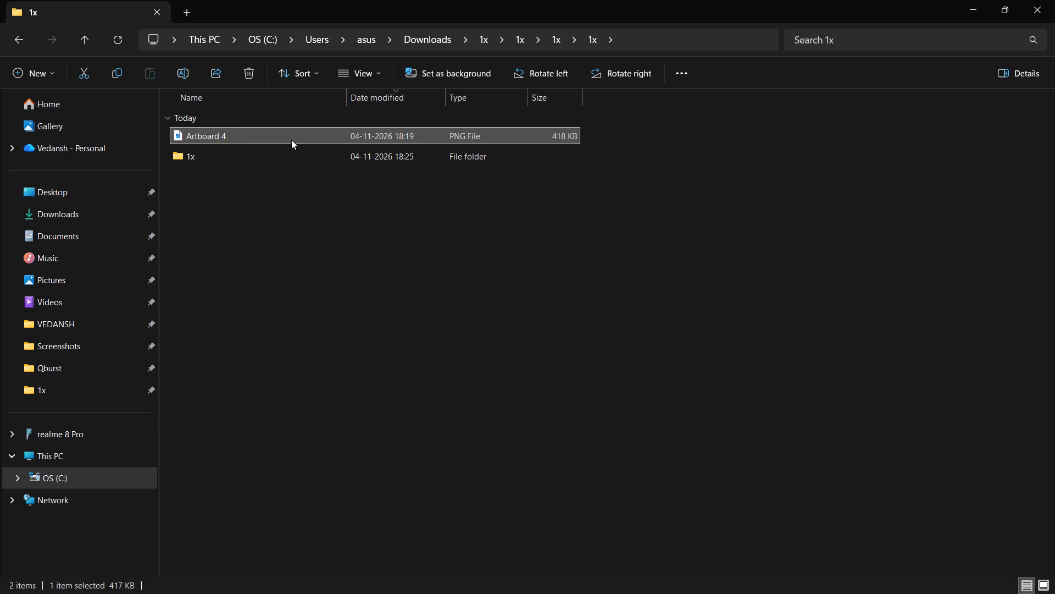
key(ctrl+x)
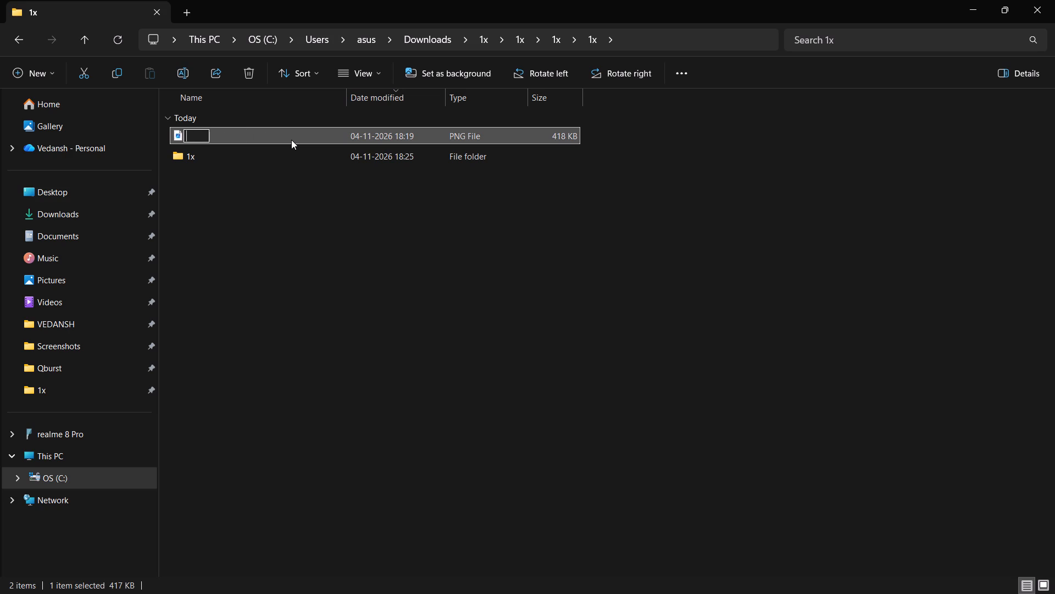
click(371, 272)
click(251, 139)
key(ctrl+x)
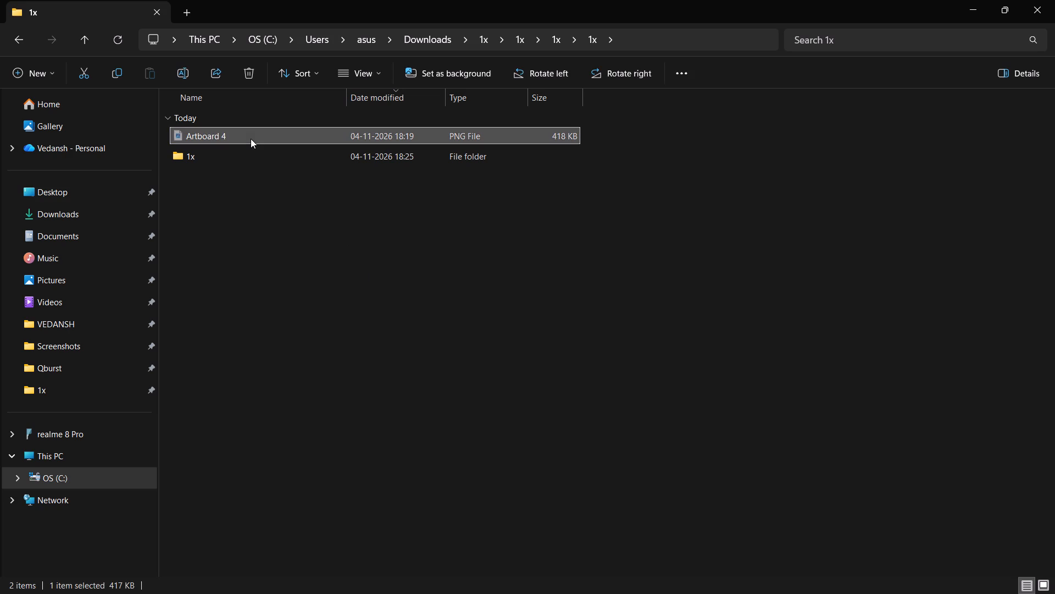
key(BackSpace)
key(BackSpace)
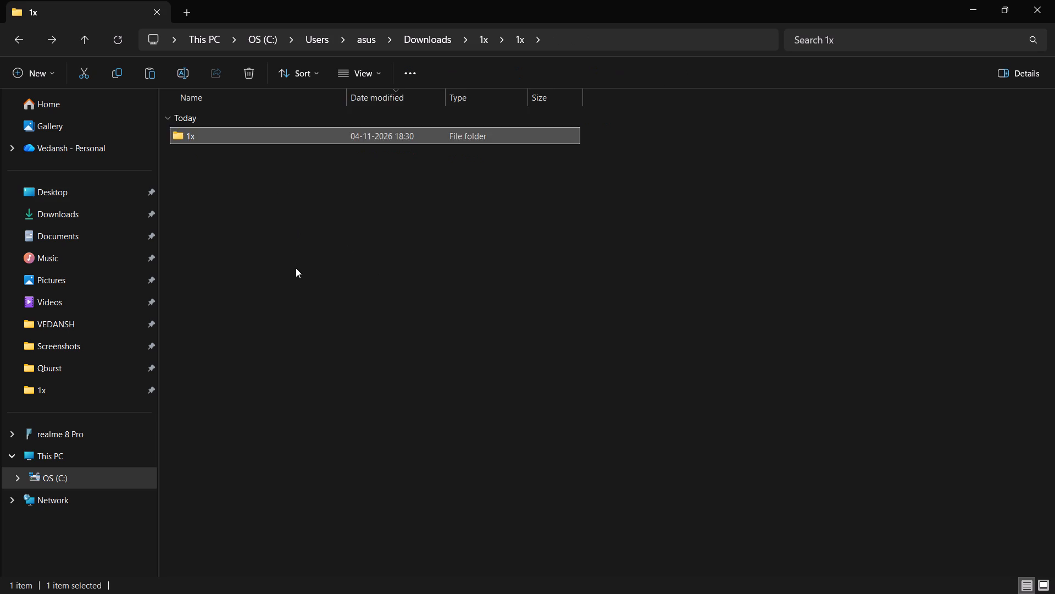
key(BackSpace)
key(ctrl+v)
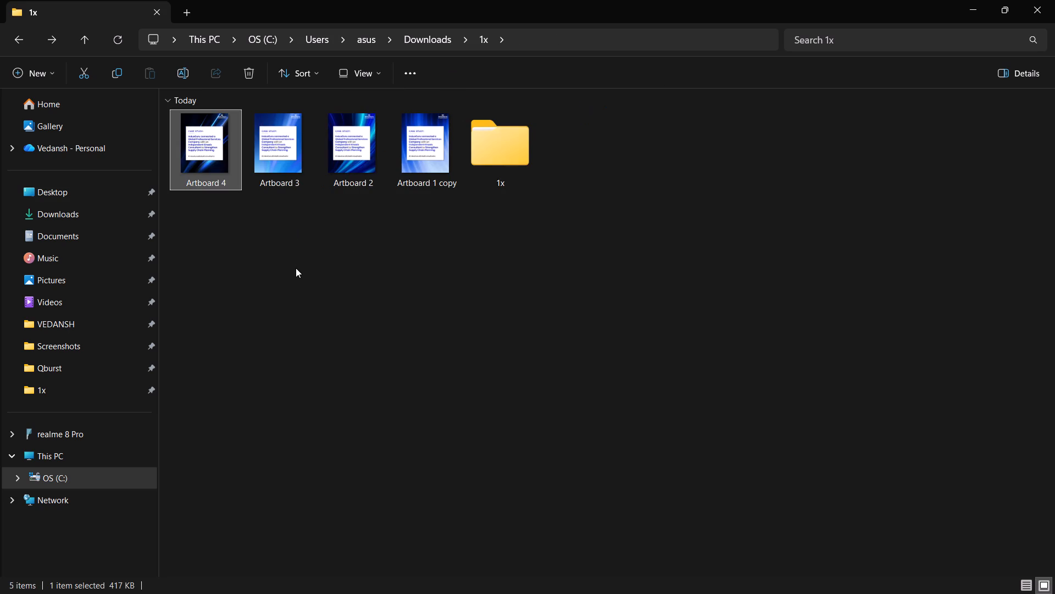
In the fifth-level folder Downloads\1x\1x\1x\1x\1x, rename the "Artboard 1 copy" PNG as "Artboard 5".
double_click(505, 139)
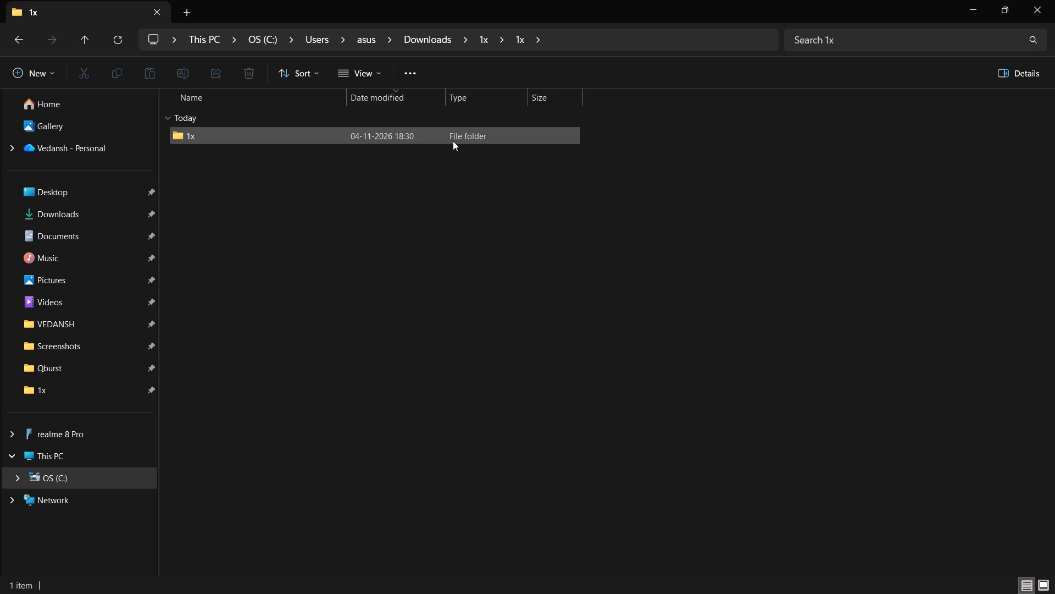
double_click(254, 132)
double_click(254, 132)
double_click(254, 132)
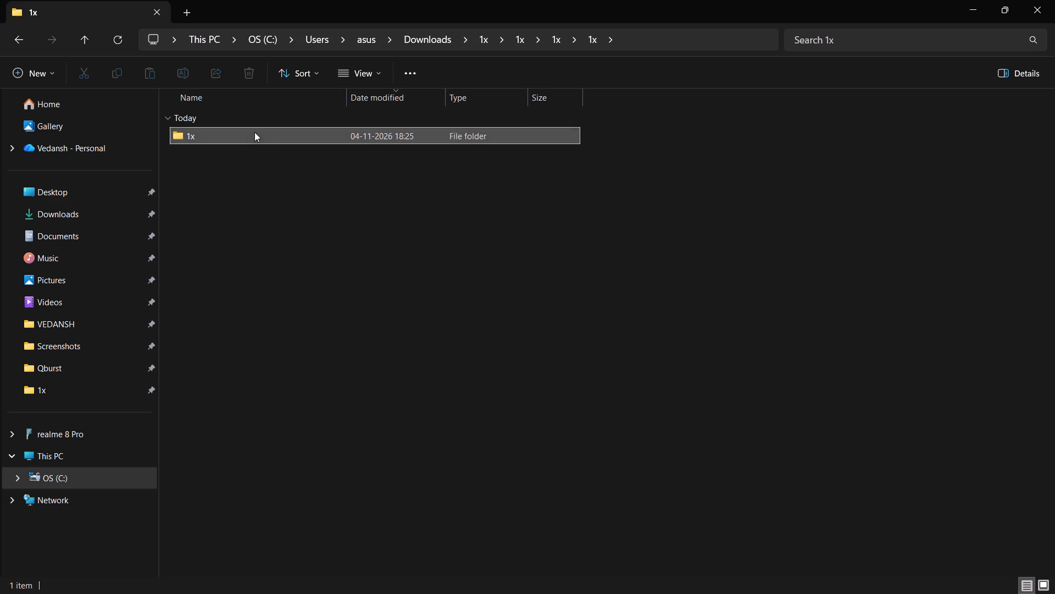
click(254, 132)
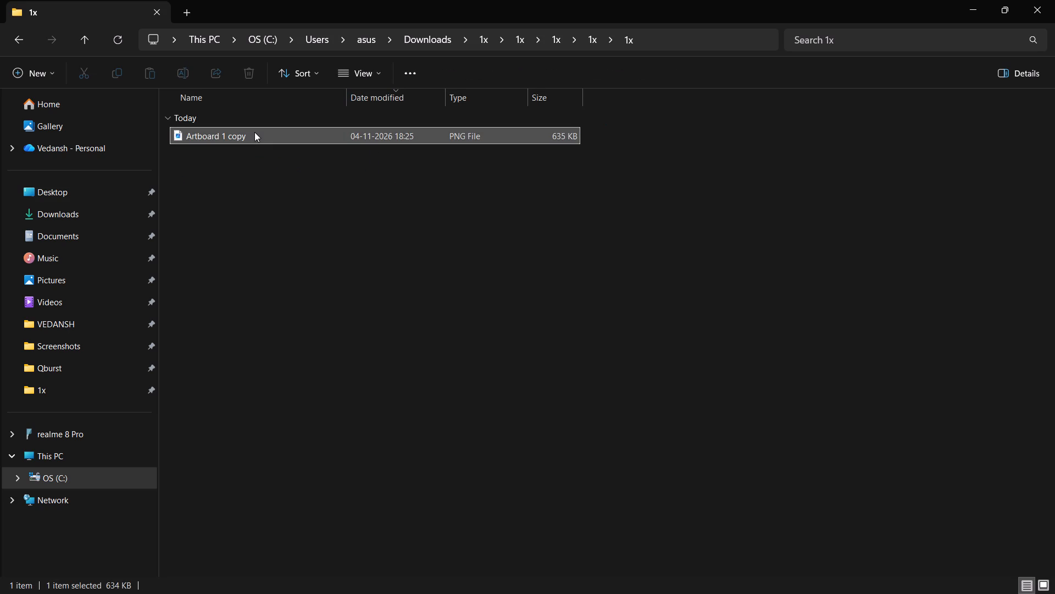
key(F2)
key(Right)
key(BackSpace)
key(BackSpace)
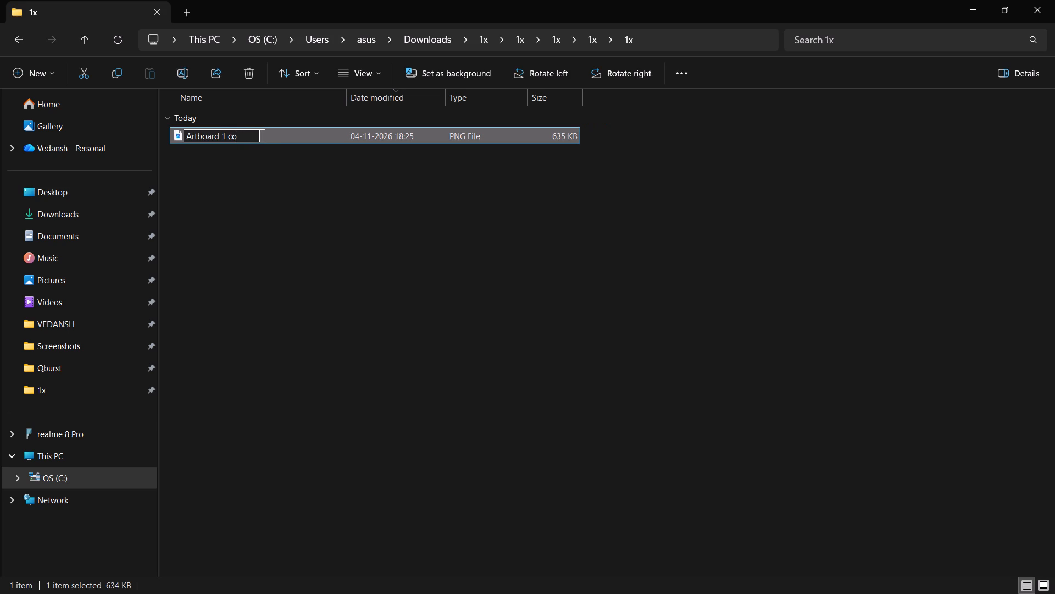
key(BackSpace)
key(BackSpace)
key(BackSpace)
key(BackSpace)
key(5)
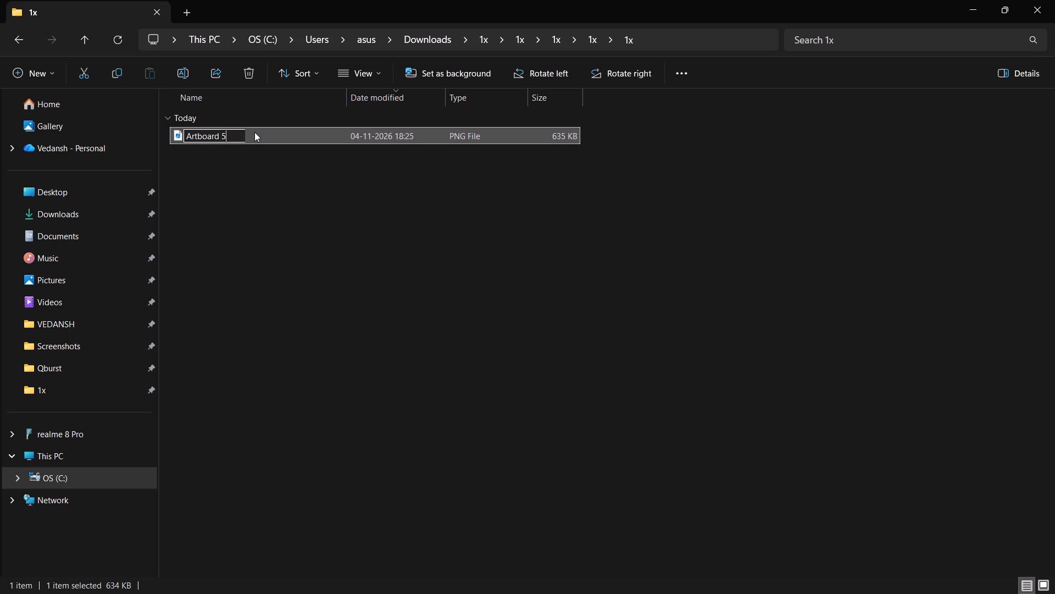
key(Return)
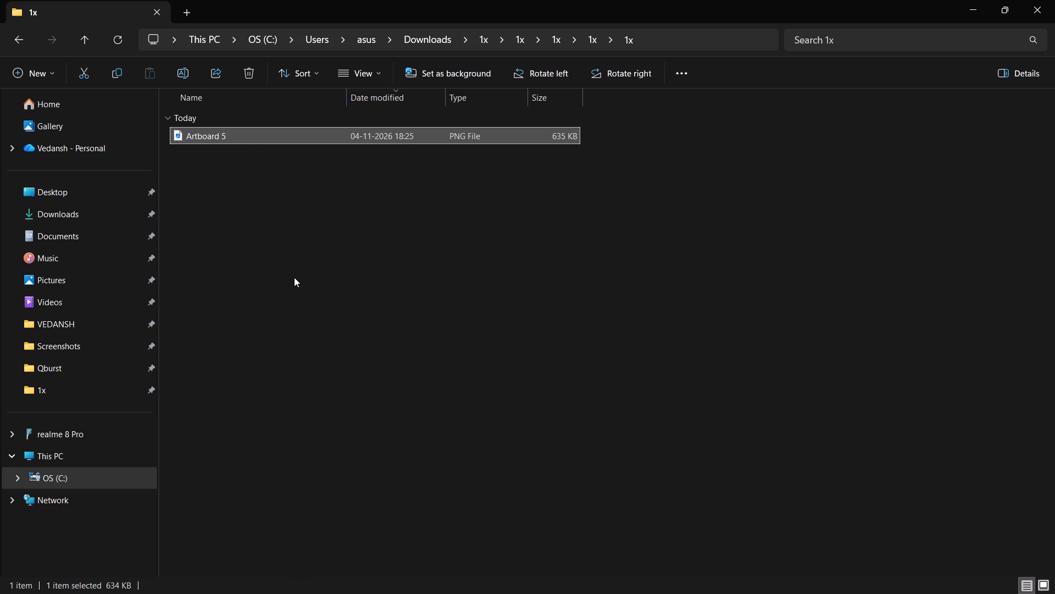
Move the "Artboard 5" PNG from the fifth-level folder up into Downloads\1x.
click(294, 277)
click(260, 129)
click(91, 70)
key(BackSpace)
key(BackSpace)
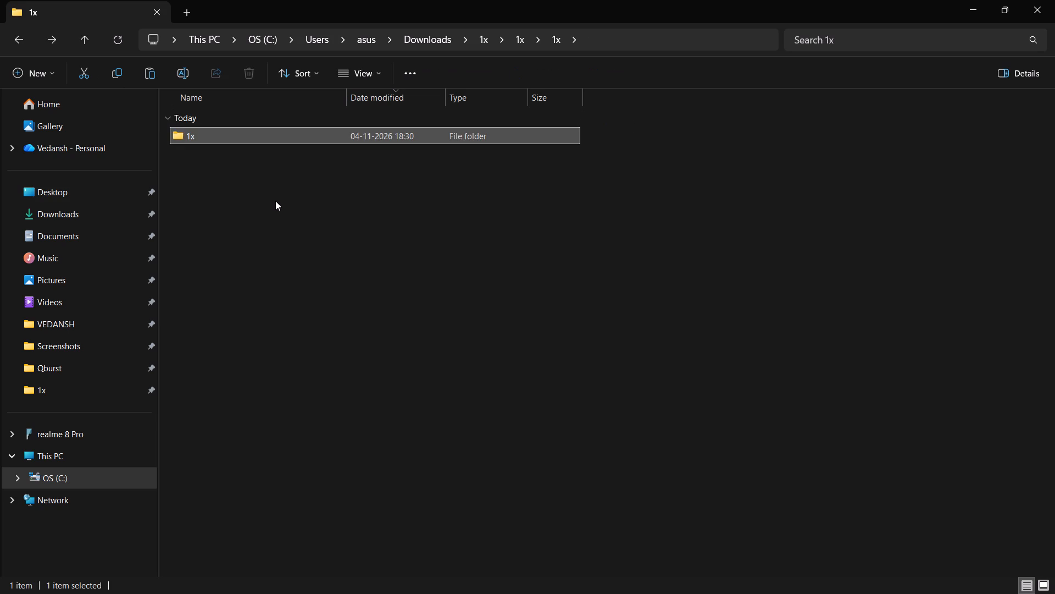
key(BackSpace)
key(BackSpace)
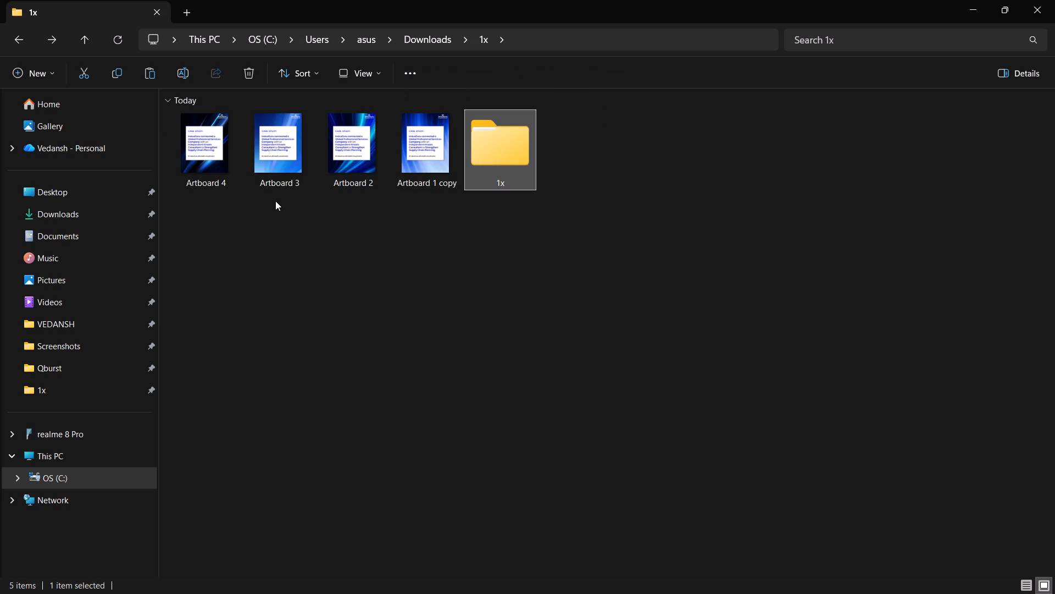
key(ctrl+v)
click(520, 328)
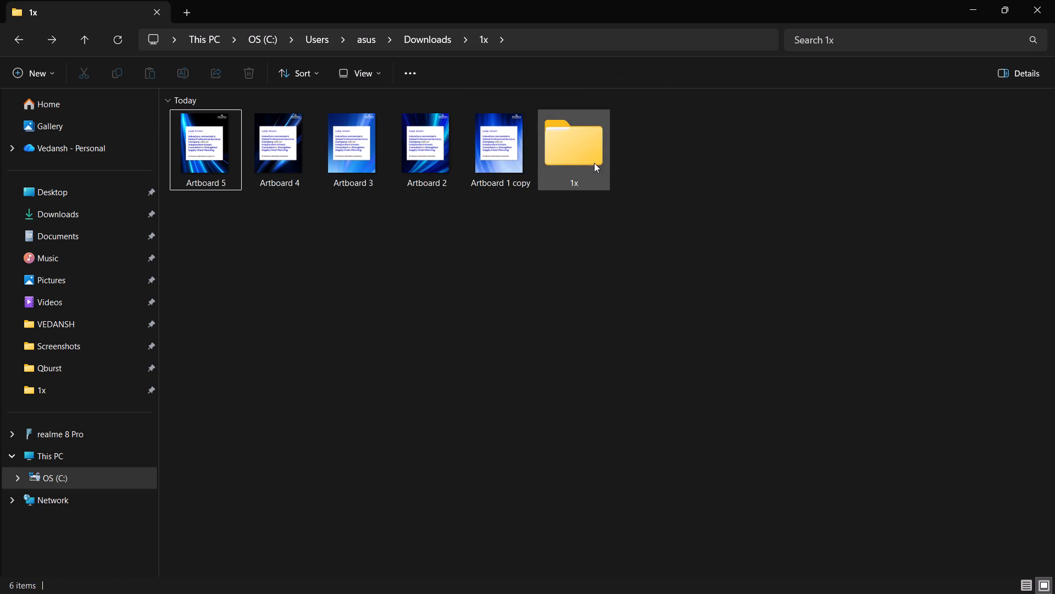
Delete the leftover nested 1x folder from Downloads\1x and refresh the file listing.
double_click(594, 163)
click(18, 29)
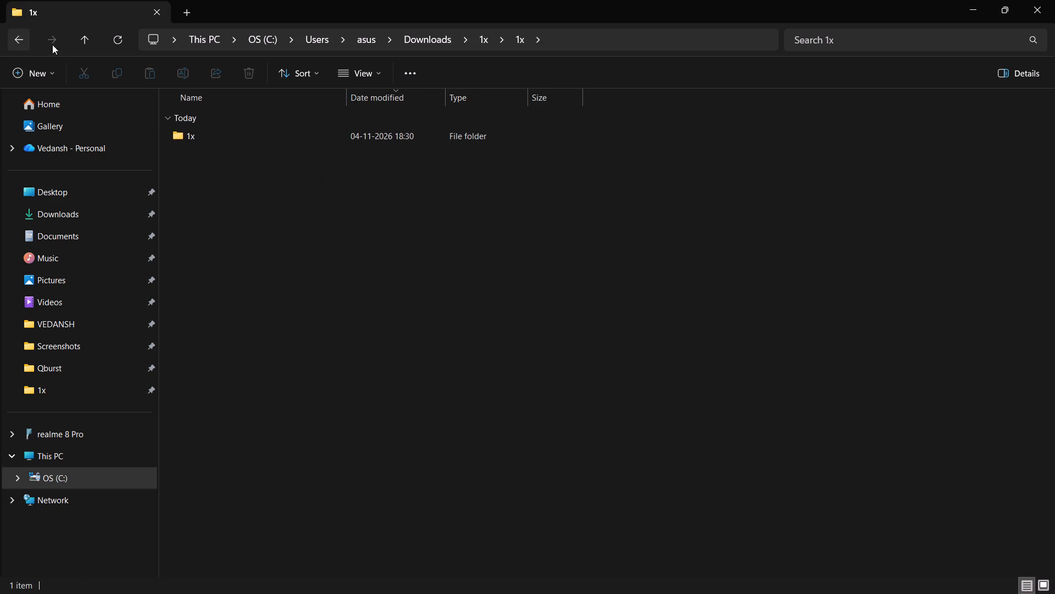
key(Delete)
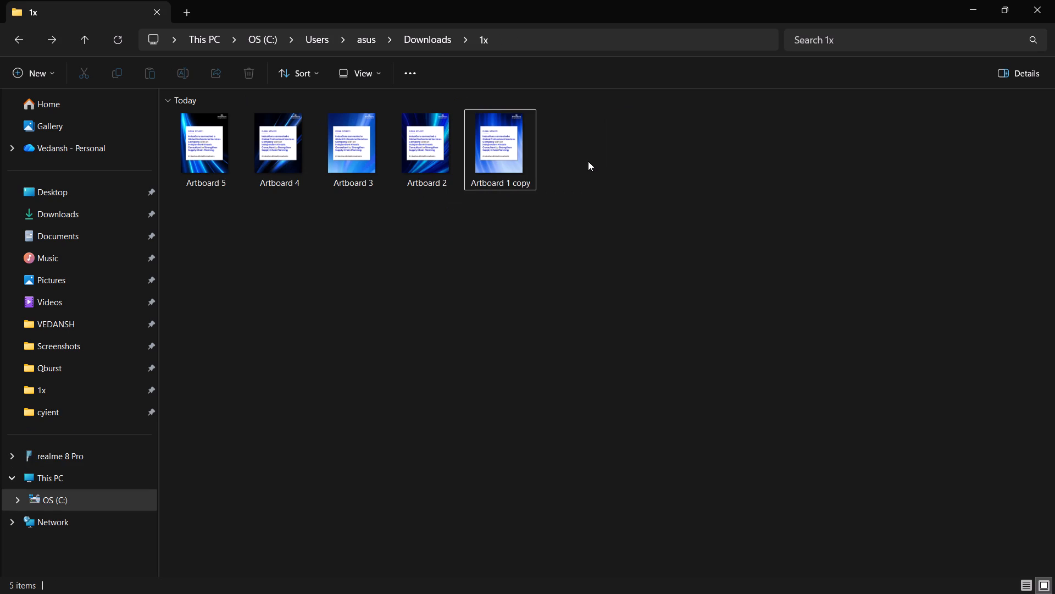
click(483, 302)
click(119, 37)
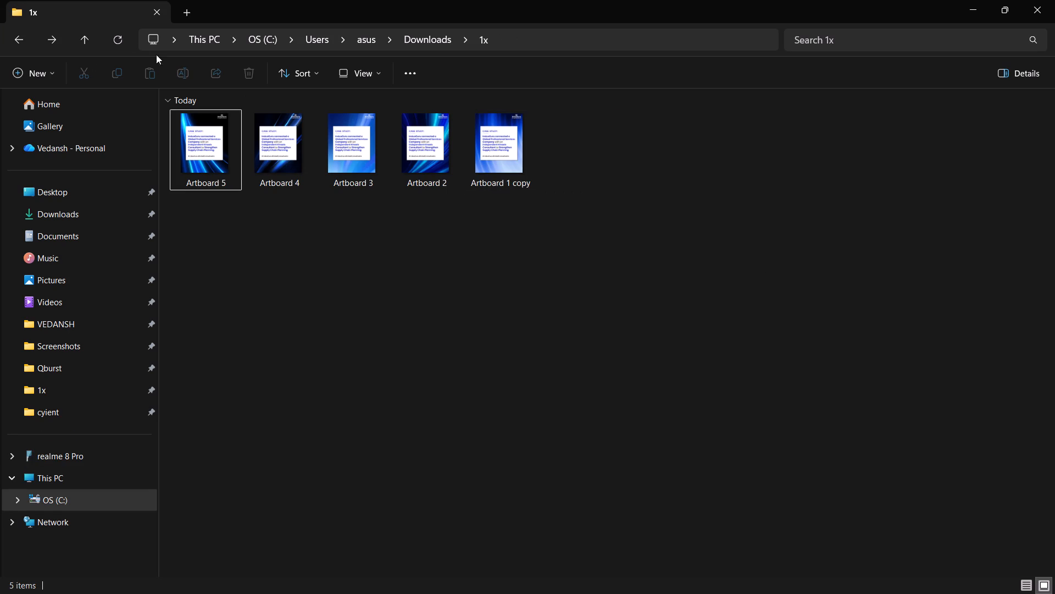
click(327, 254)
Rename the remaining "Artboard 1 copy" PNG in Downloads\1x as "Artboard 1" and refresh the file listing.
click(508, 180)
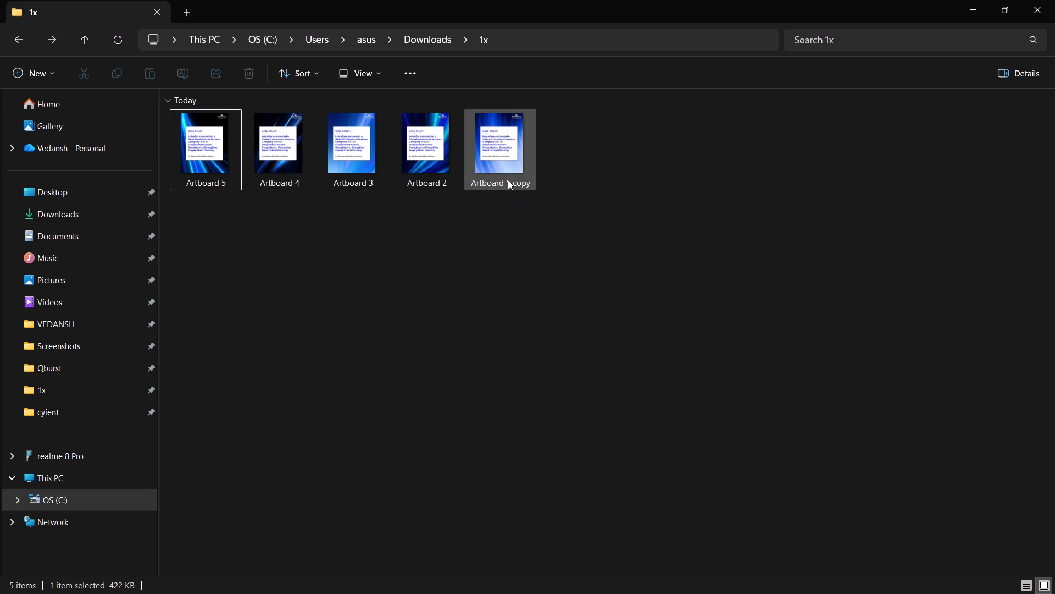
key(F2)
key(Right)
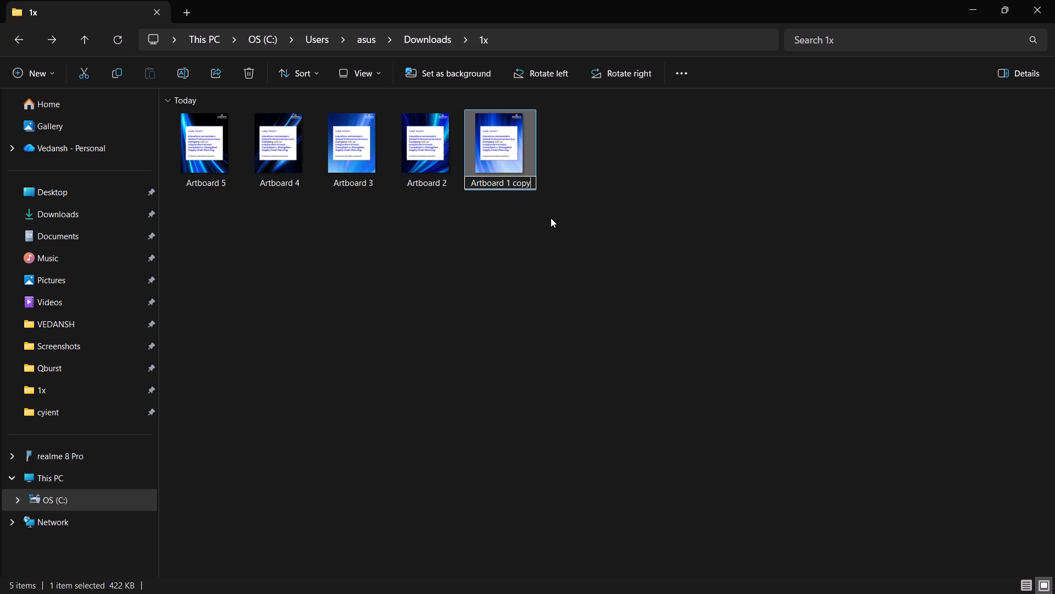
key(BackSpace)
key(BackSpace)
key(BackSpace)
key(BackSpace)
key(Return)
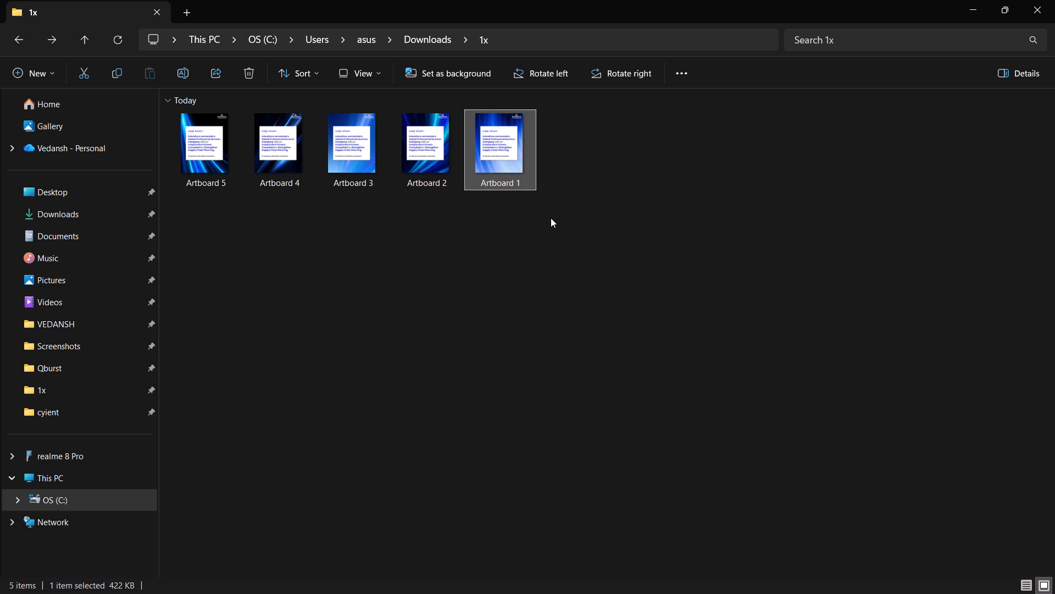
click(111, 40)
click(111, 40)
click(764, 238)
Open the "Artboard 1" PNG in Photos and browse through the Artboard 1 to Artboard 5 images to compare their backgrounds.
double_click(508, 154)
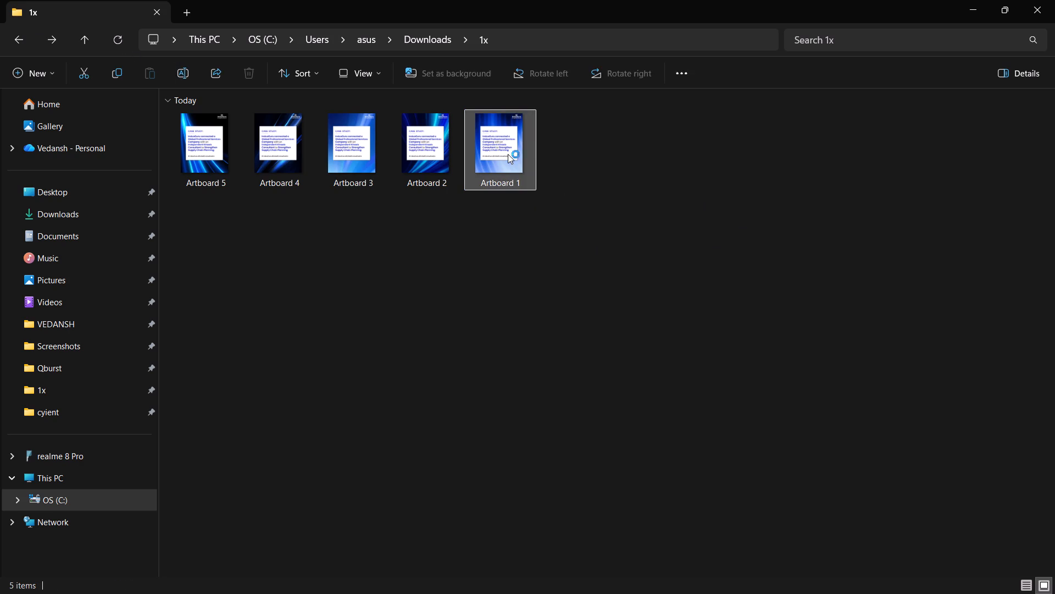
click(787, 73)
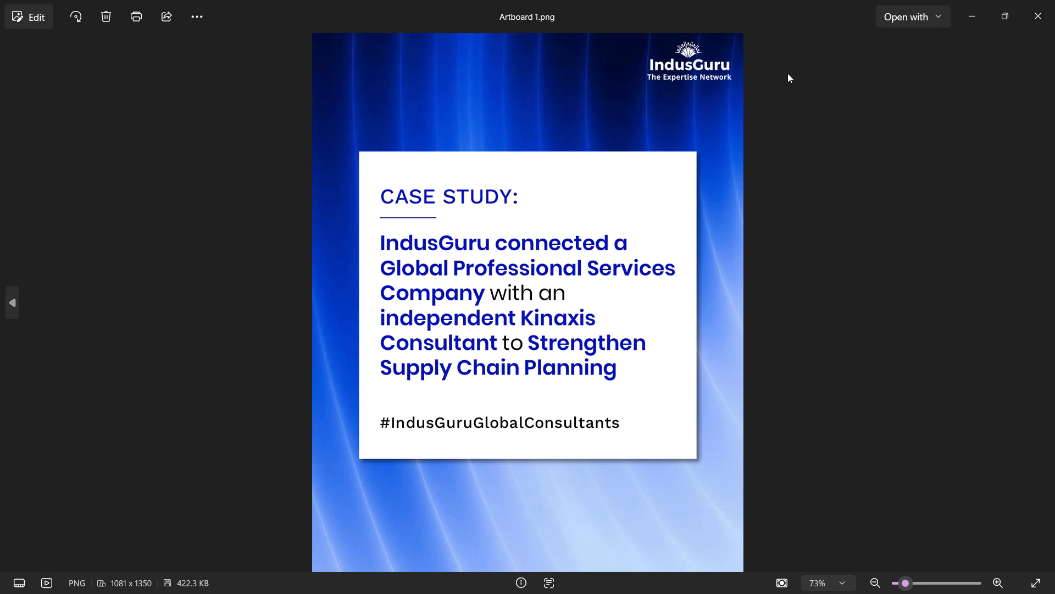
key(Left)
key(Left)
key(Left)
key(Left)
key(Left)
key(Left)
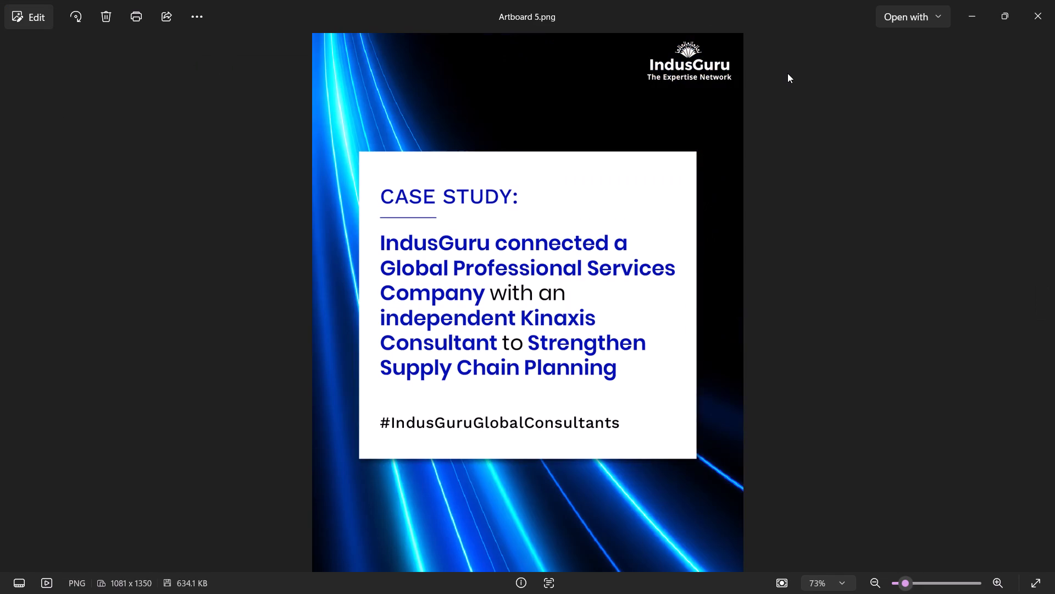
key(Right)
key(Right)
key(Right)
key(Right)
key(Right)
key(Right)
key(Right)
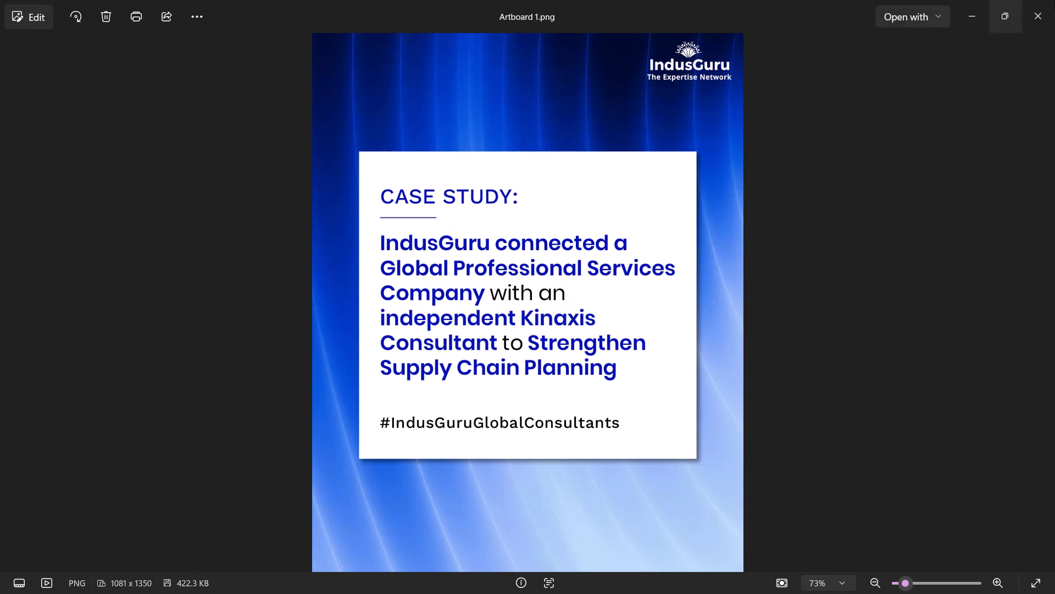
Close the Artboard 1 image preview, minimise the 1x folder window, and return to the white case study document in Illustrator with nothing selected.
click(1054, 0)
click(701, 483)
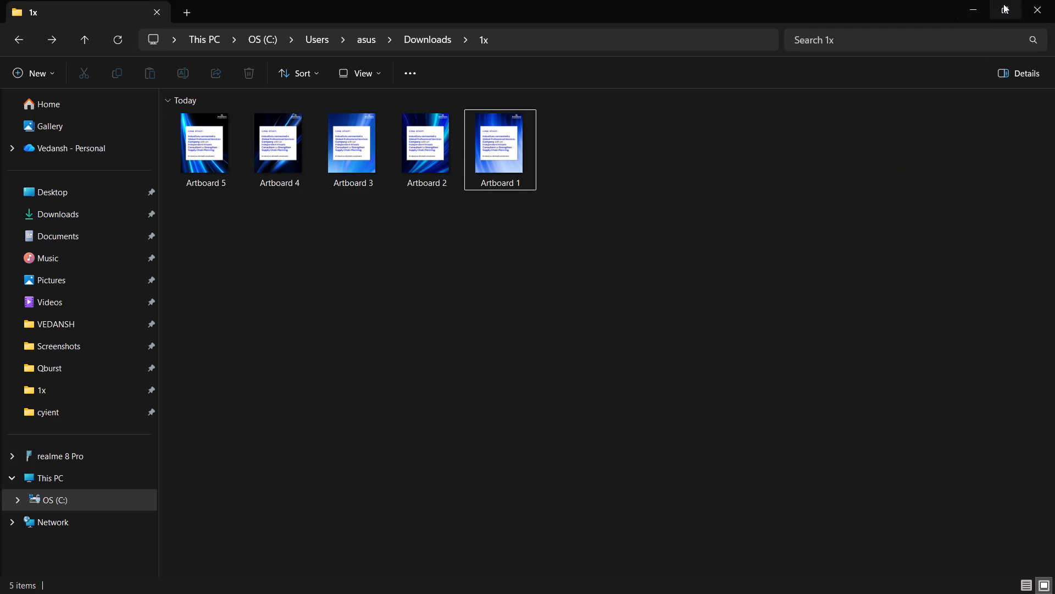
click(984, 6)
click(684, 375)
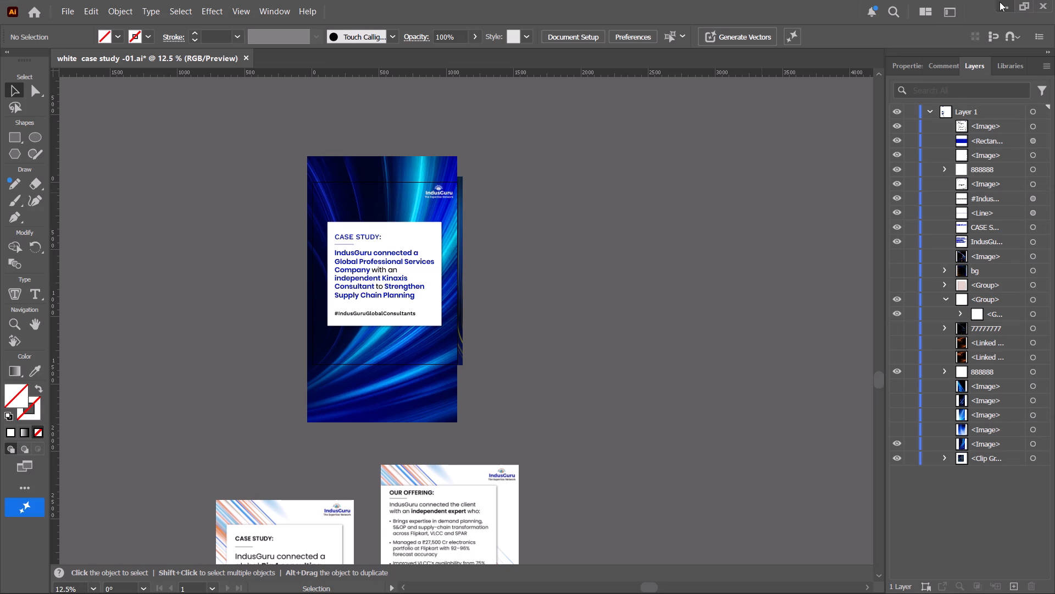
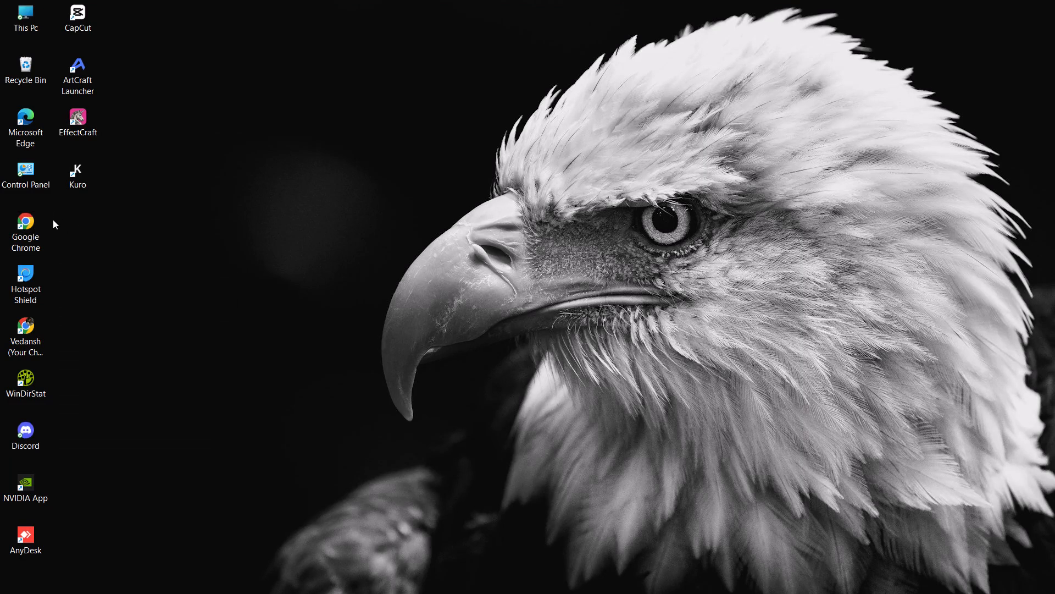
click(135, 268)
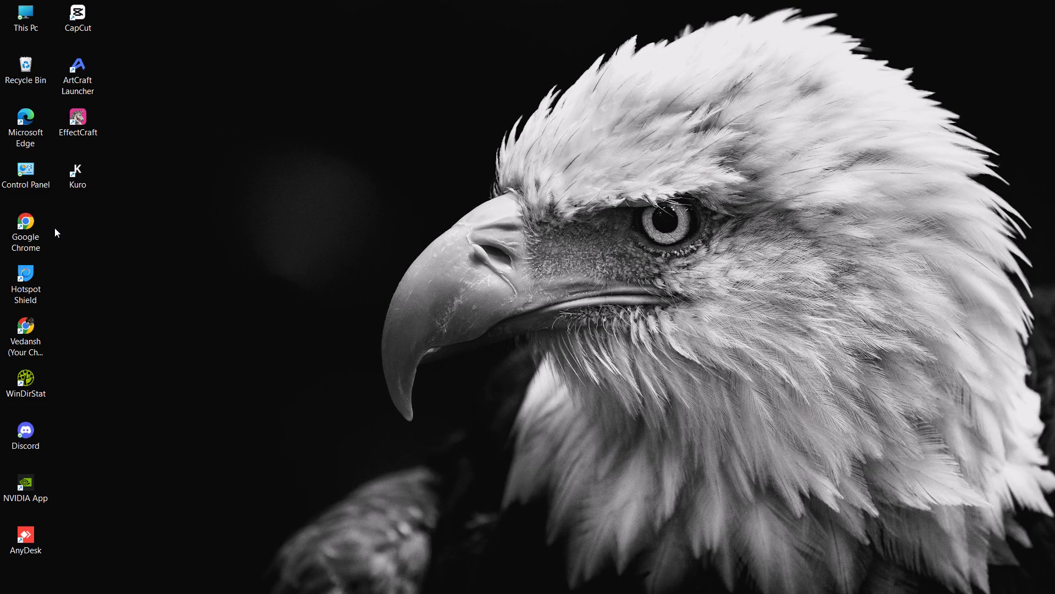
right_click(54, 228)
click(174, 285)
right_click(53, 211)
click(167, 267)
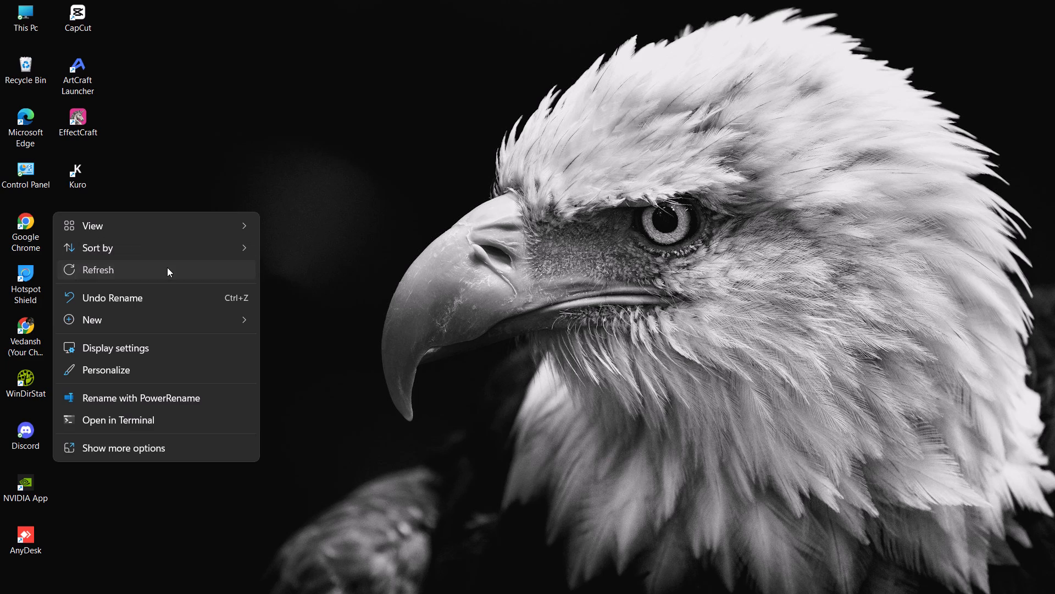